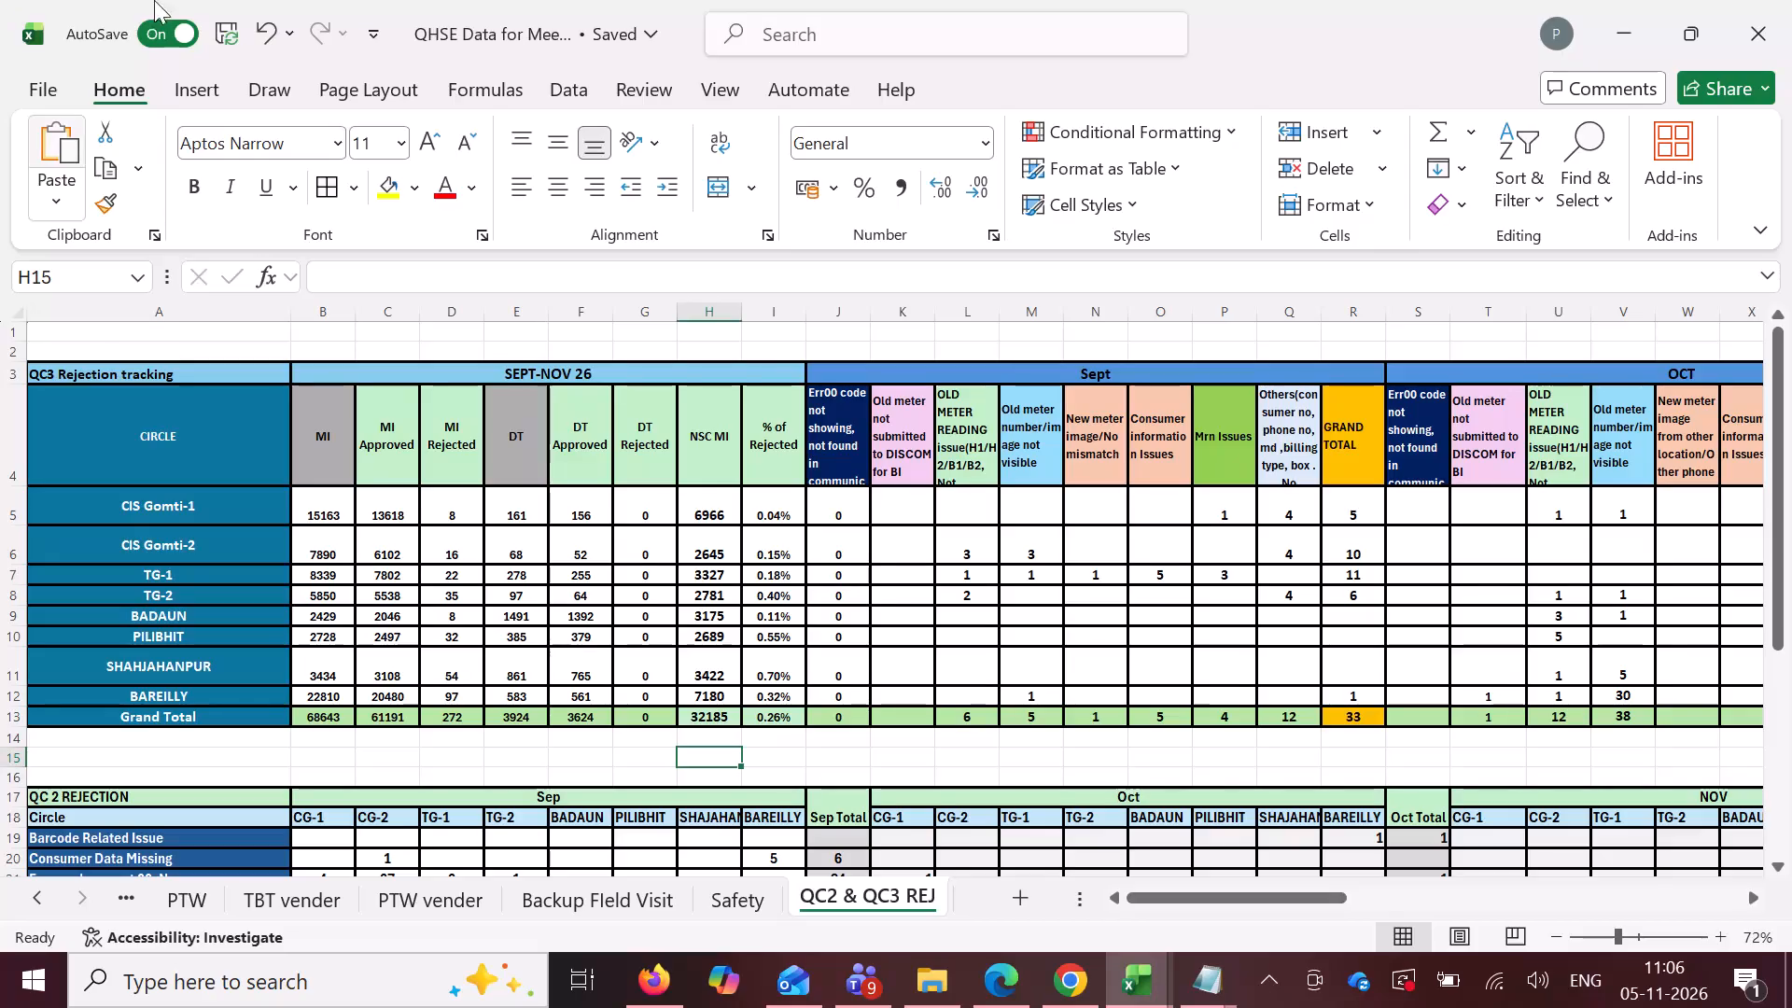
Switch to Chrome and, from the open Google results page, search for "pm epfo 15000 scheme".
{"action": "left_click", "coordinate": [965, 999]}
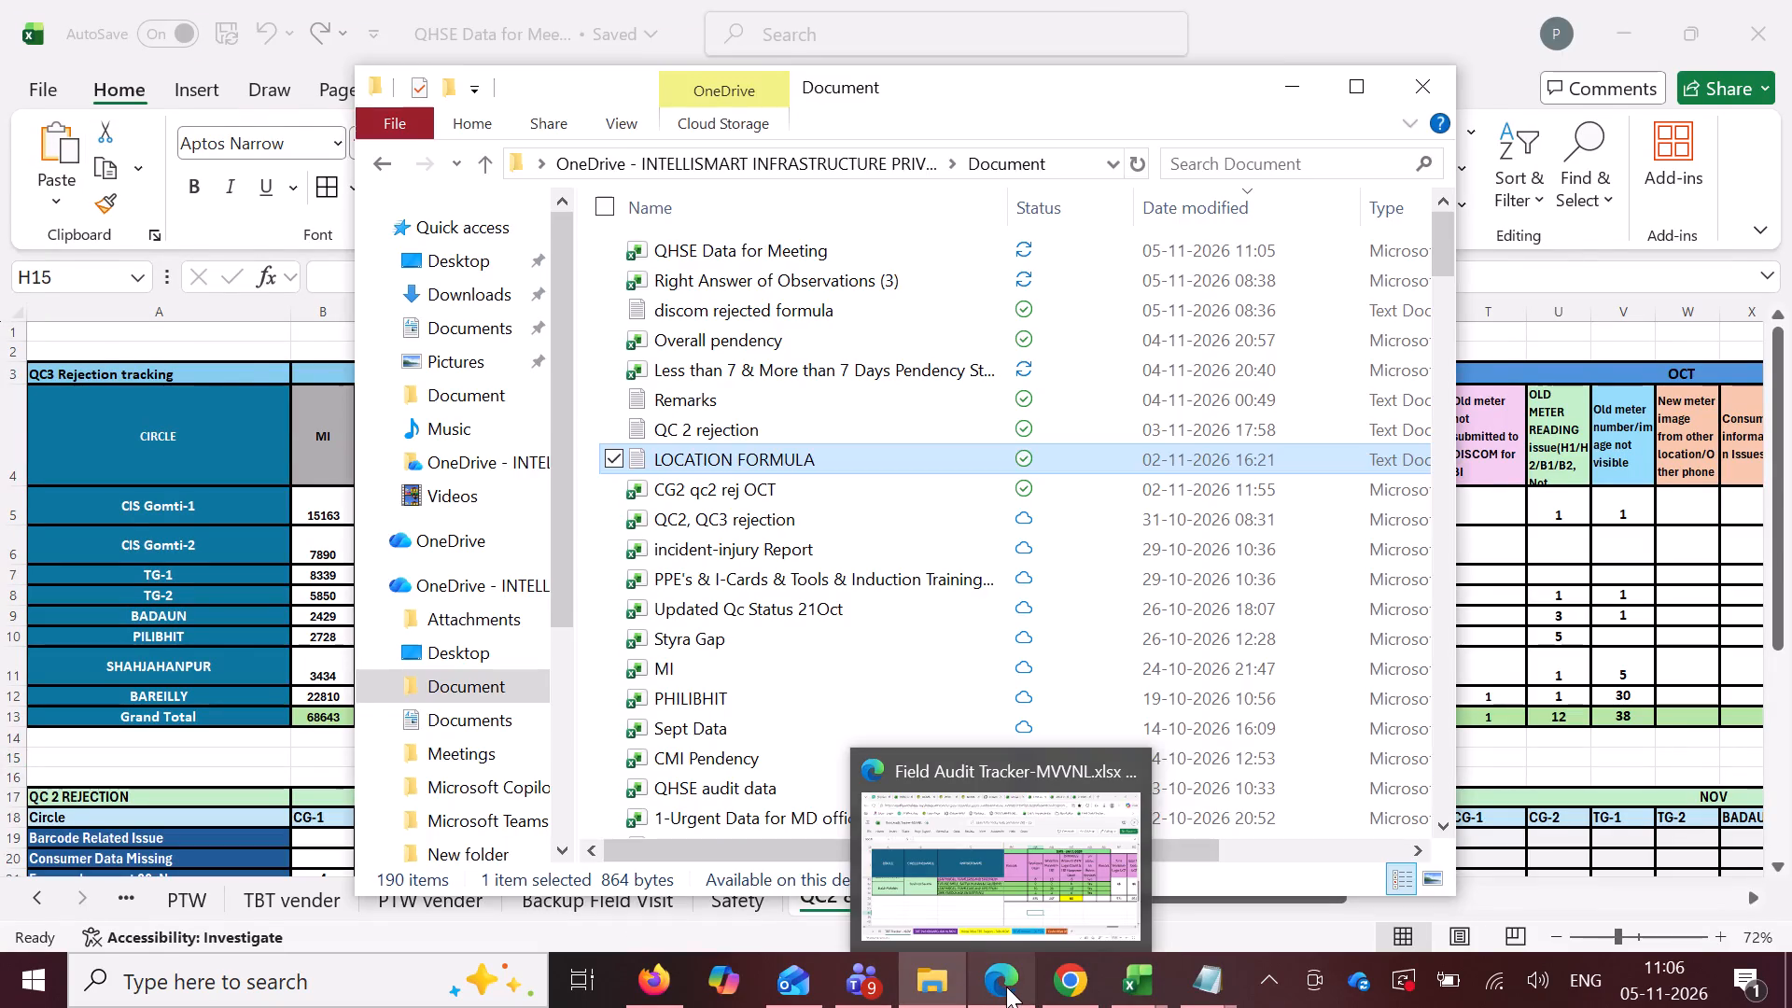
{"action": "left_click", "coordinate": [1006, 987]}
{"action": "left_click", "coordinate": [1050, 995]}
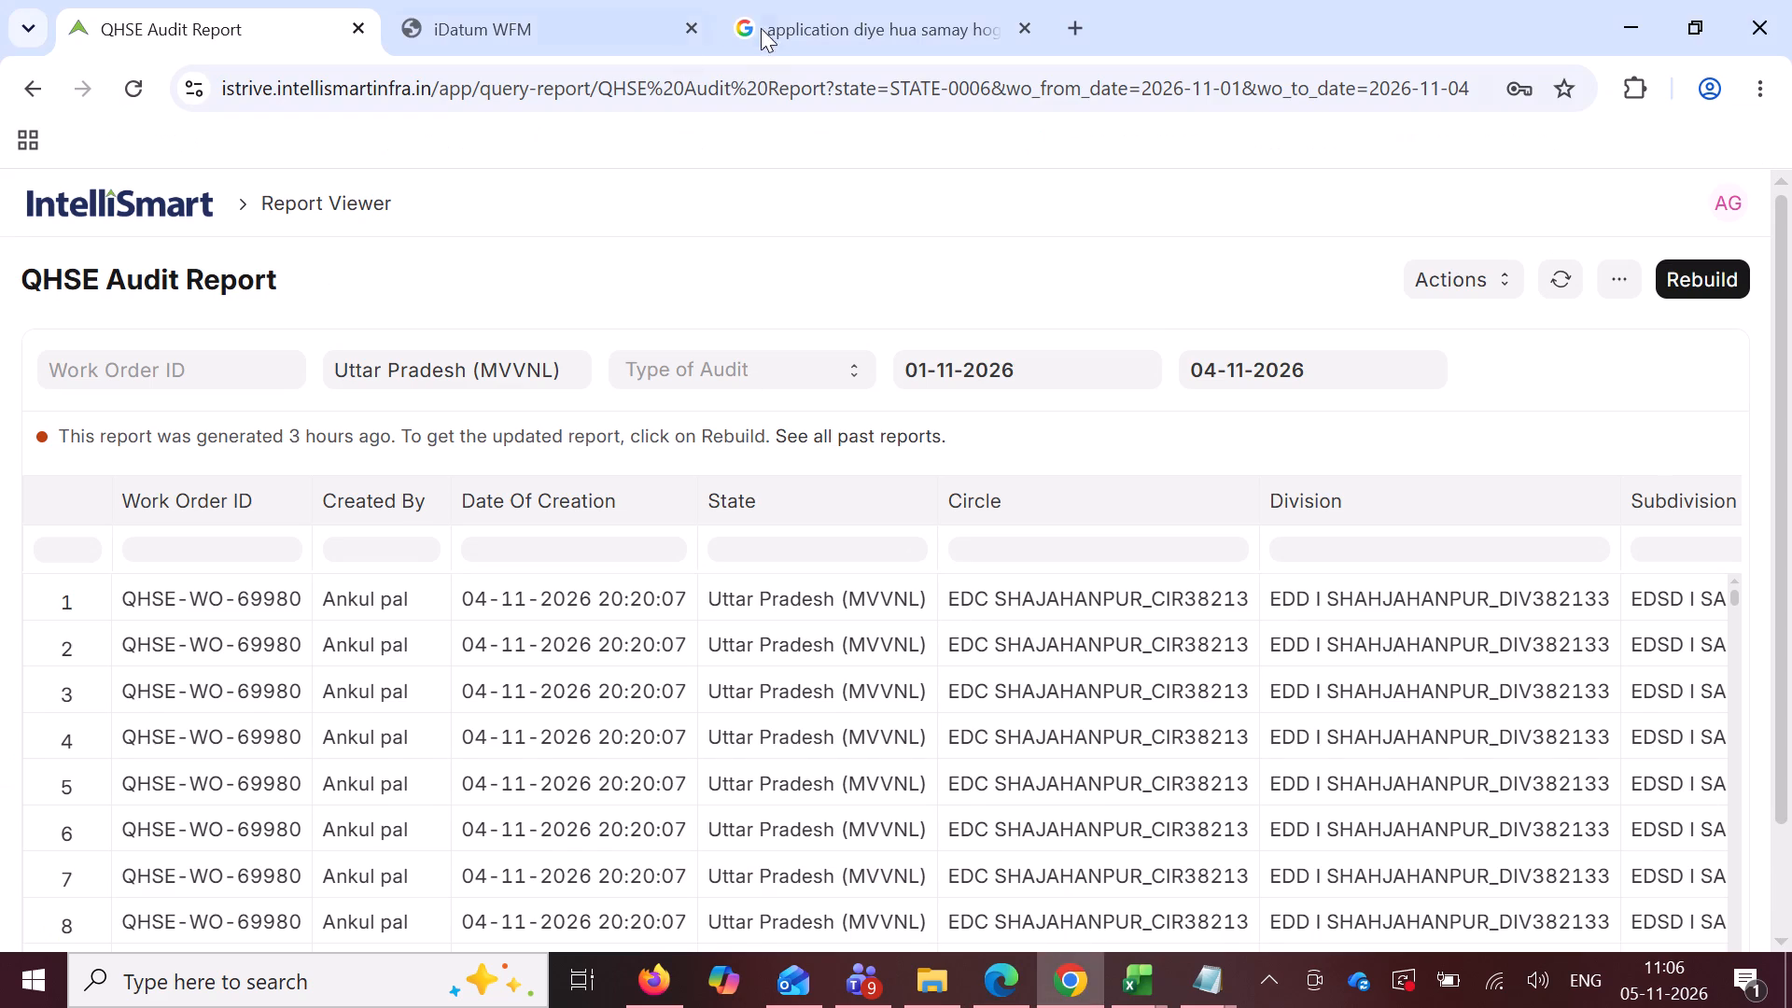
{"action": "left_click", "coordinate": [940, 28]}
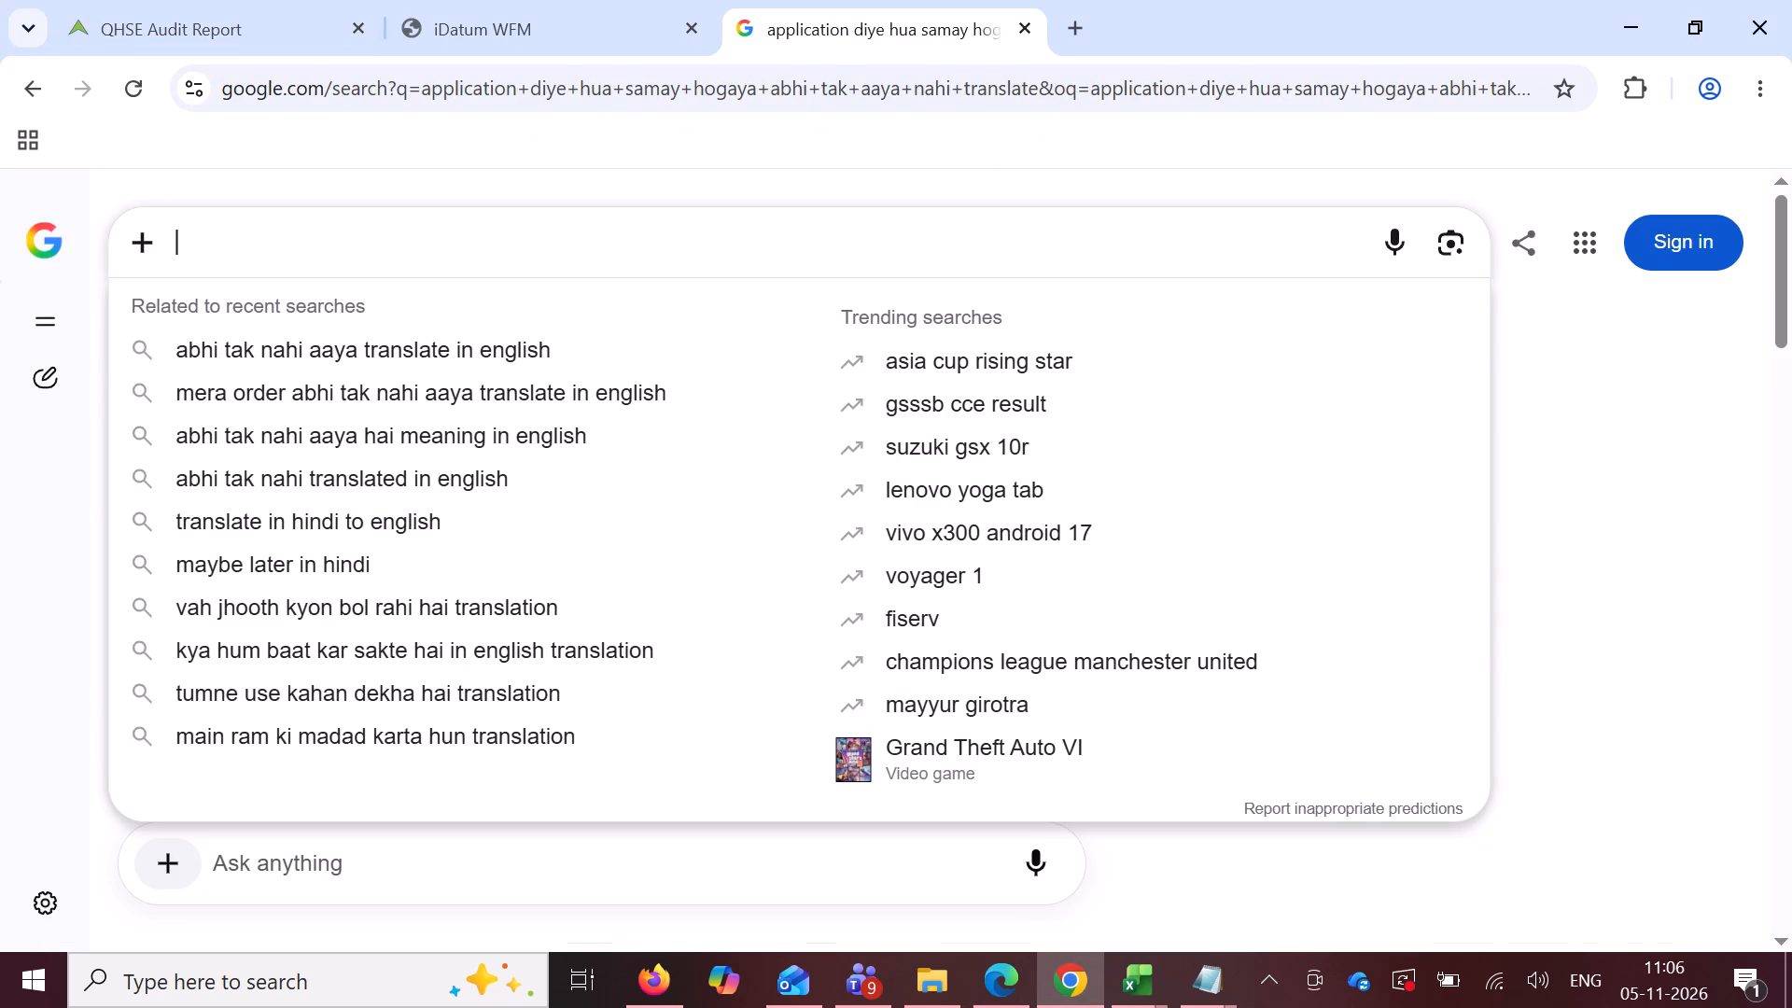
{"action": "left_click", "coordinate": [1106, 239]}
{"action": "type", "text": "pmey"}
{"action": "type", "text": "gp"}
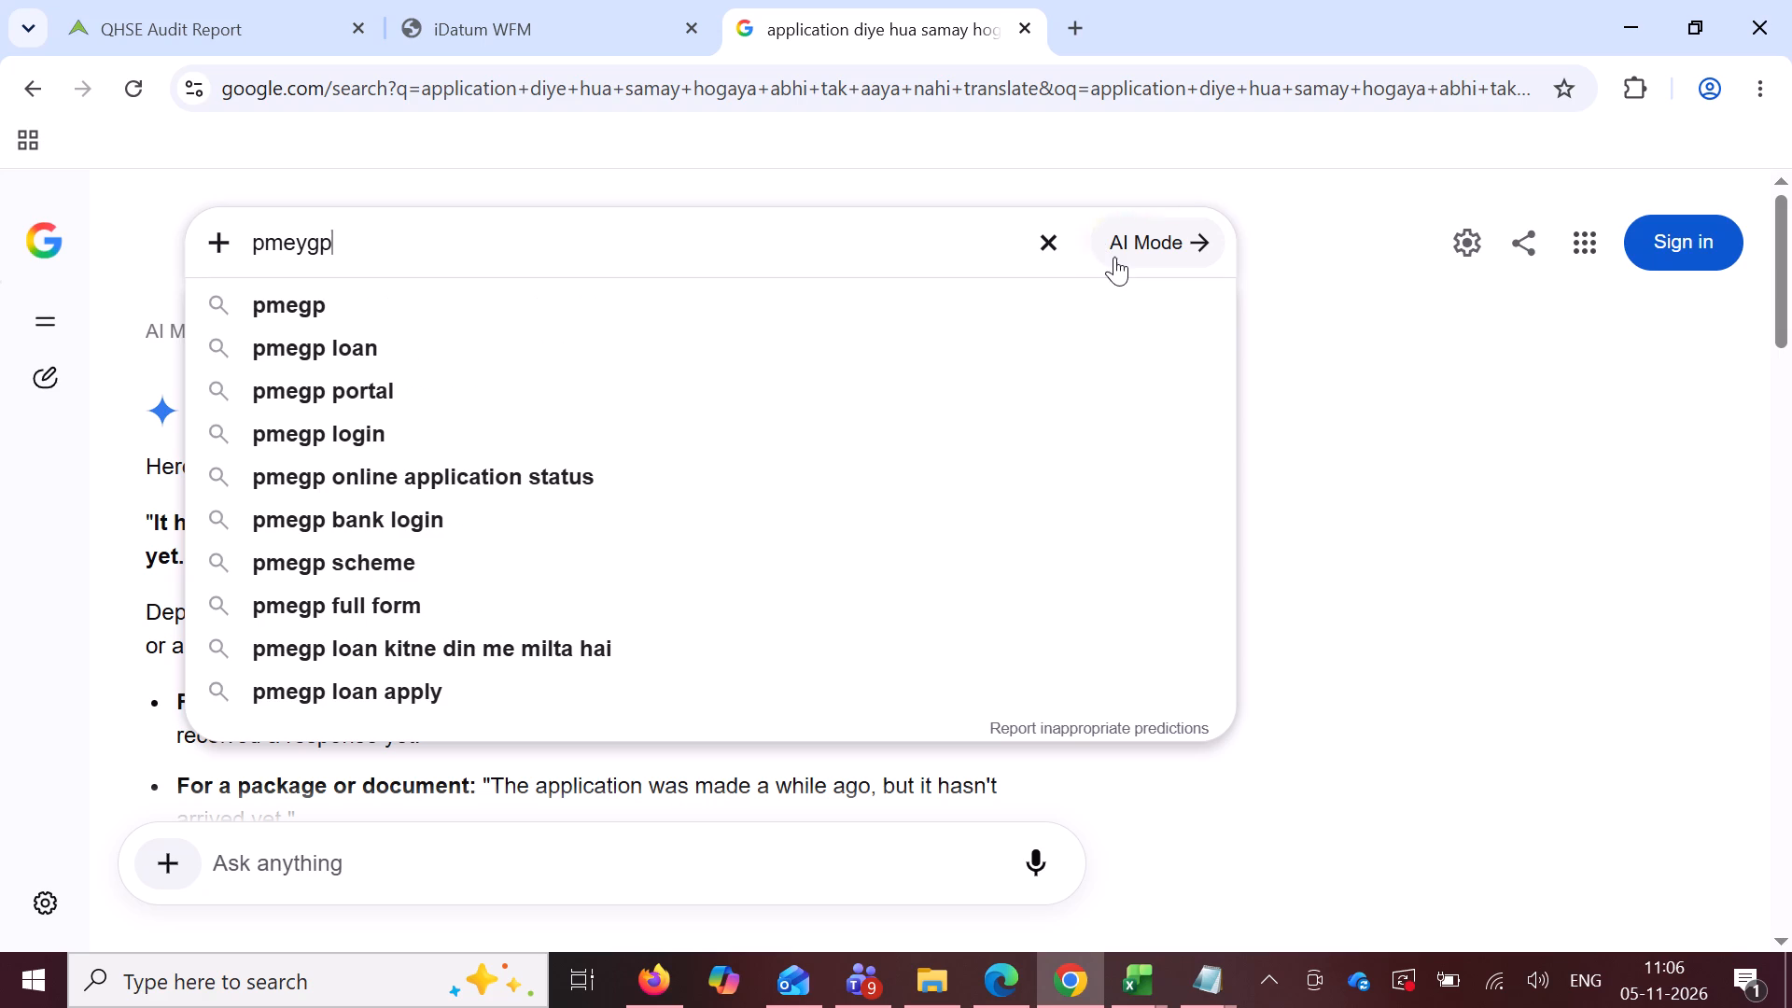
{"action": "key", "text": "BackSpace"}
{"action": "key", "text": "BackSpace"}
{"action": "key", "text": "BackSpace"}
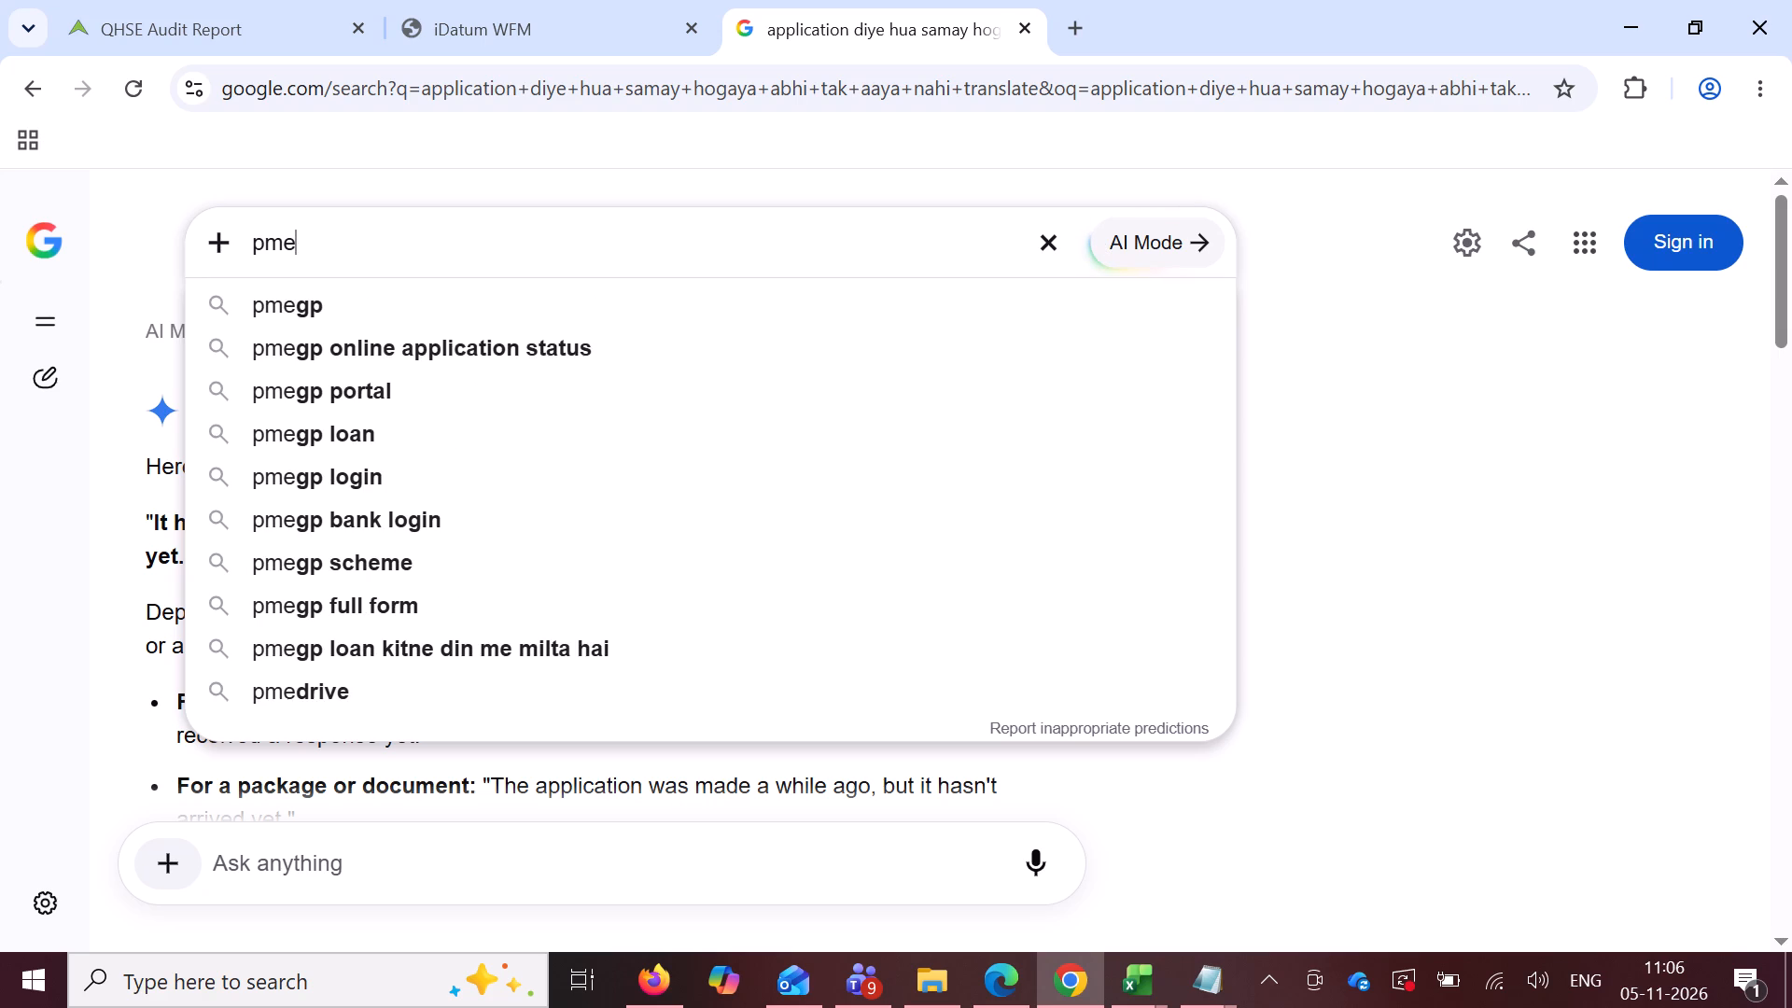
{"action": "key", "text": "BackSpace"}
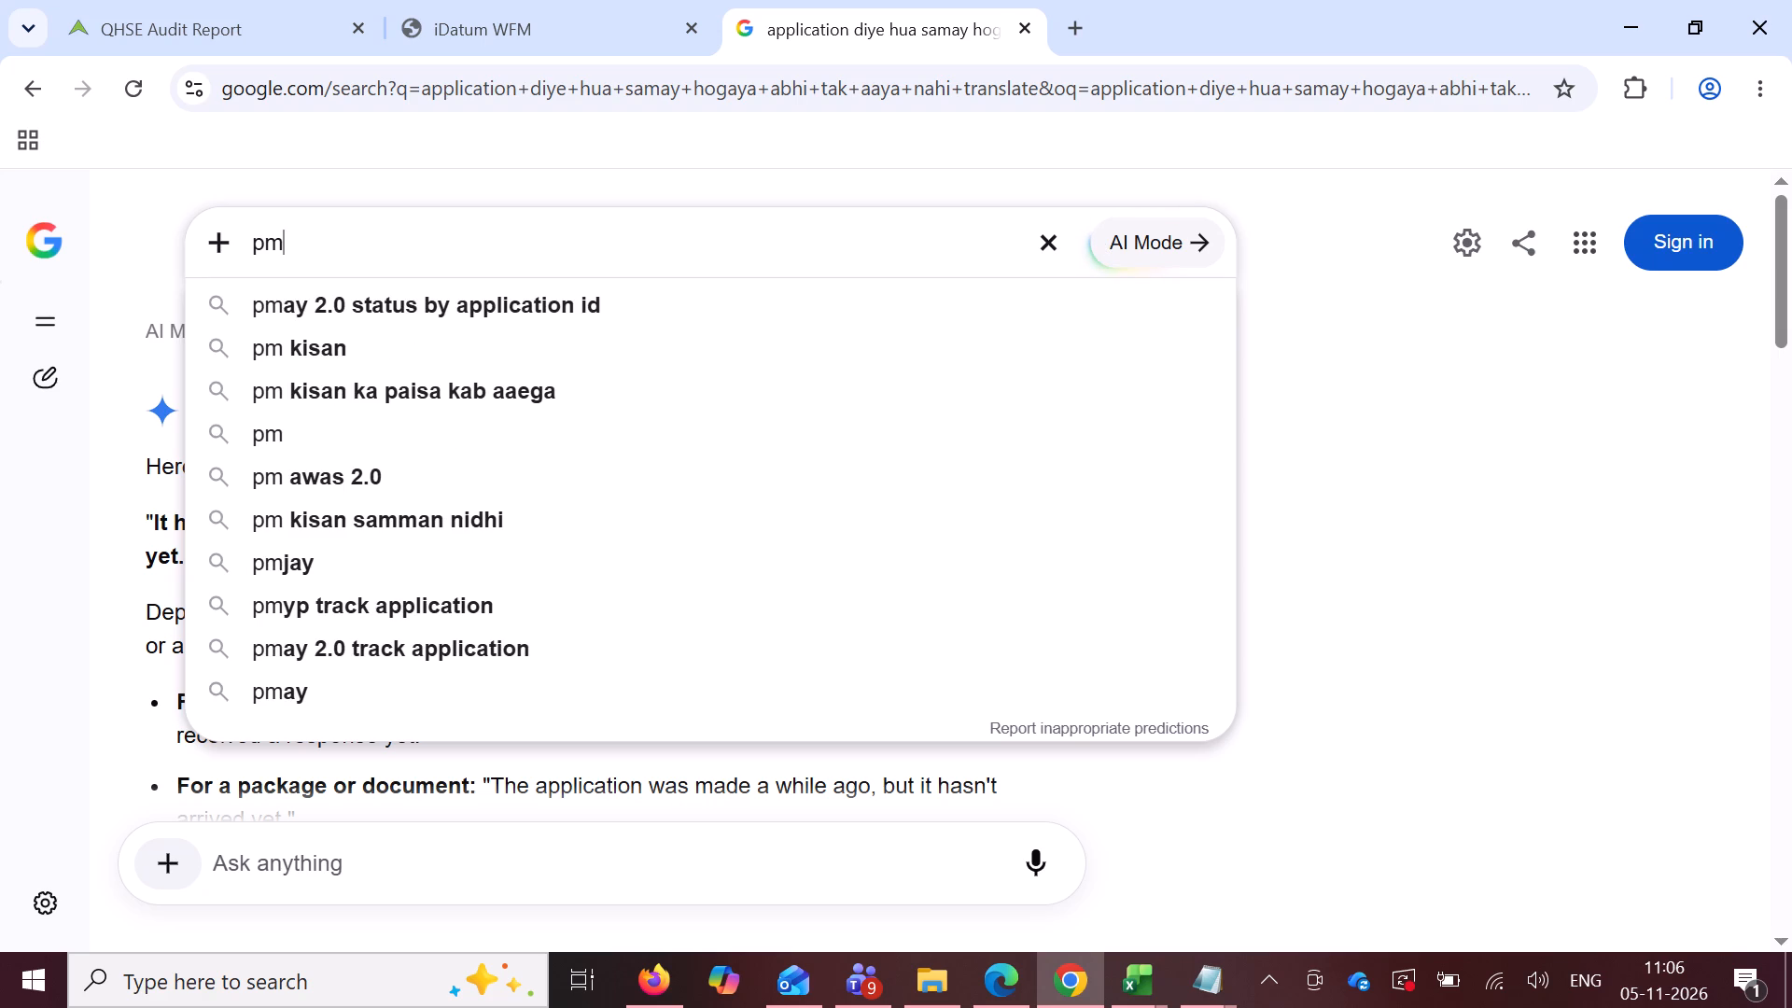
{"action": "key", "text": "s"}
{"action": "key", "text": "BackSpace"}
{"action": "key", "text": "space"}
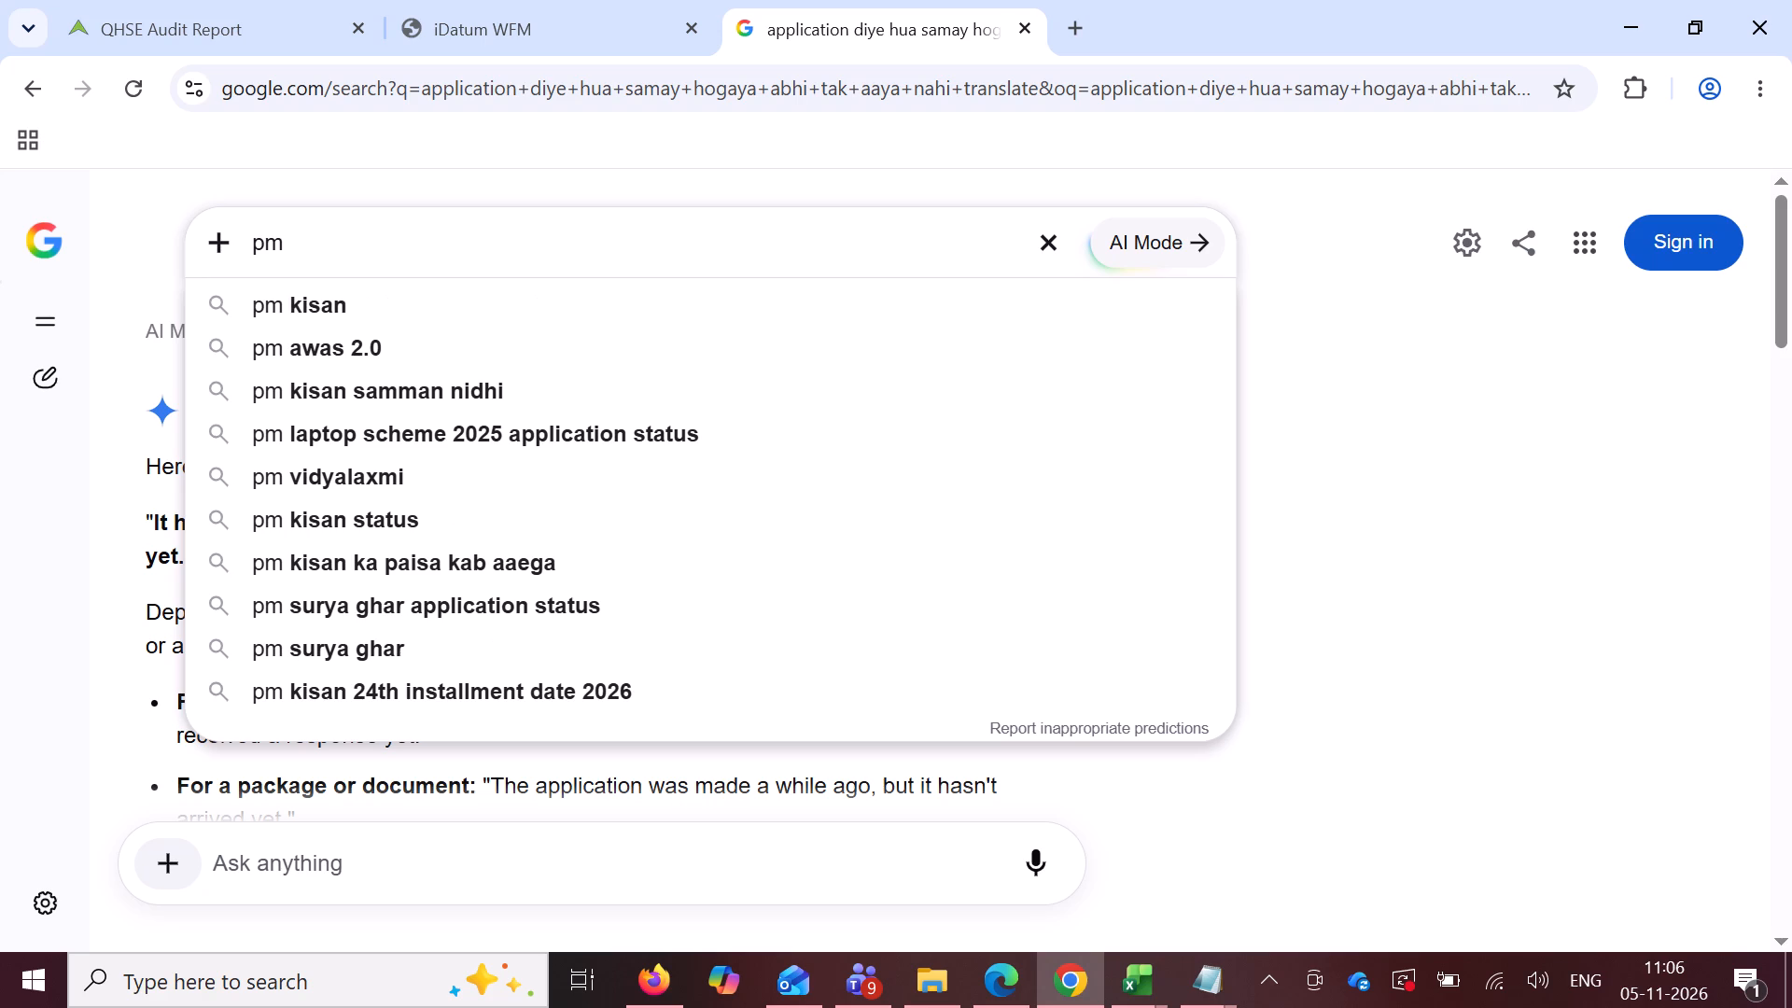
{"action": "key", "text": "r"}
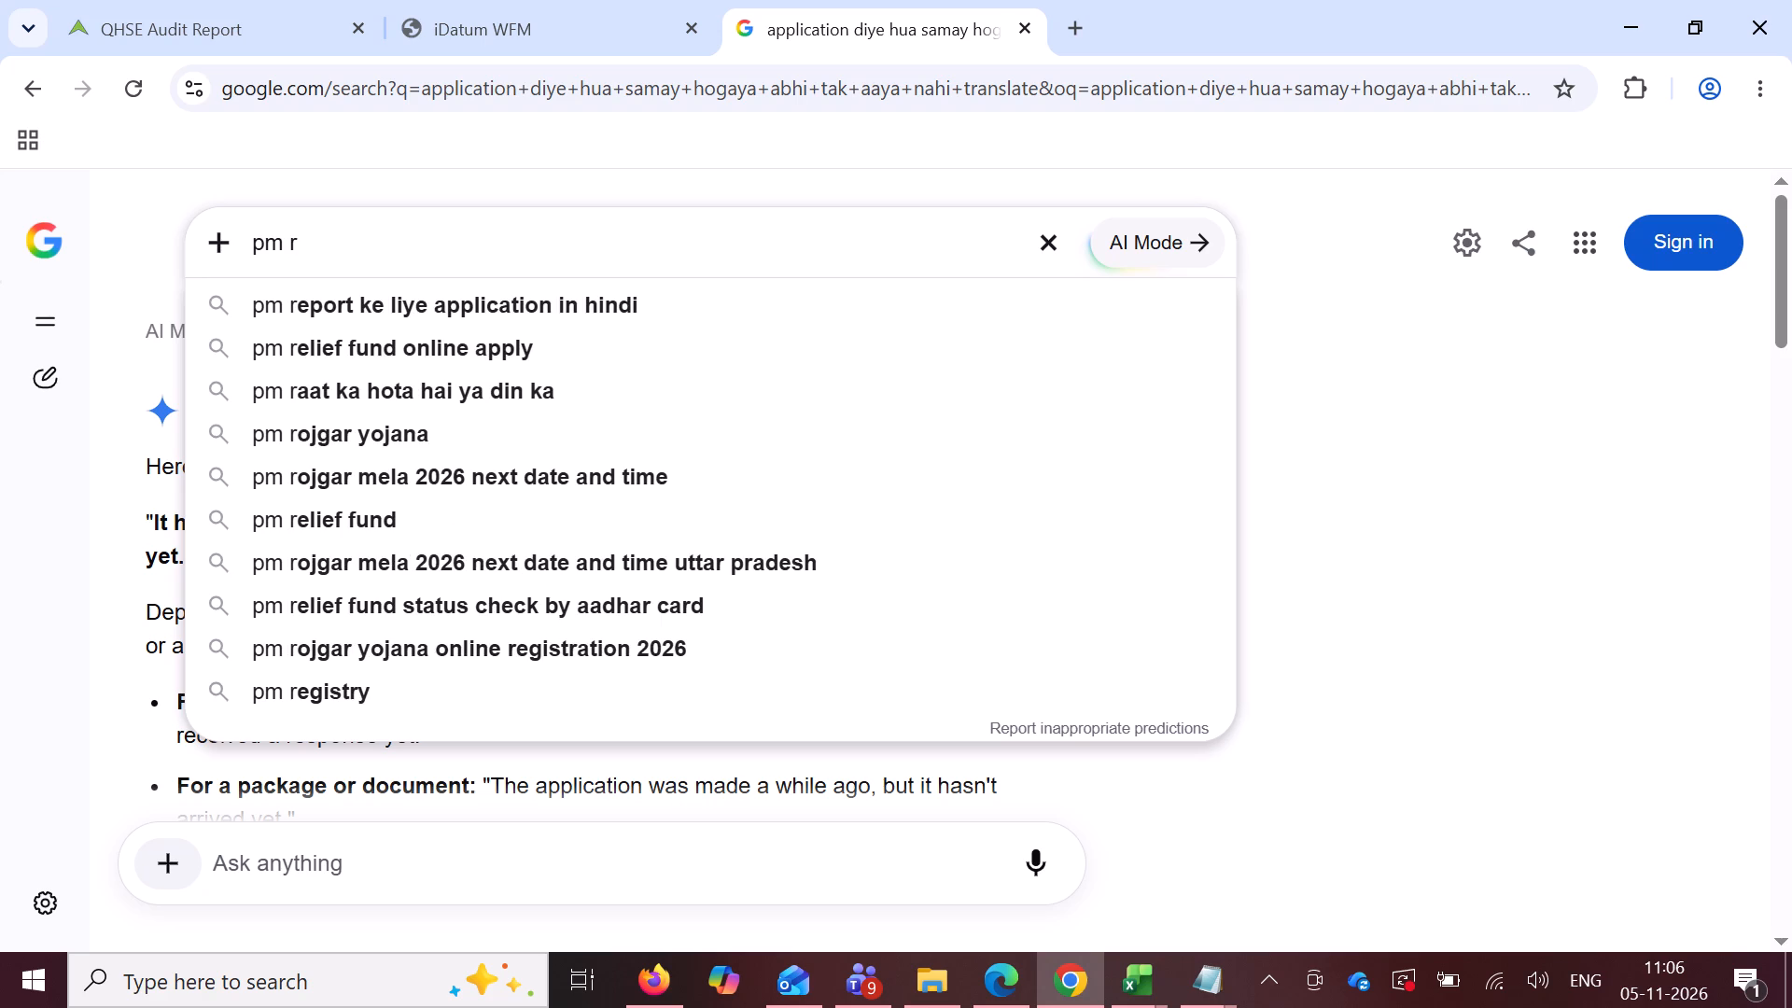
{"action": "key", "text": "BackSpace"}
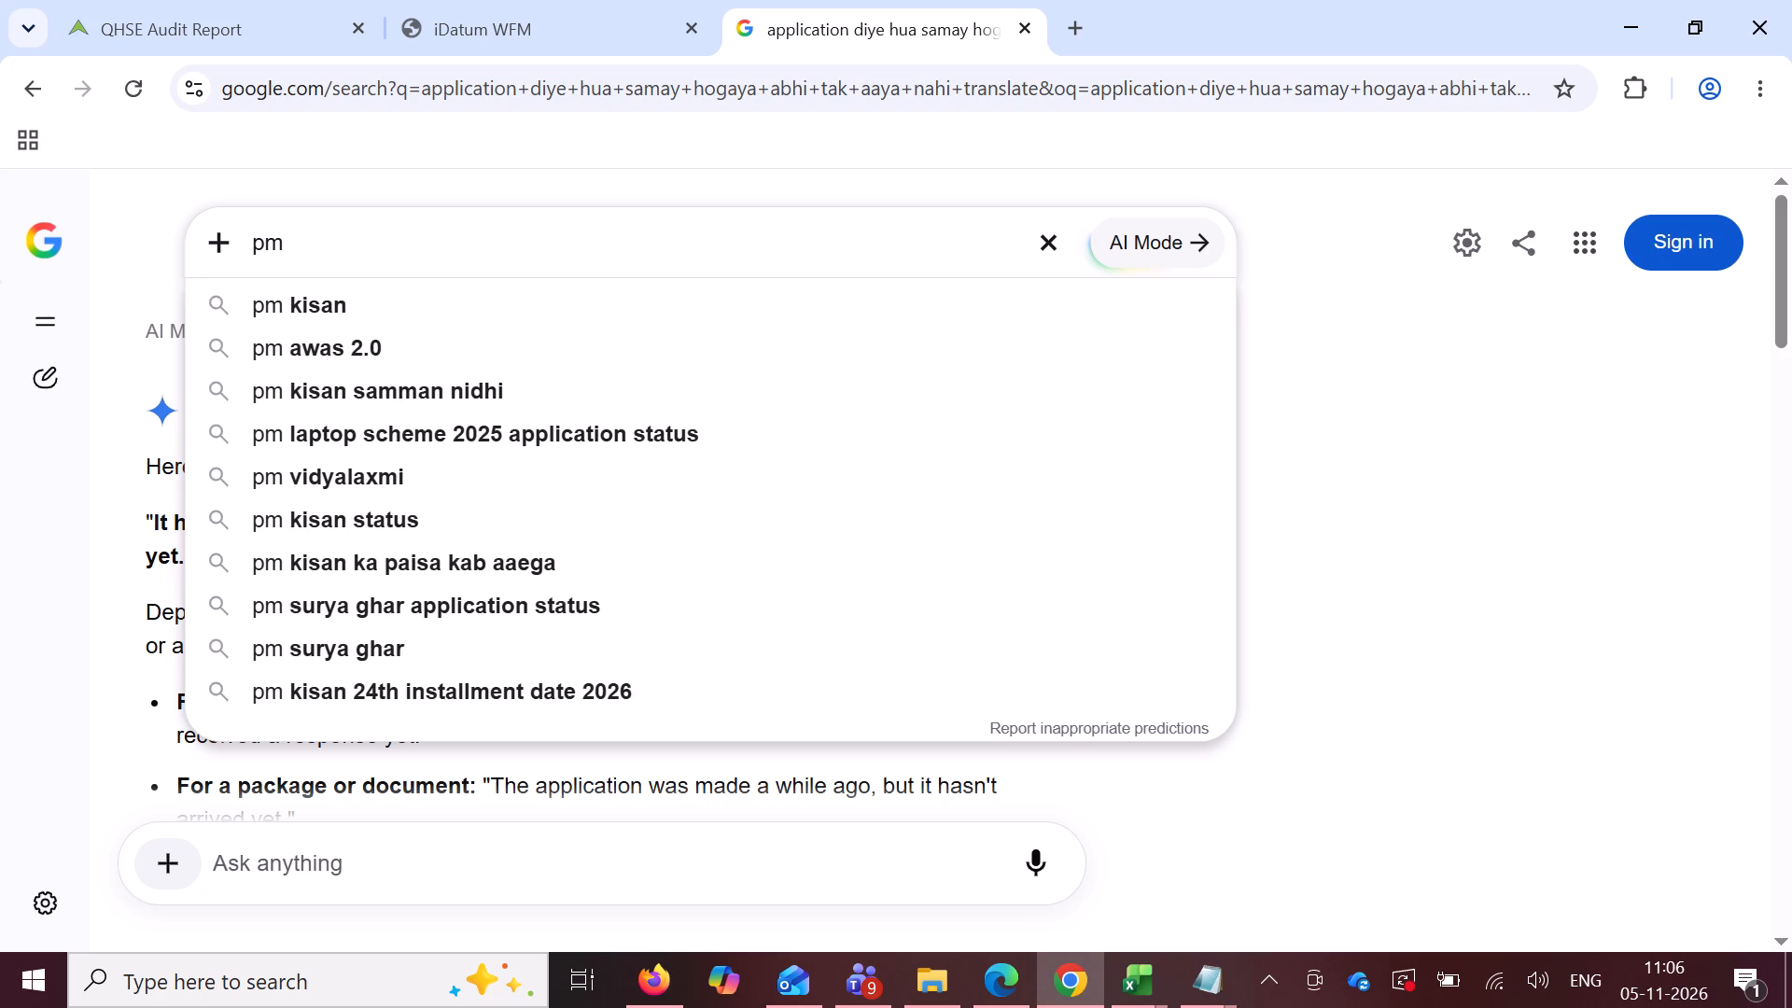
{"action": "key", "text": "e"}
{"action": "type", "text": "pfo"}
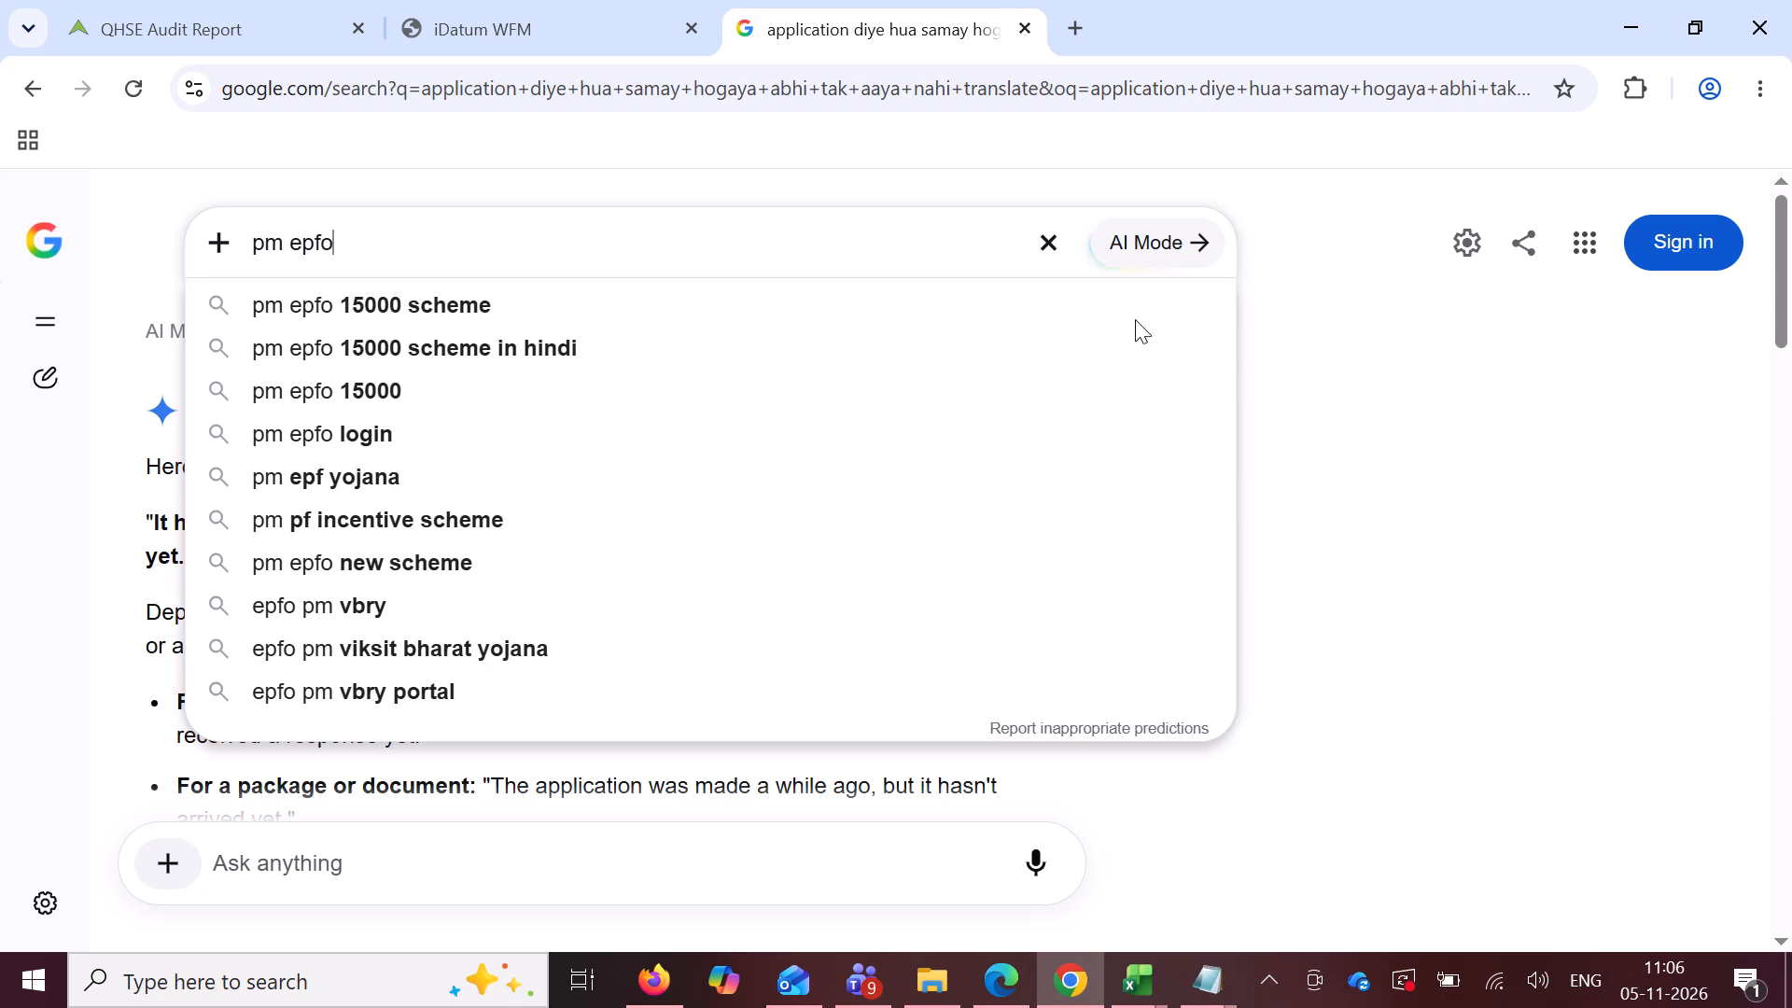
{"action": "left_click", "coordinate": [744, 294]}
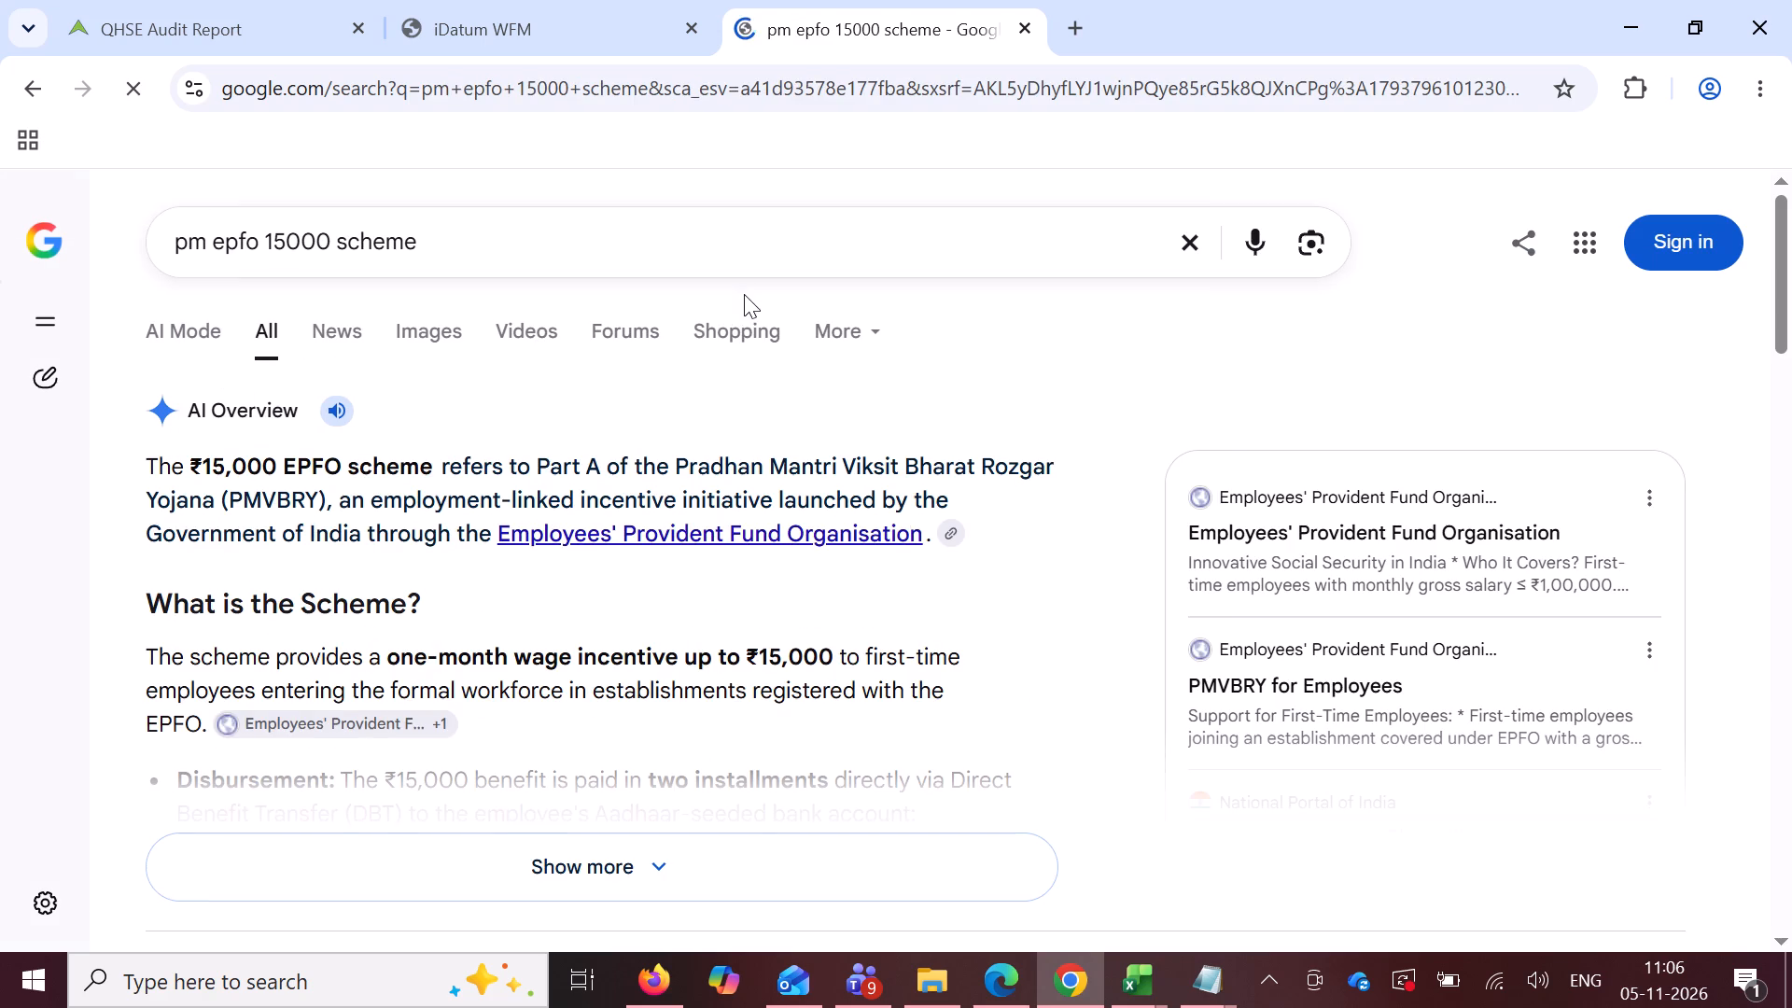
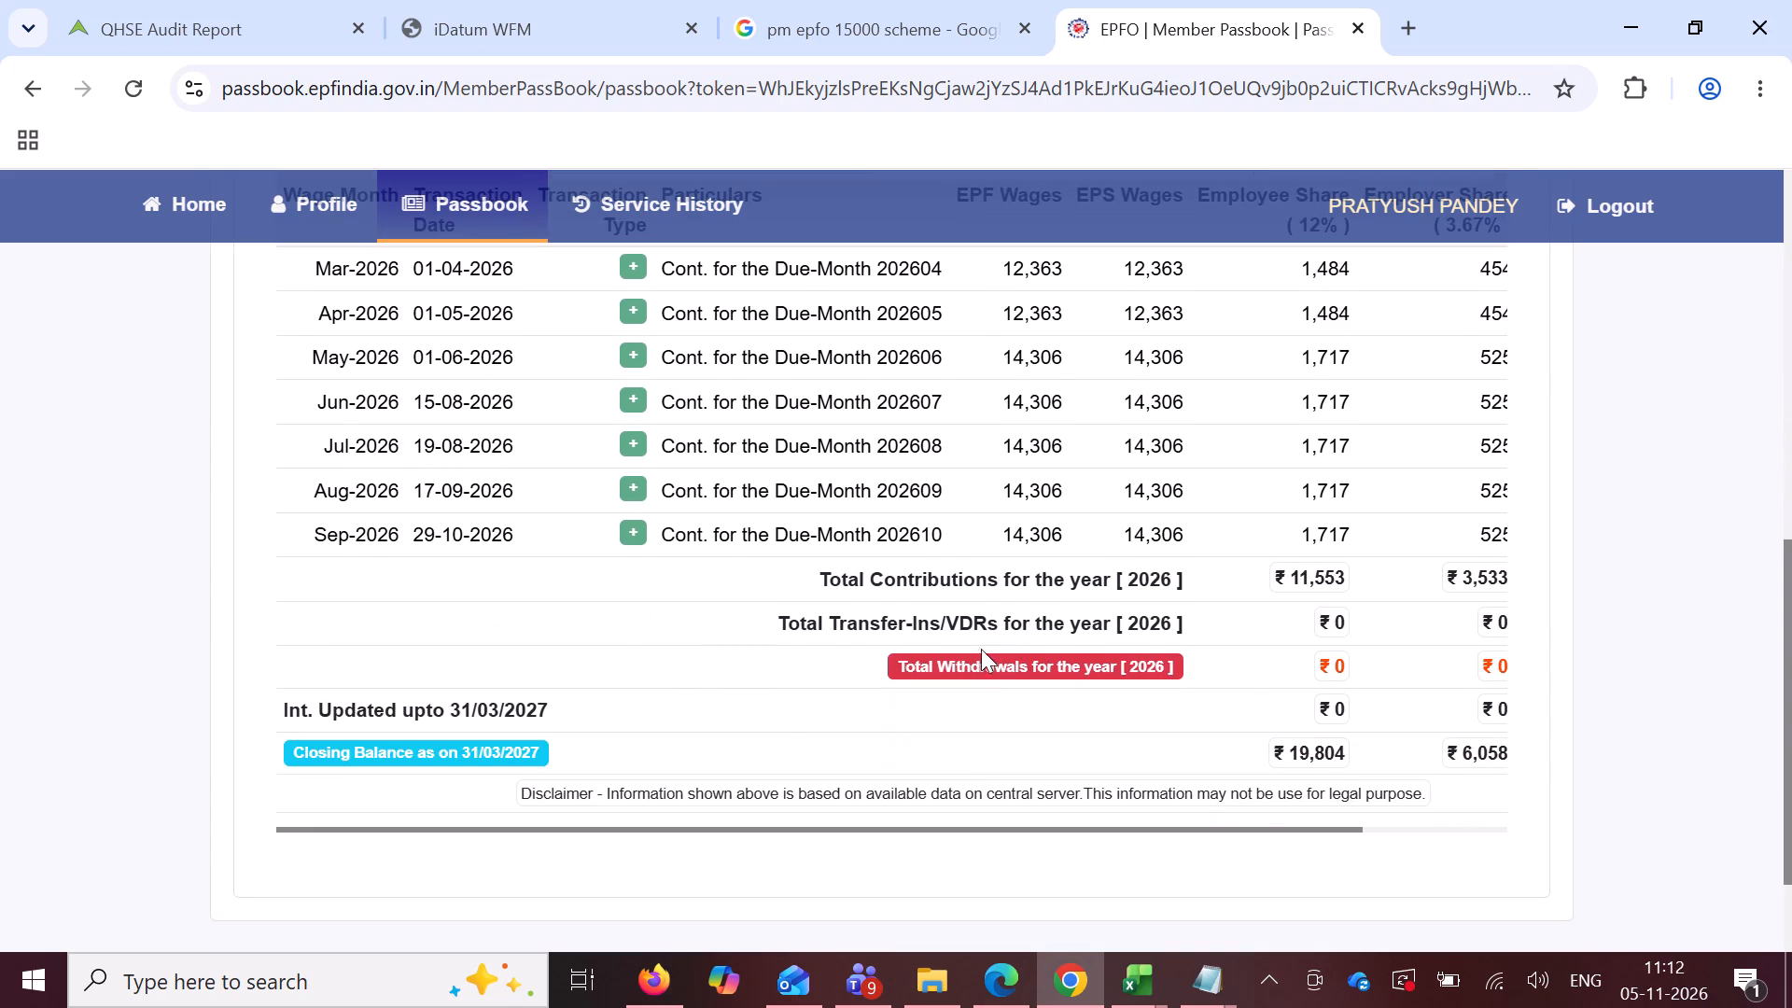
Download the EPFO member passbook for financial year 2026-2027 as a PDF.
{"action": "scroll", "coordinate": [699, 596], "scroll_direction": "up", "scroll_amount": 3}
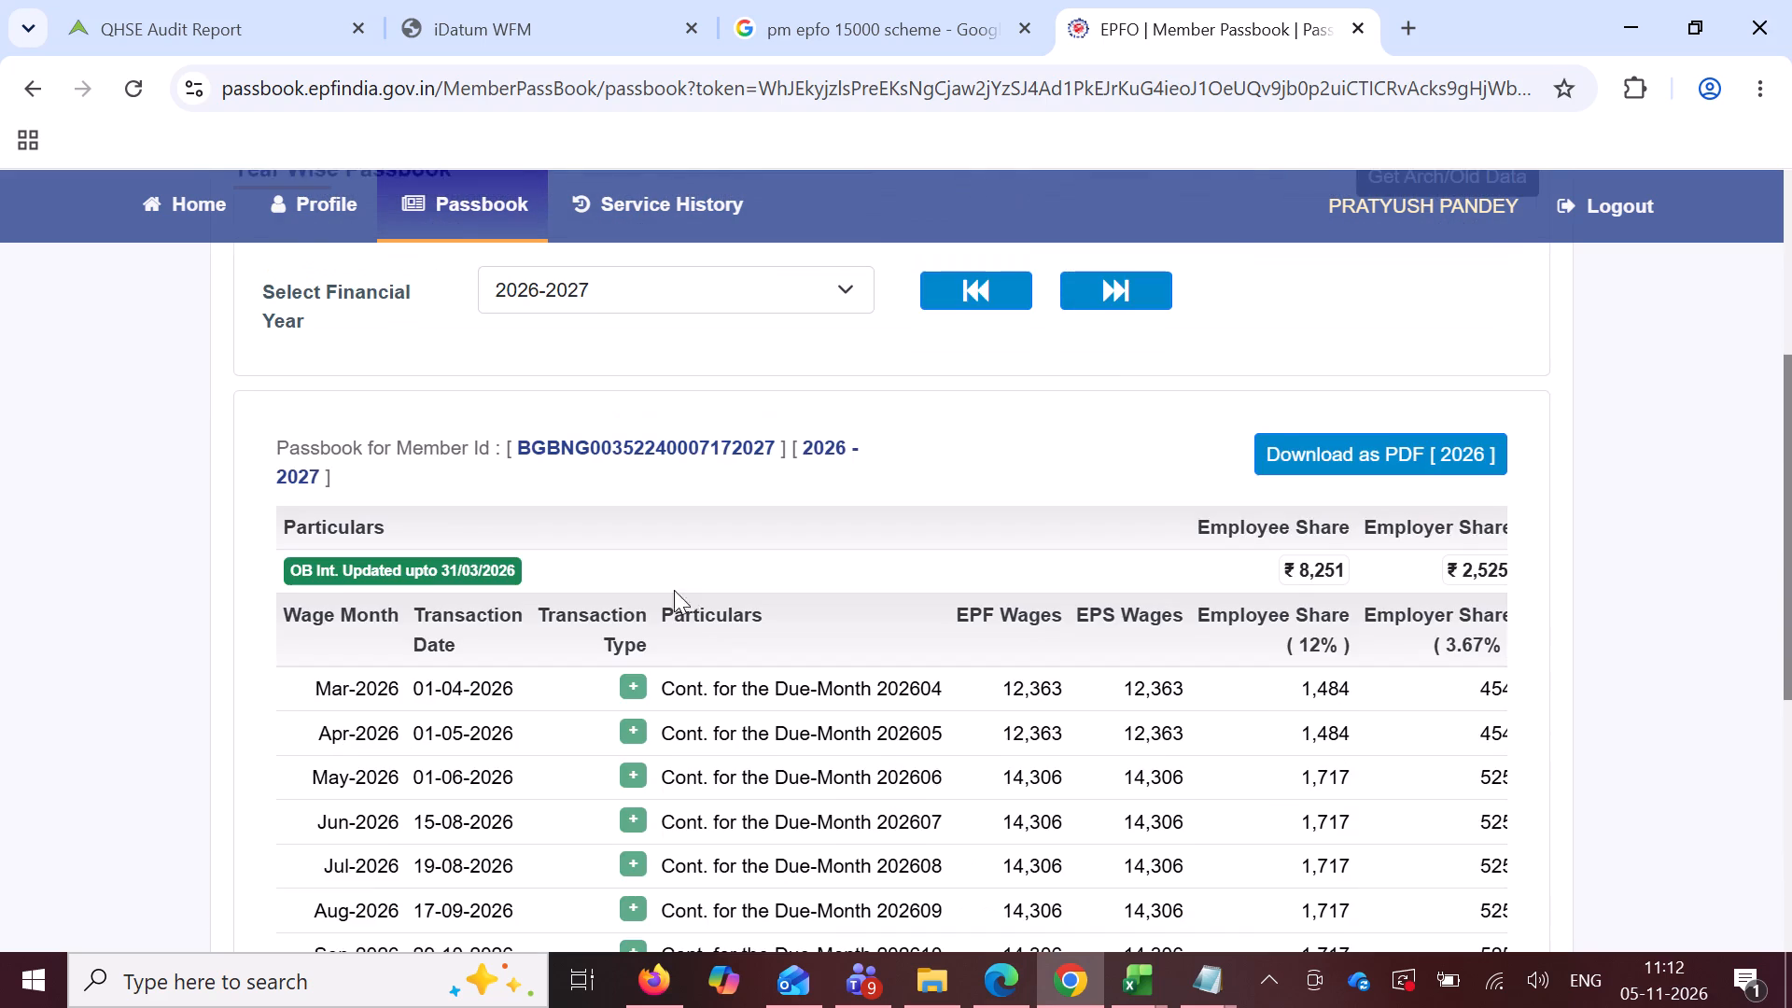
{"action": "scroll", "coordinate": [524, 391], "scroll_direction": "up", "scroll_amount": 2}
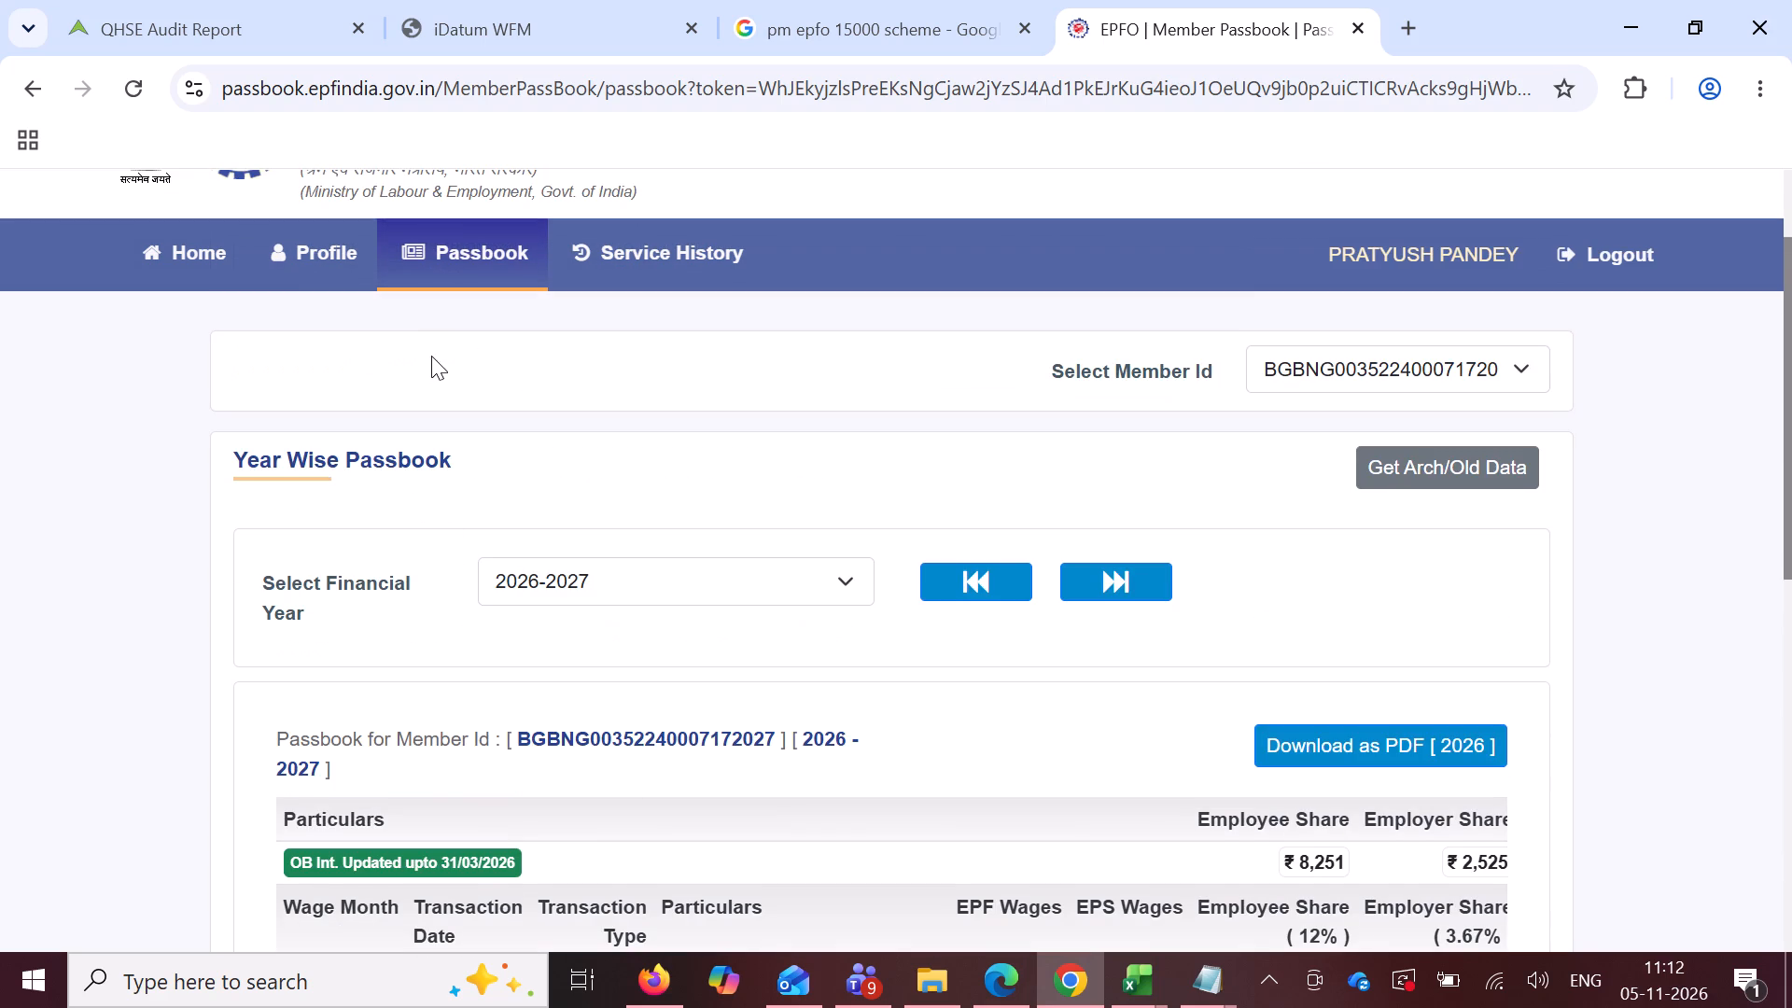
{"action": "scroll", "coordinate": [590, 572], "scroll_direction": "down", "scroll_amount": 1}
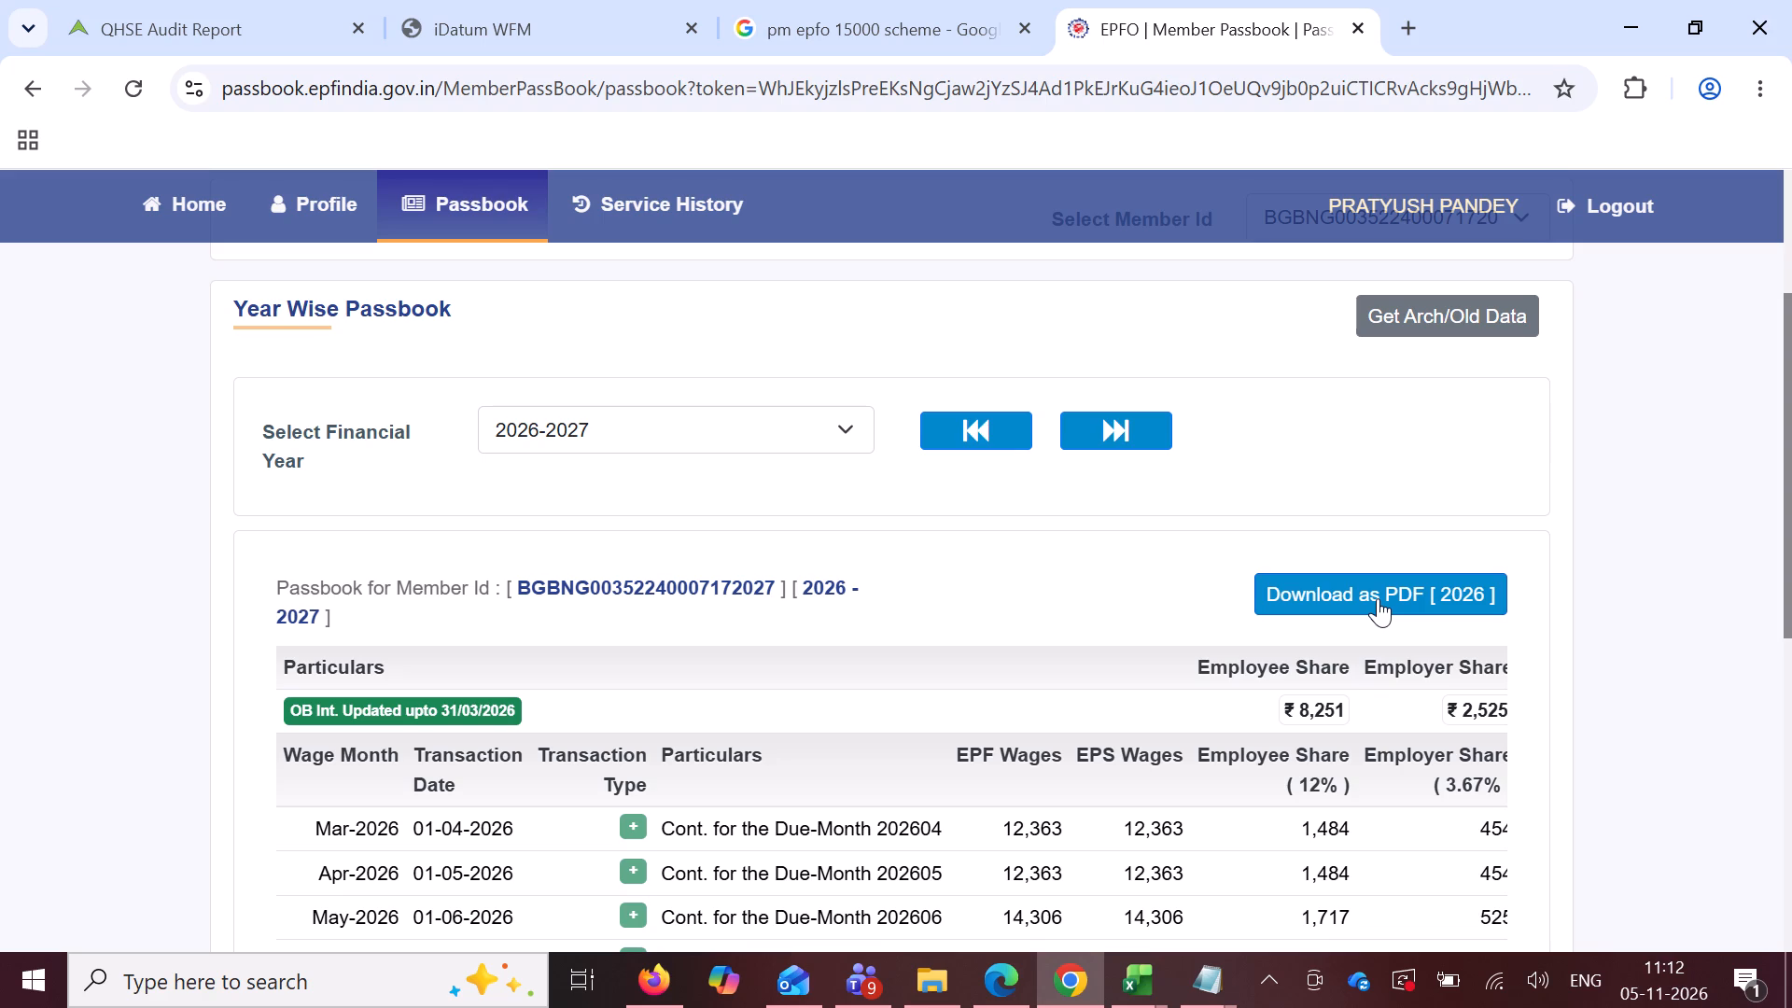
{"action": "left_click", "coordinate": [1378, 598]}
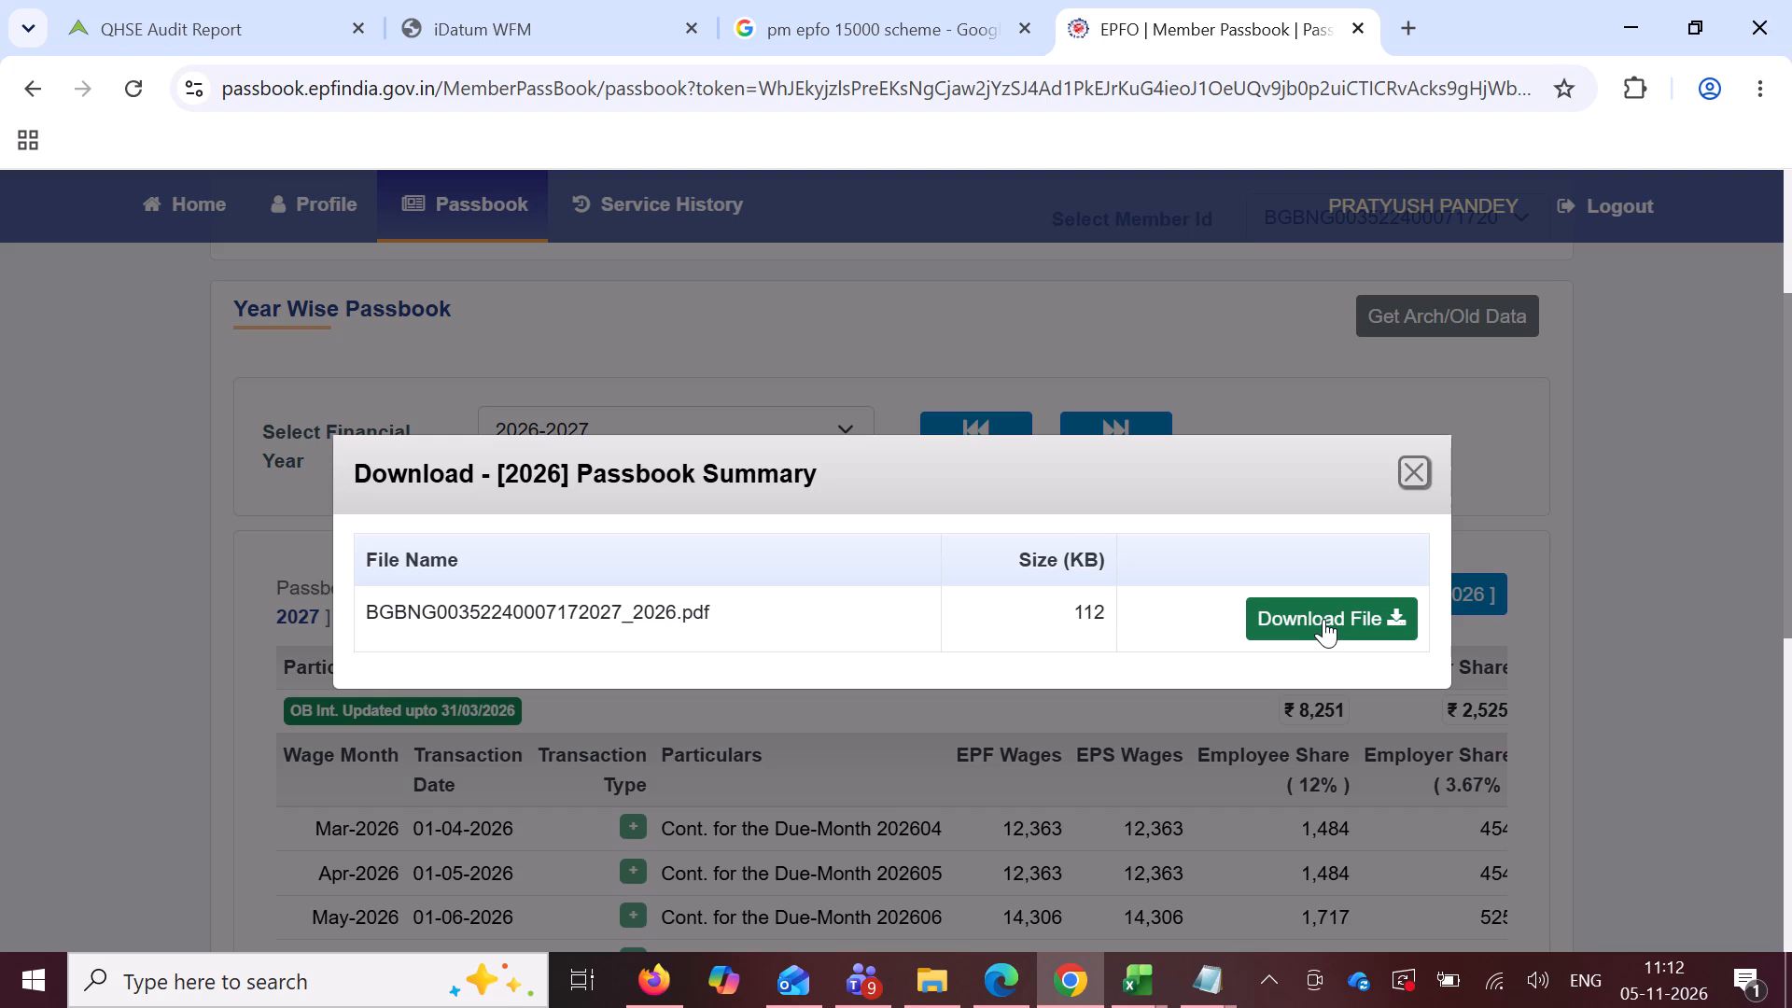
{"action": "left_click", "coordinate": [1323, 619]}
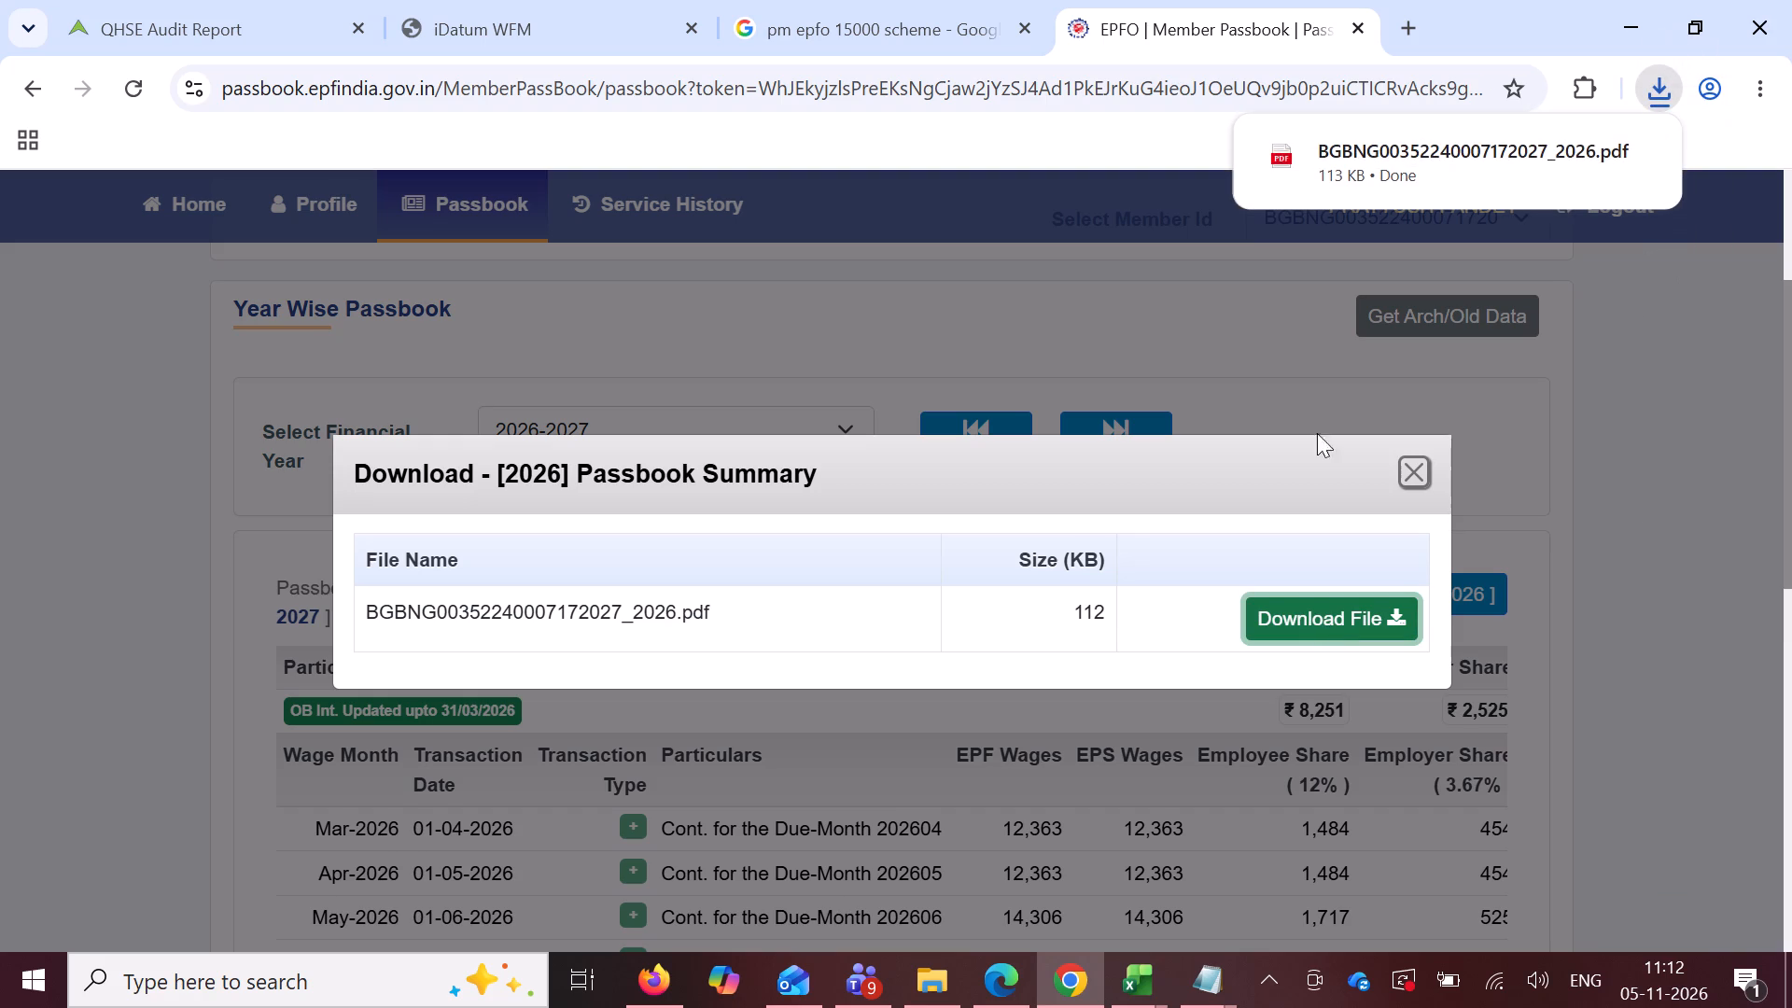
Open the downloaded 2026-2027 passbook PDF and review its monthly contributions and closing balances.
{"action": "left_click", "coordinate": [1346, 185]}
{"action": "scroll", "coordinate": [1259, 701], "scroll_direction": "down", "scroll_amount": 2}
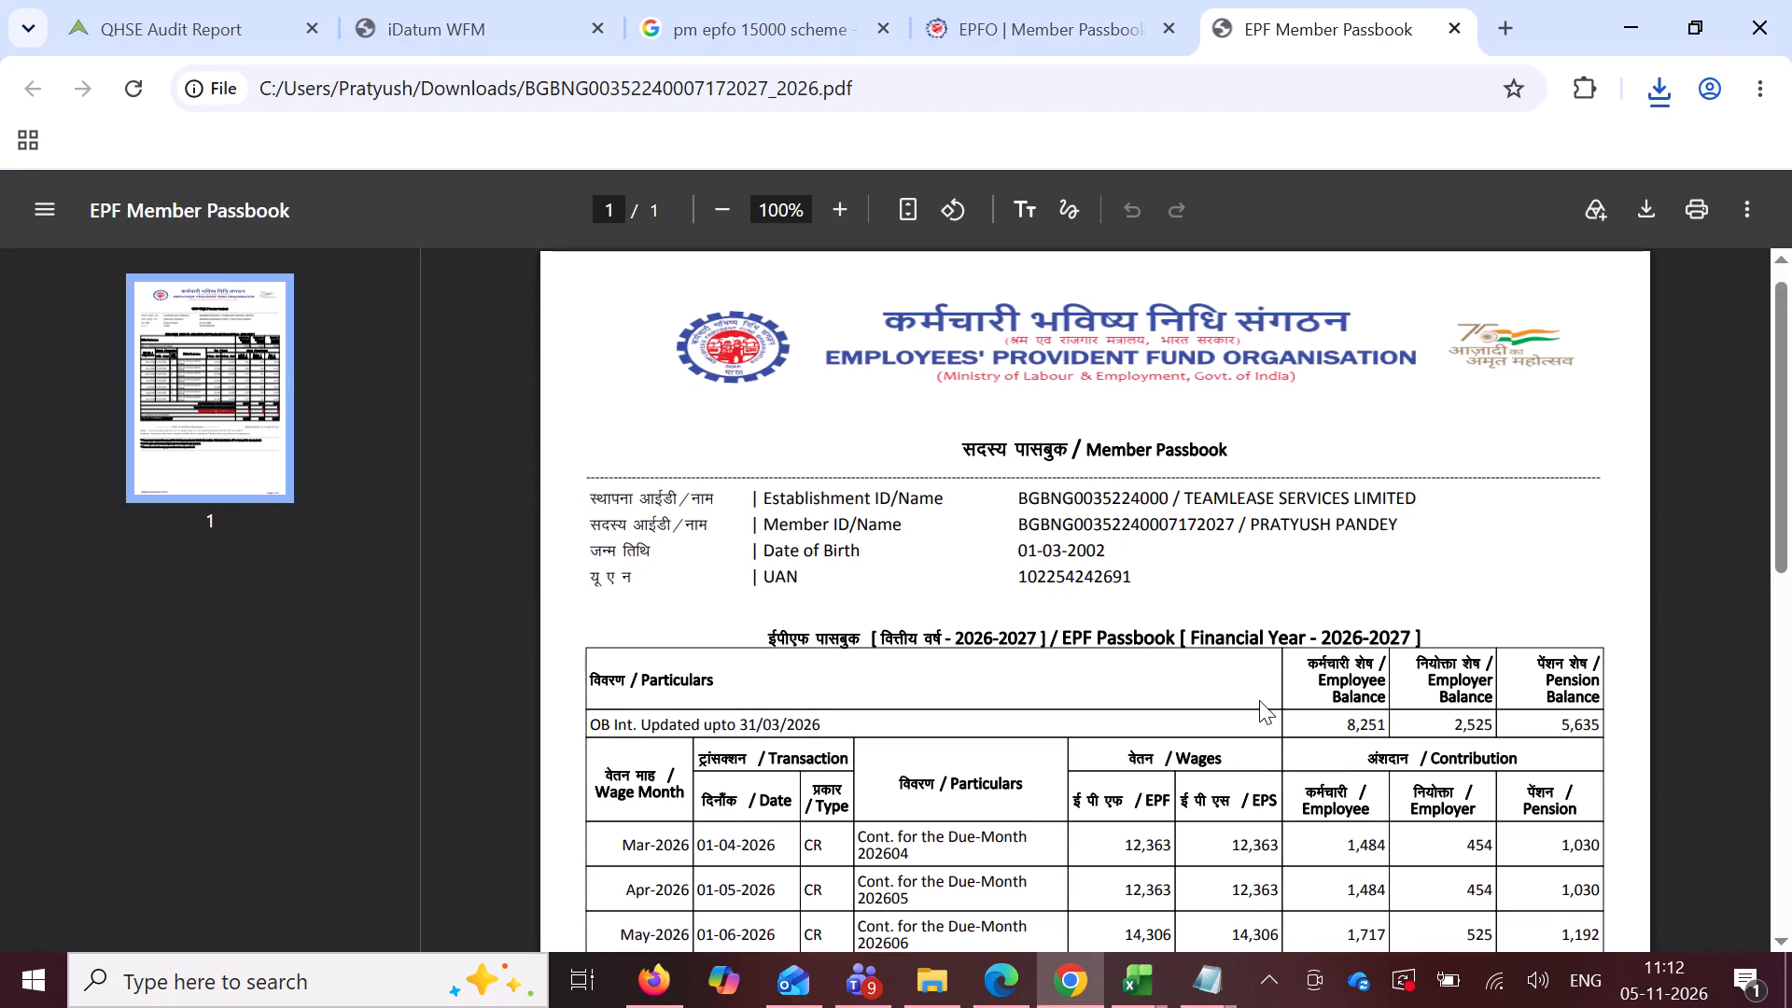
{"action": "scroll", "coordinate": [1259, 700], "scroll_direction": "down", "scroll_amount": 2}
{"action": "scroll", "coordinate": [1258, 690], "scroll_direction": "up", "scroll_amount": 1}
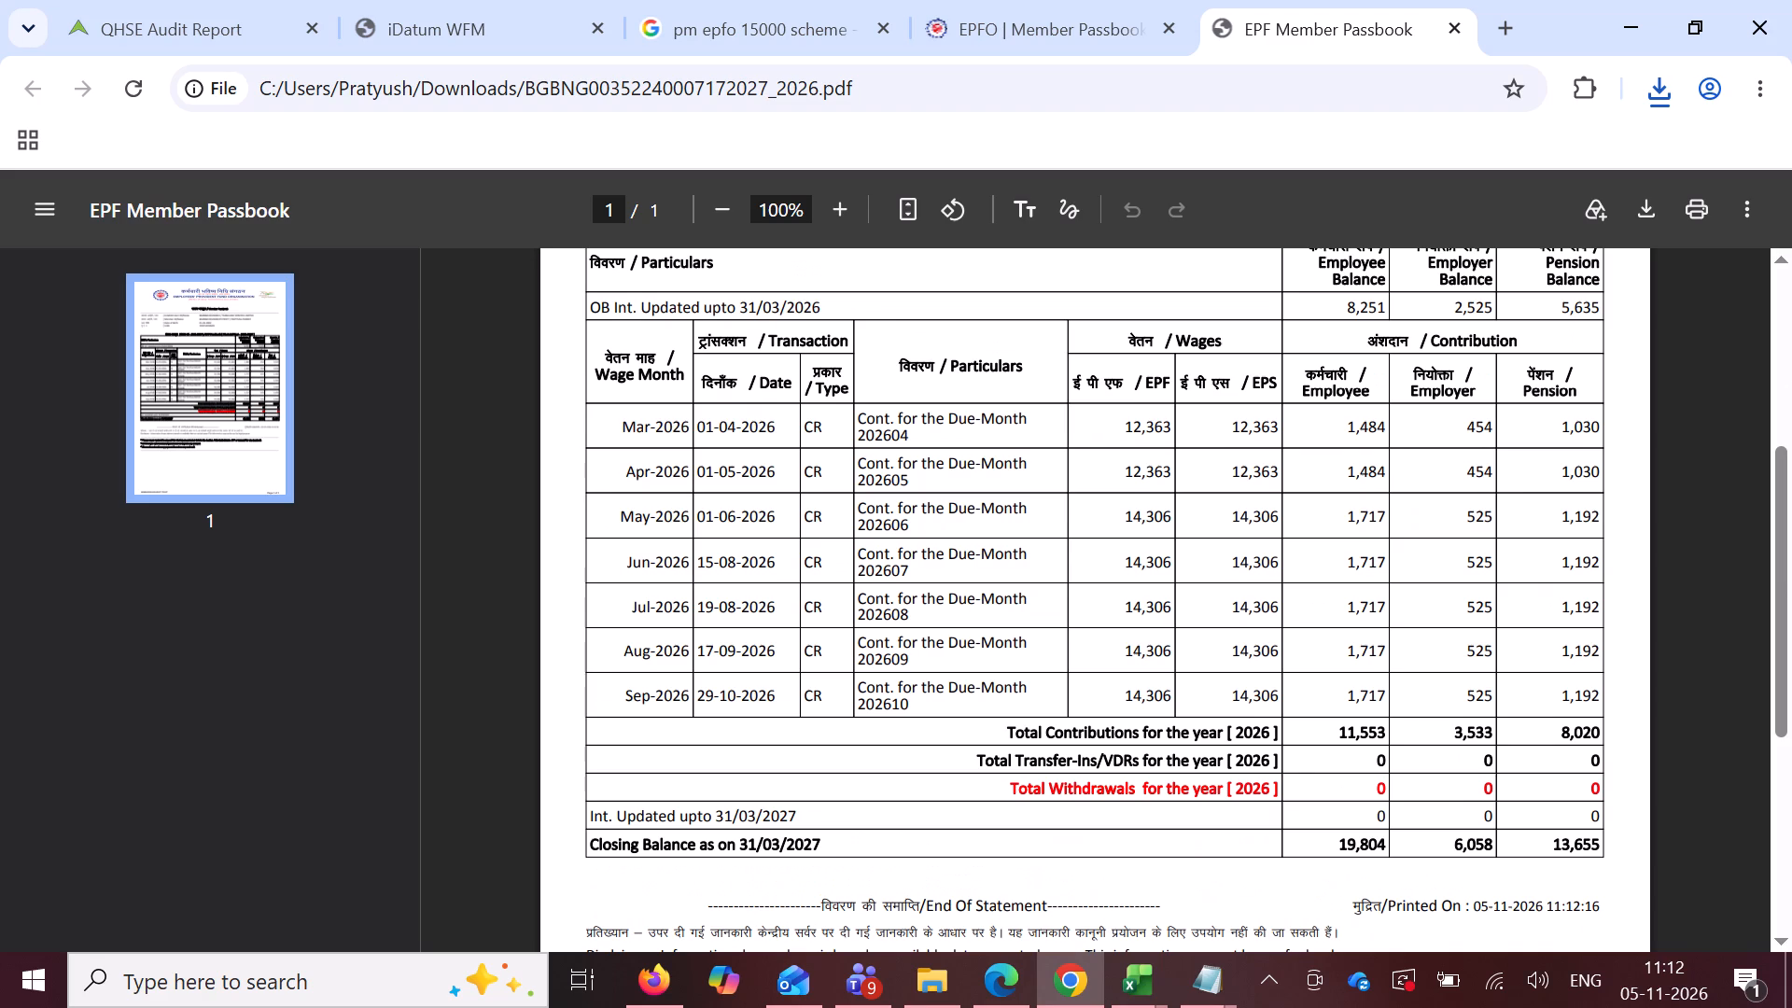
Return to the EPFO passbook page, switch to financial year 2025-2026 and download that passbook as a PDF.
{"action": "left_click", "coordinate": [994, 23]}
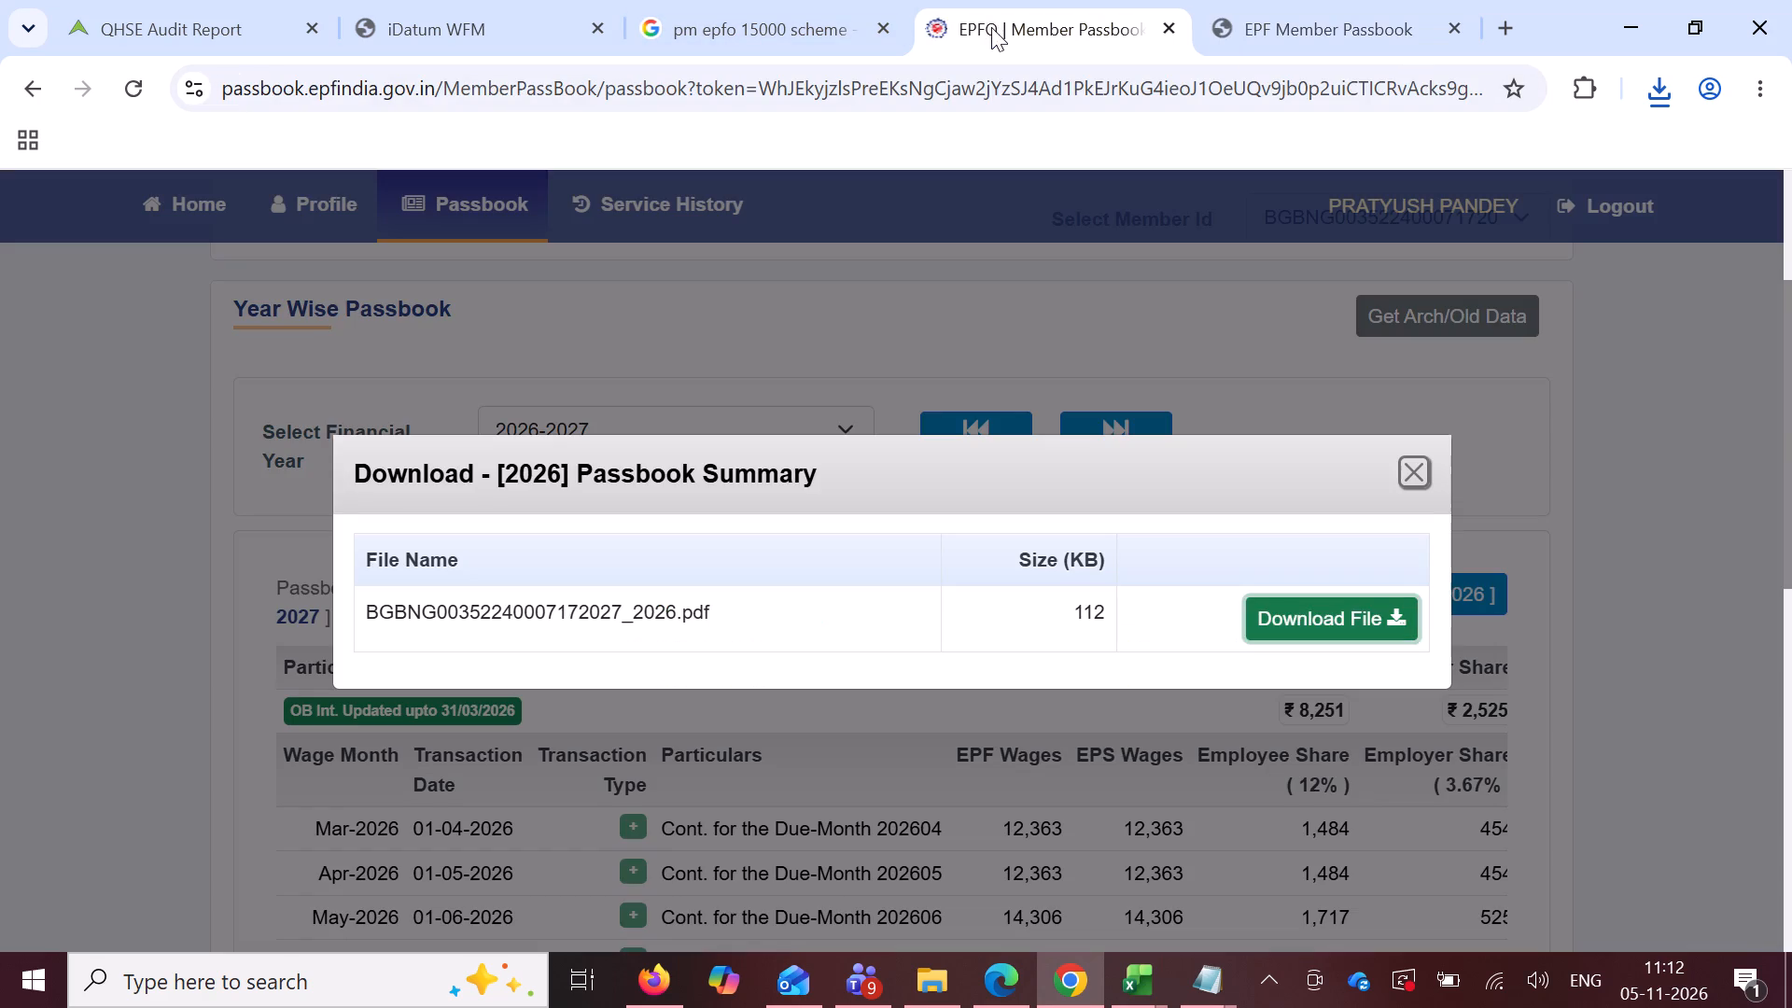
{"action": "left_click", "coordinate": [1410, 468]}
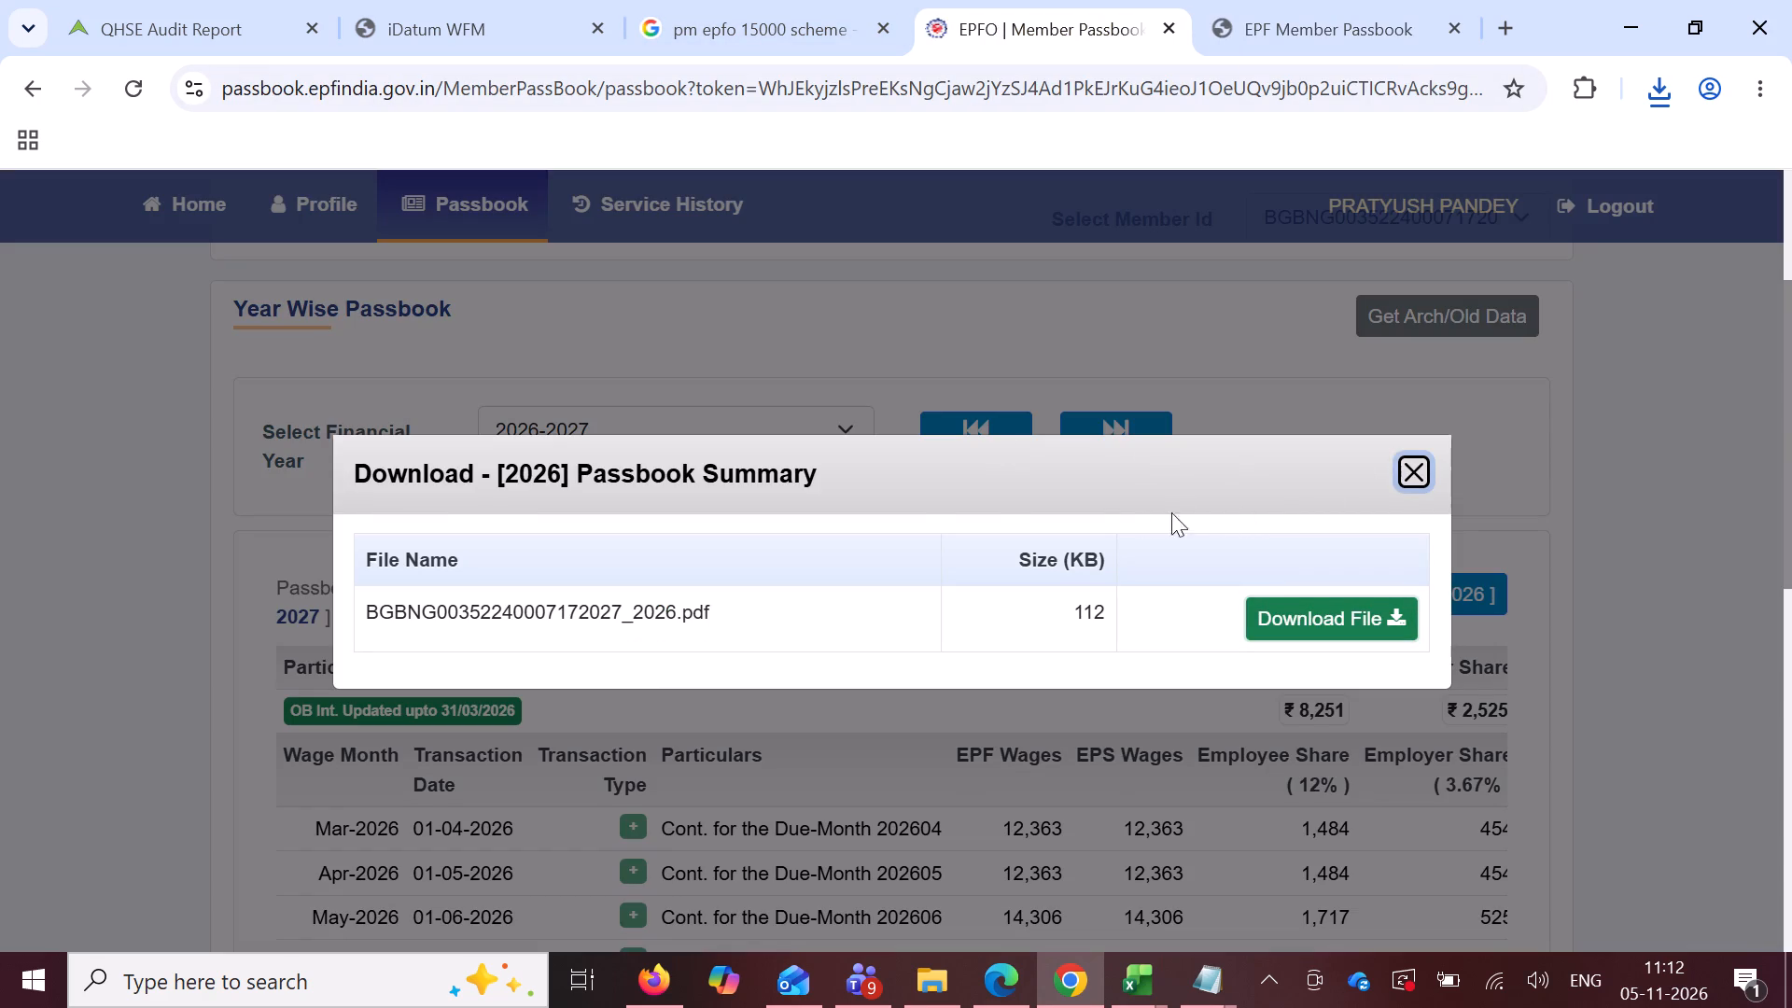
{"action": "left_click", "coordinate": [976, 434]}
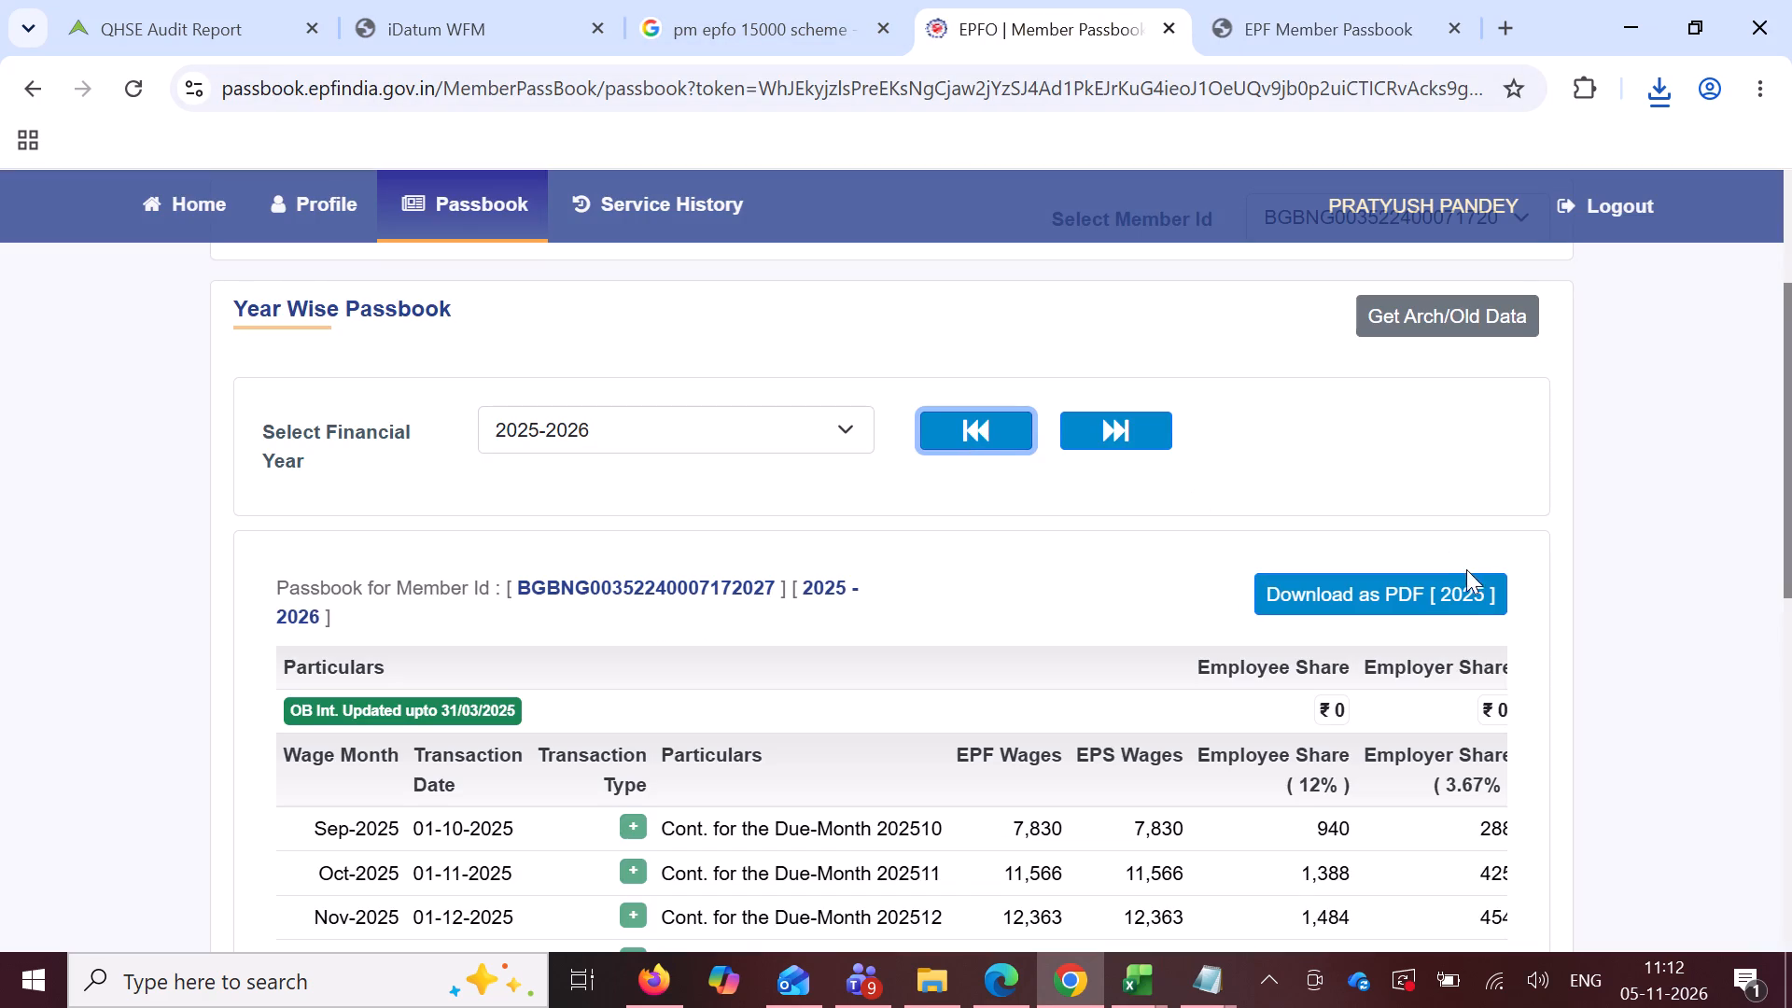
{"action": "scroll", "coordinate": [1467, 593], "scroll_direction": "down", "scroll_amount": 2}
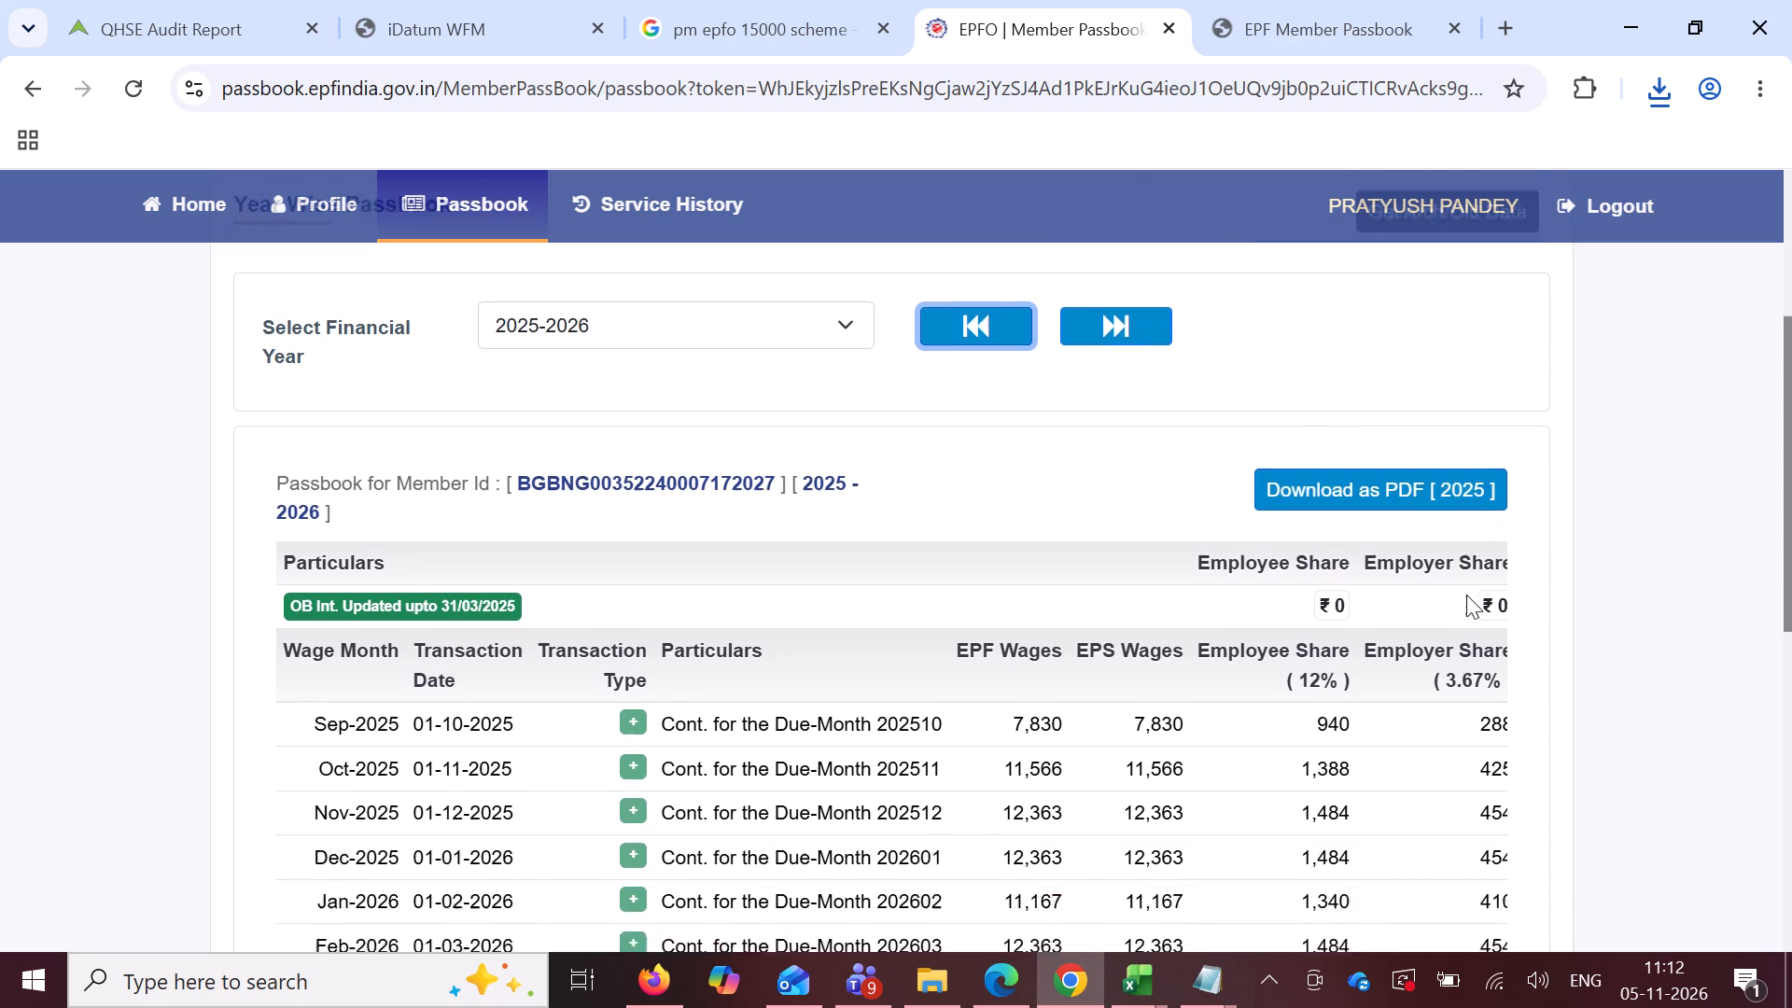
{"action": "scroll", "coordinate": [1466, 595], "scroll_direction": "down", "scroll_amount": 1}
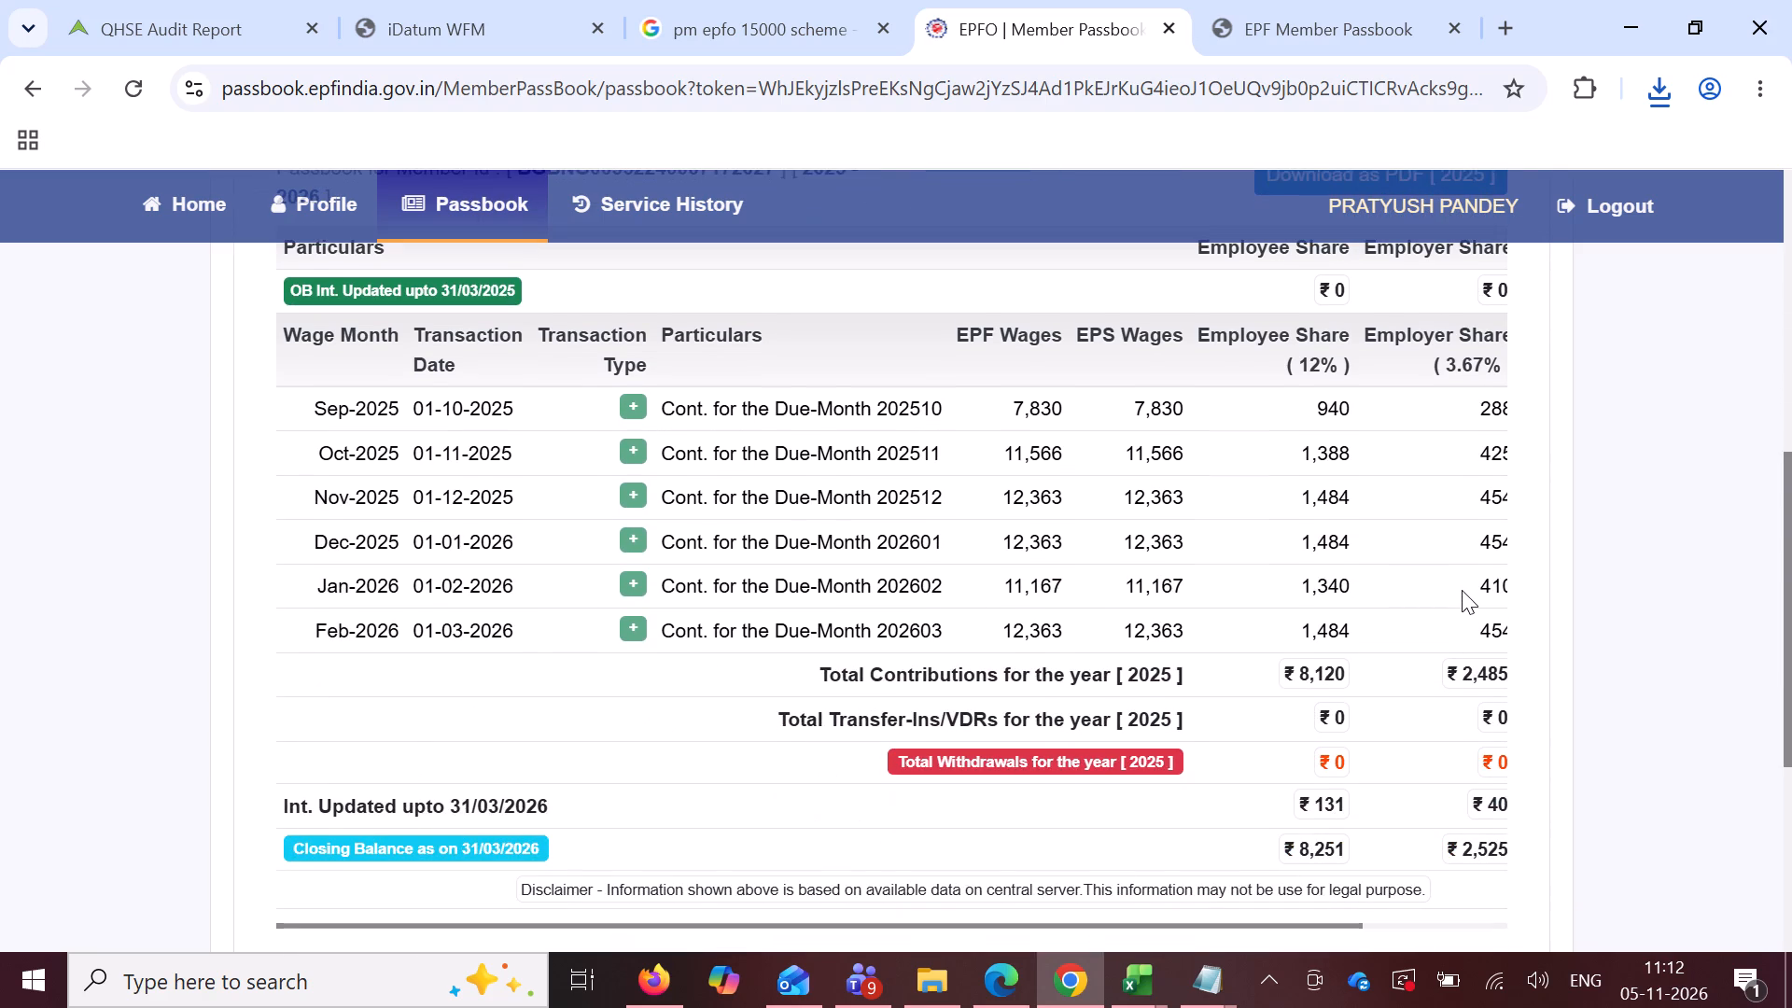
{"action": "scroll", "coordinate": [1449, 567], "scroll_direction": "up", "scroll_amount": 2}
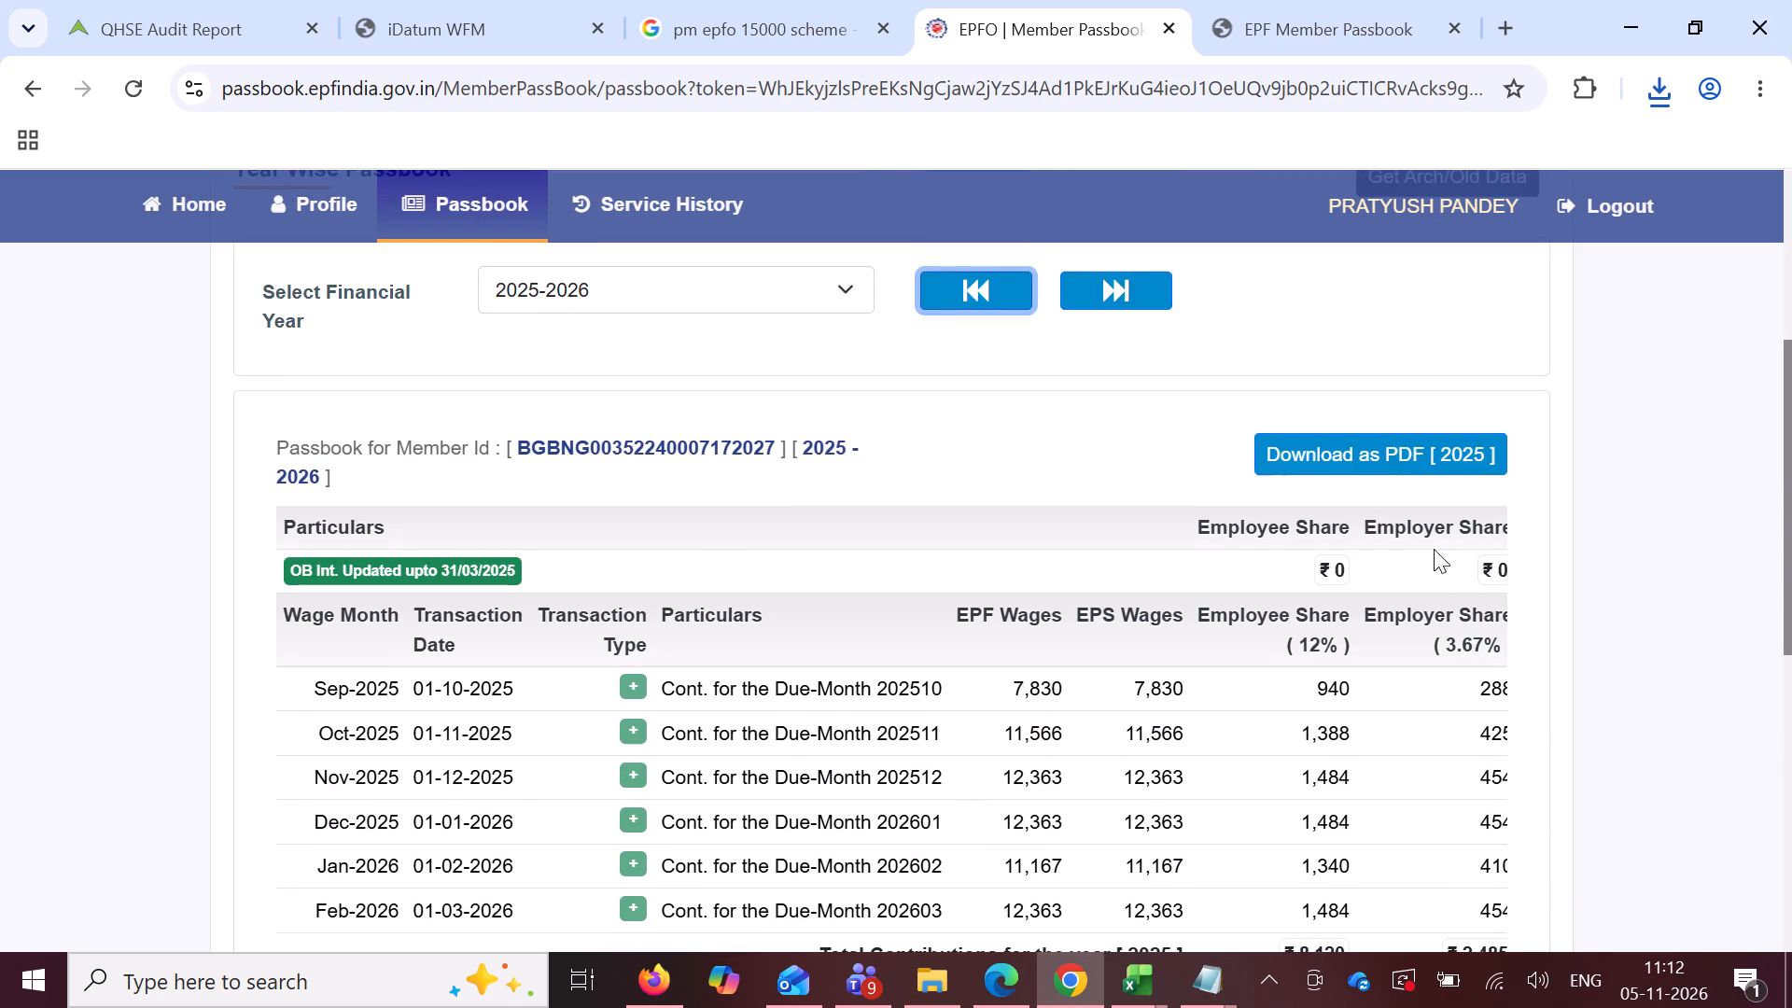
{"action": "left_click", "coordinate": [1419, 459]}
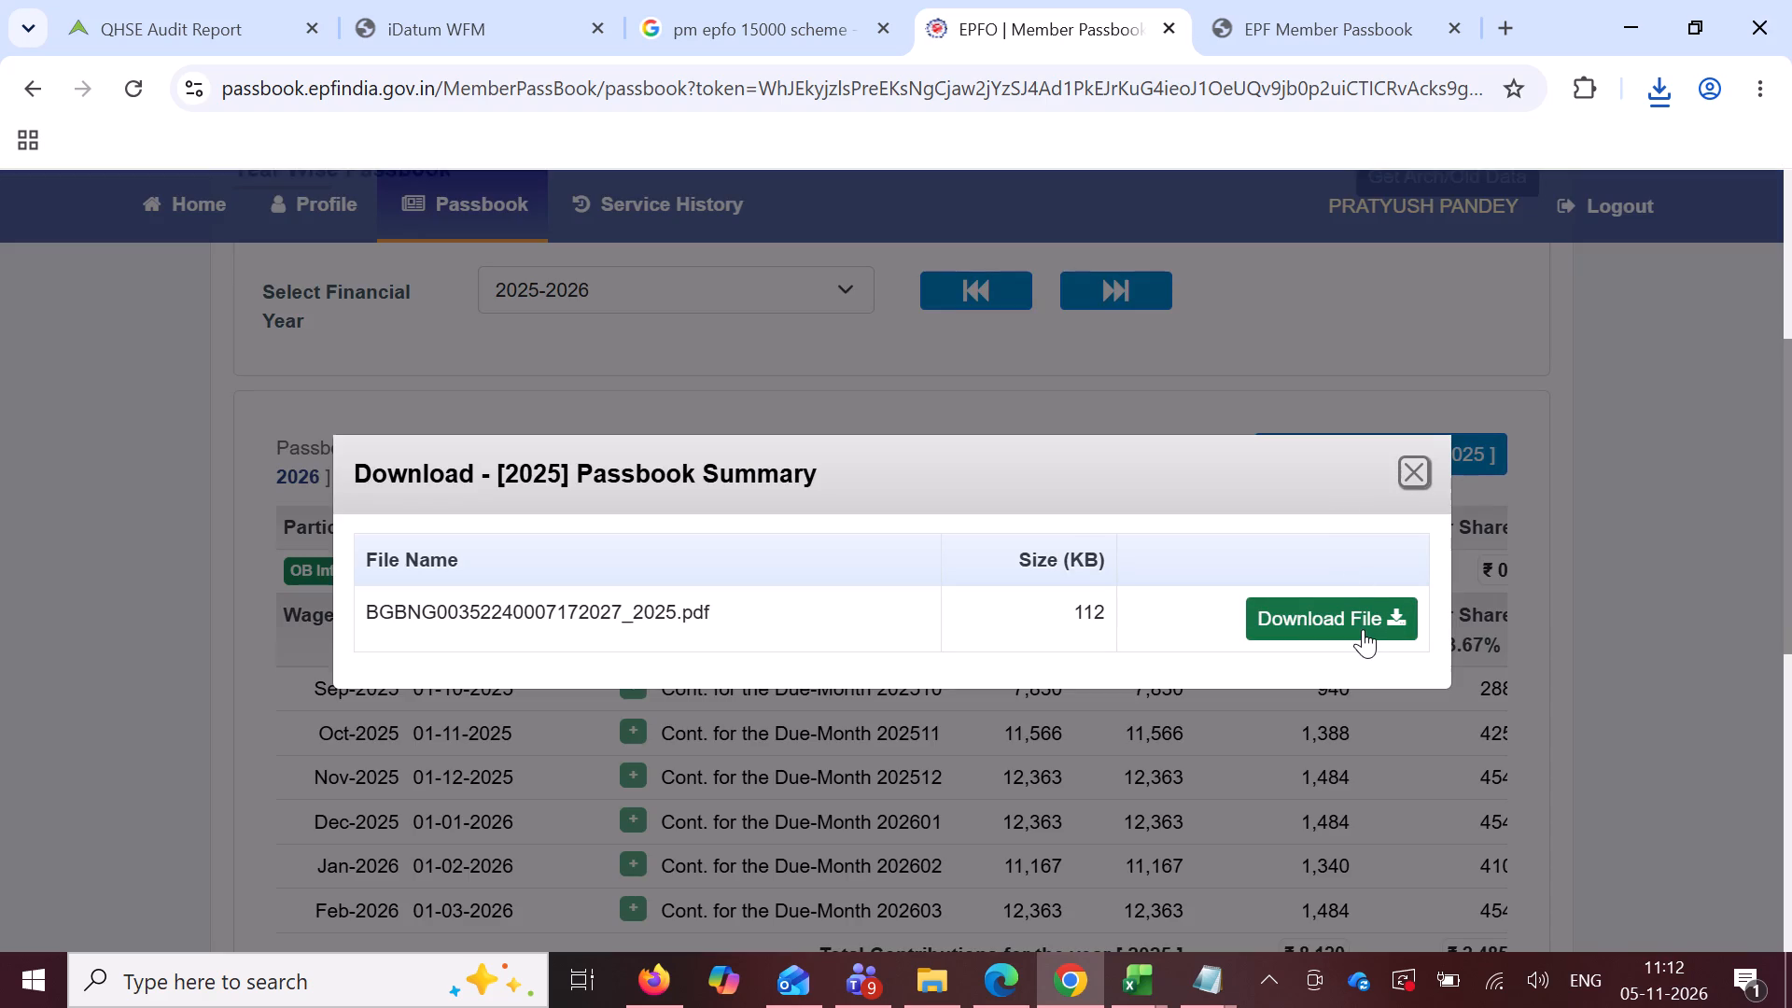
{"action": "left_click", "coordinate": [1363, 628]}
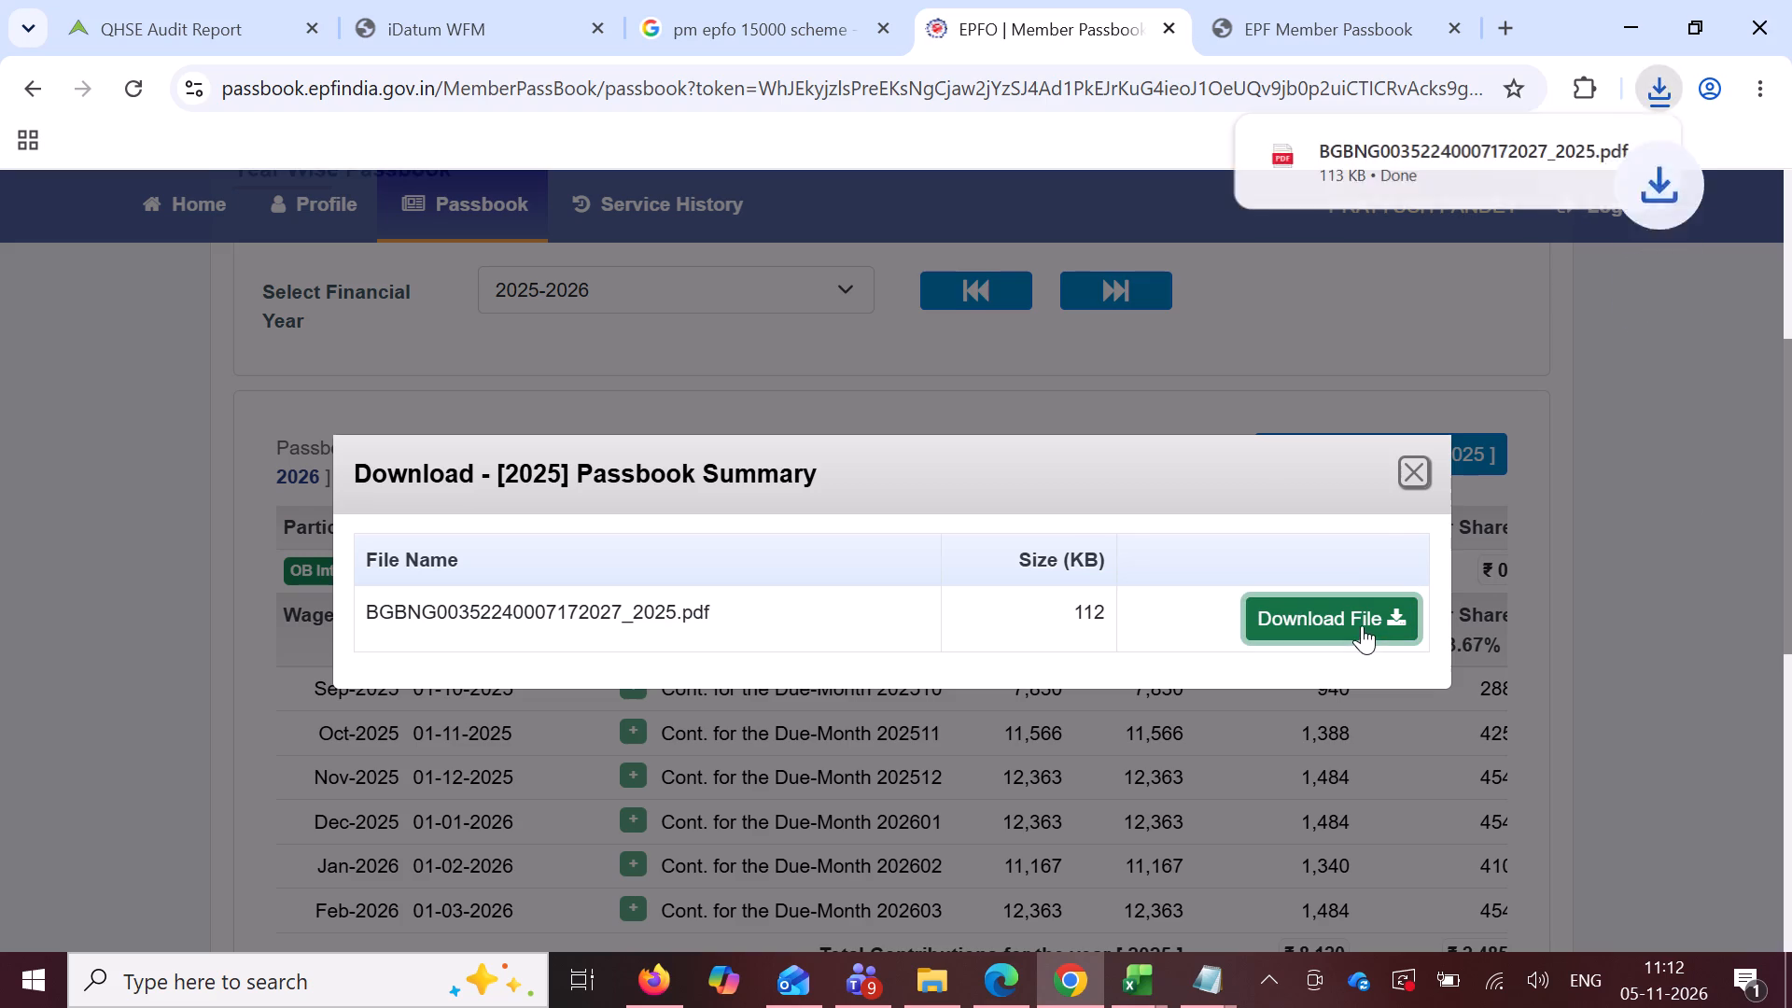
Open the downloaded 2025-2026 passbook PDF and review its member details, monthly contributions and closing balances.
{"action": "left_click", "coordinate": [1393, 178]}
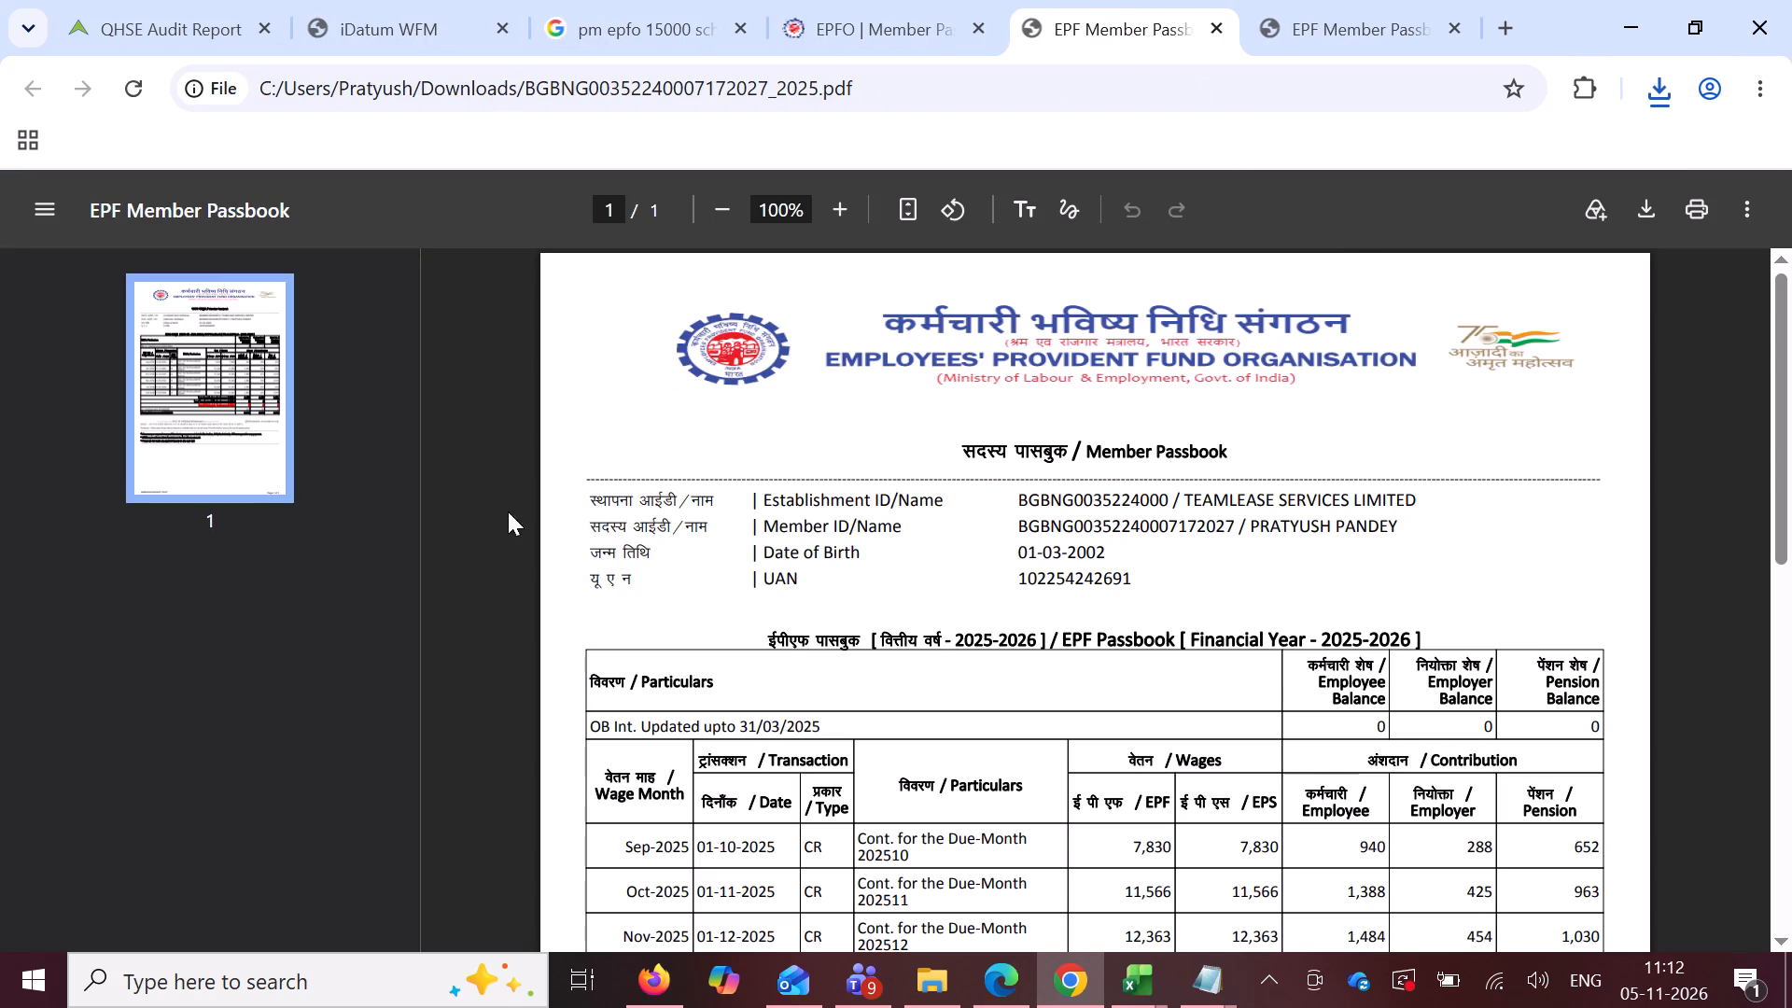
{"action": "scroll", "coordinate": [883, 522], "scroll_direction": "down", "scroll_amount": 7}
{"action": "scroll", "coordinate": [898, 532], "scroll_direction": "up", "scroll_amount": 6}
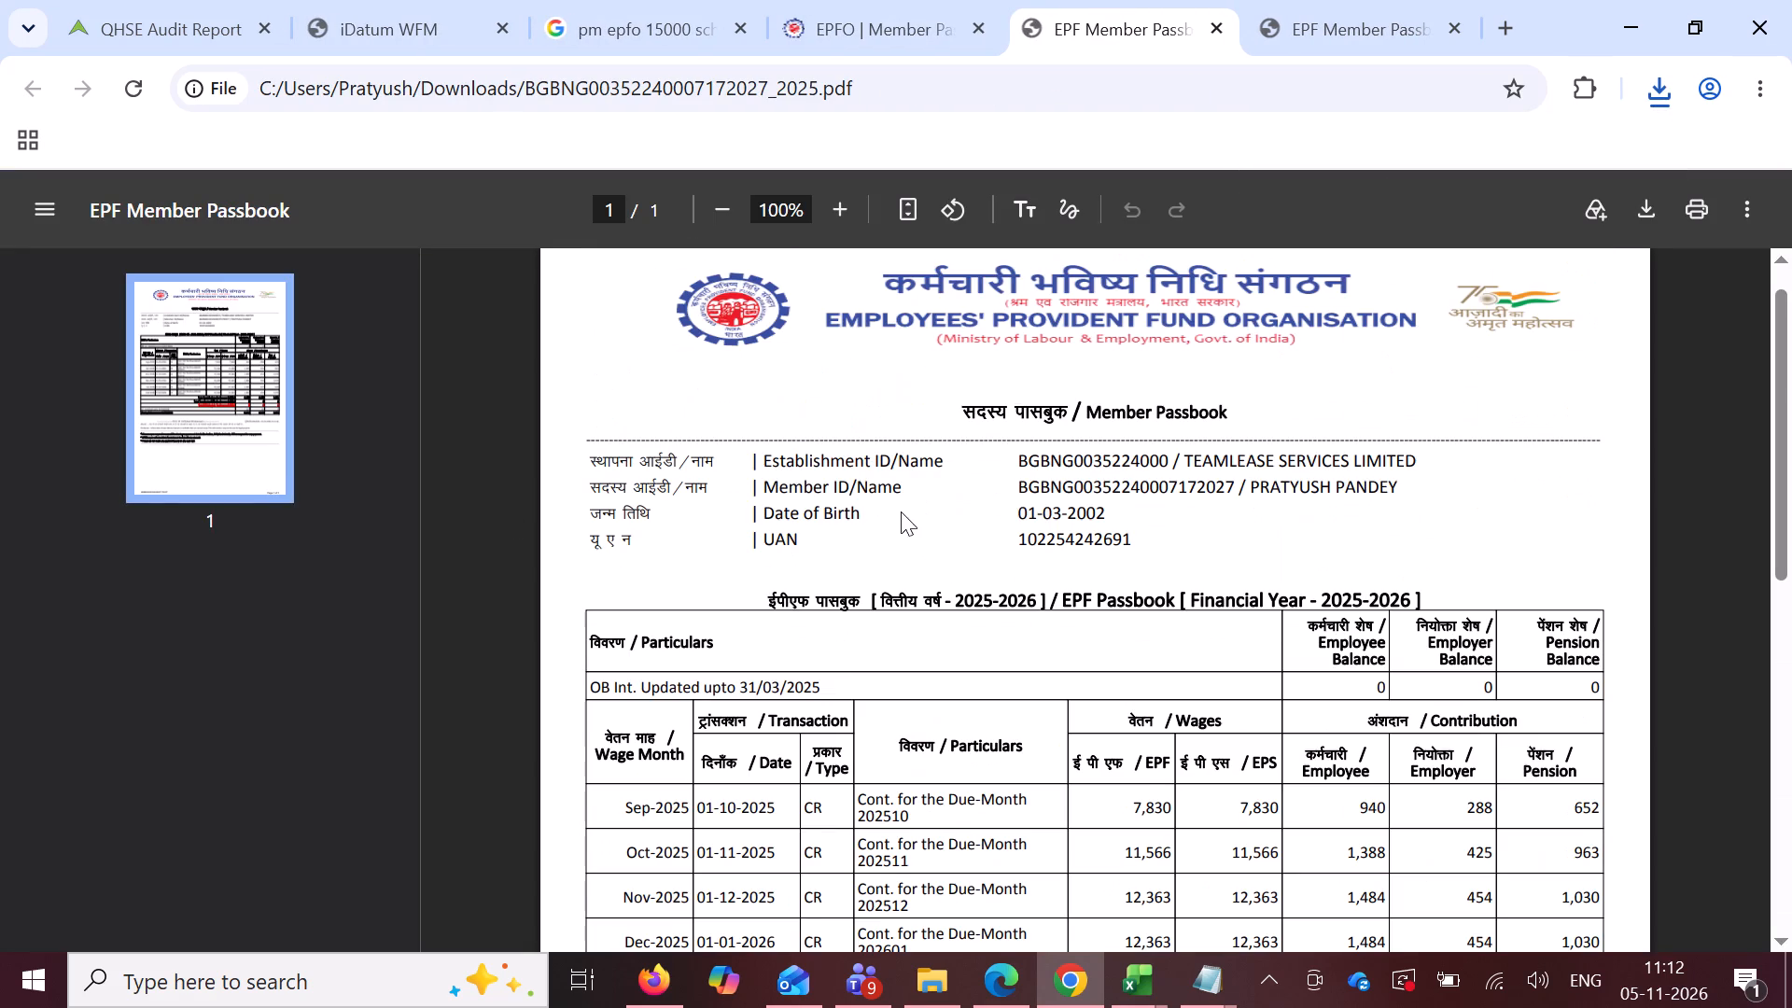
{"action": "scroll", "coordinate": [901, 511], "scroll_direction": "down", "scroll_amount": 6}
{"action": "scroll", "coordinate": [901, 512], "scroll_direction": "up", "scroll_amount": 7}
{"action": "scroll", "coordinate": [903, 503], "scroll_direction": "down", "scroll_amount": 5}
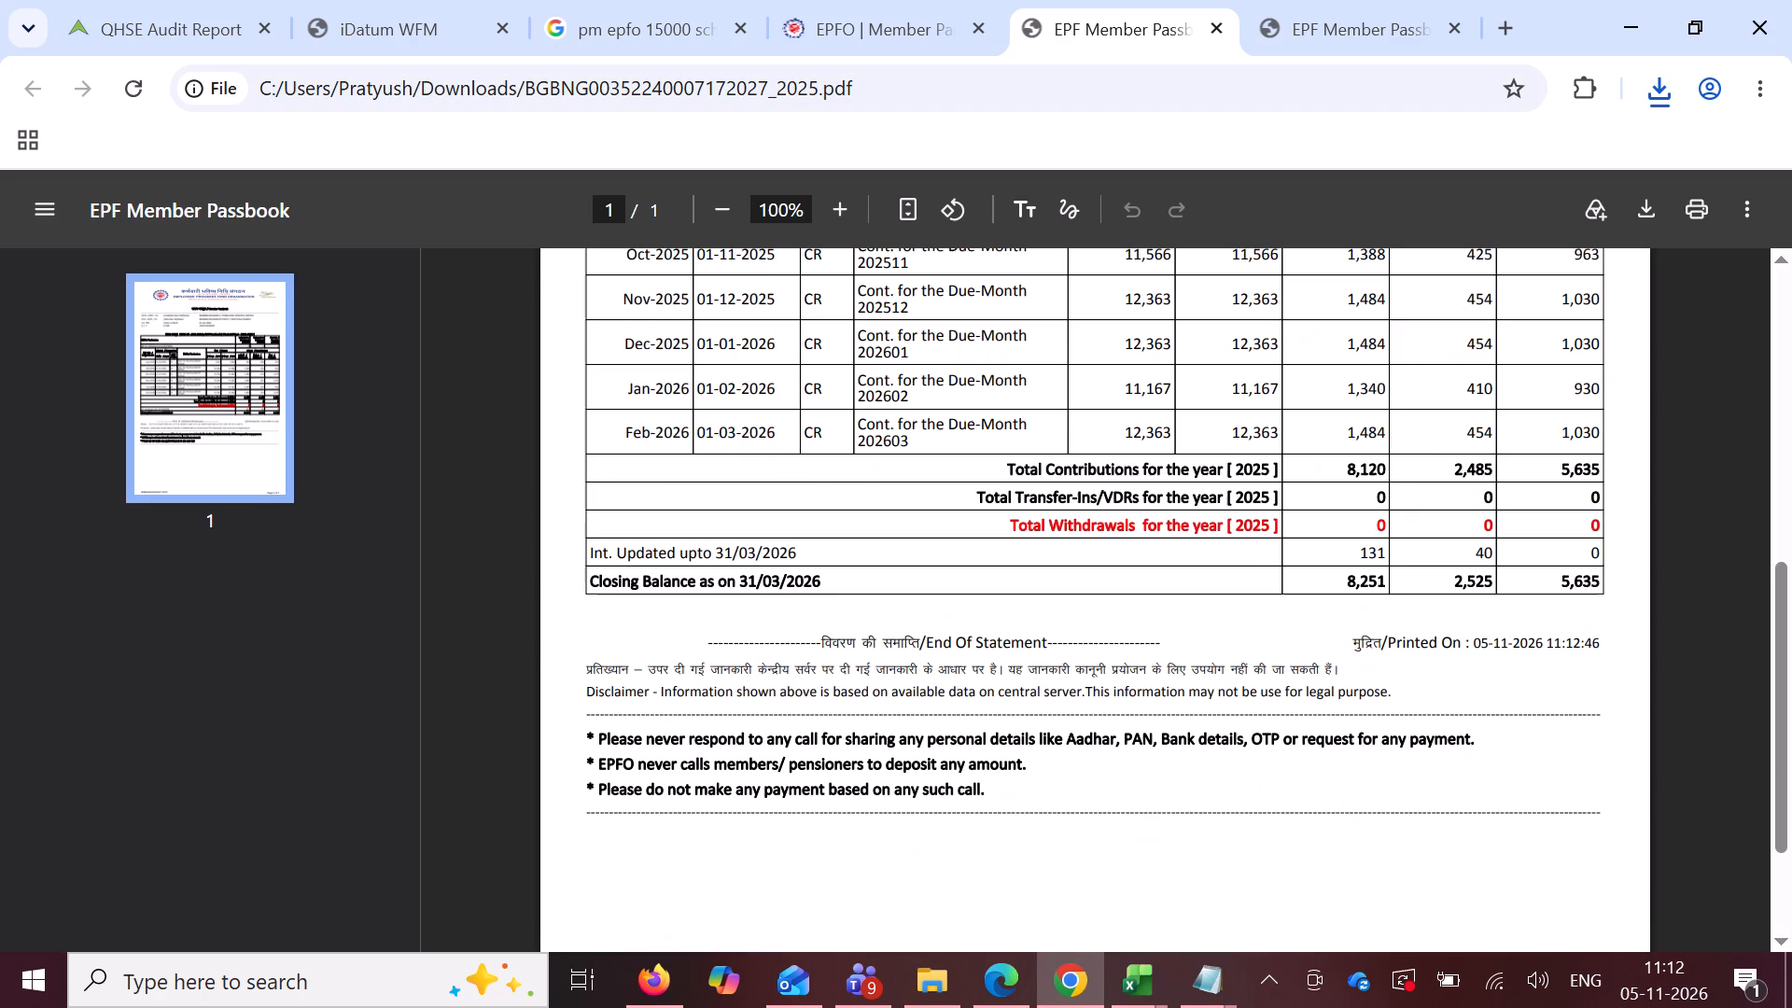
{"action": "scroll", "coordinate": [903, 503], "scroll_direction": "up", "scroll_amount": 2}
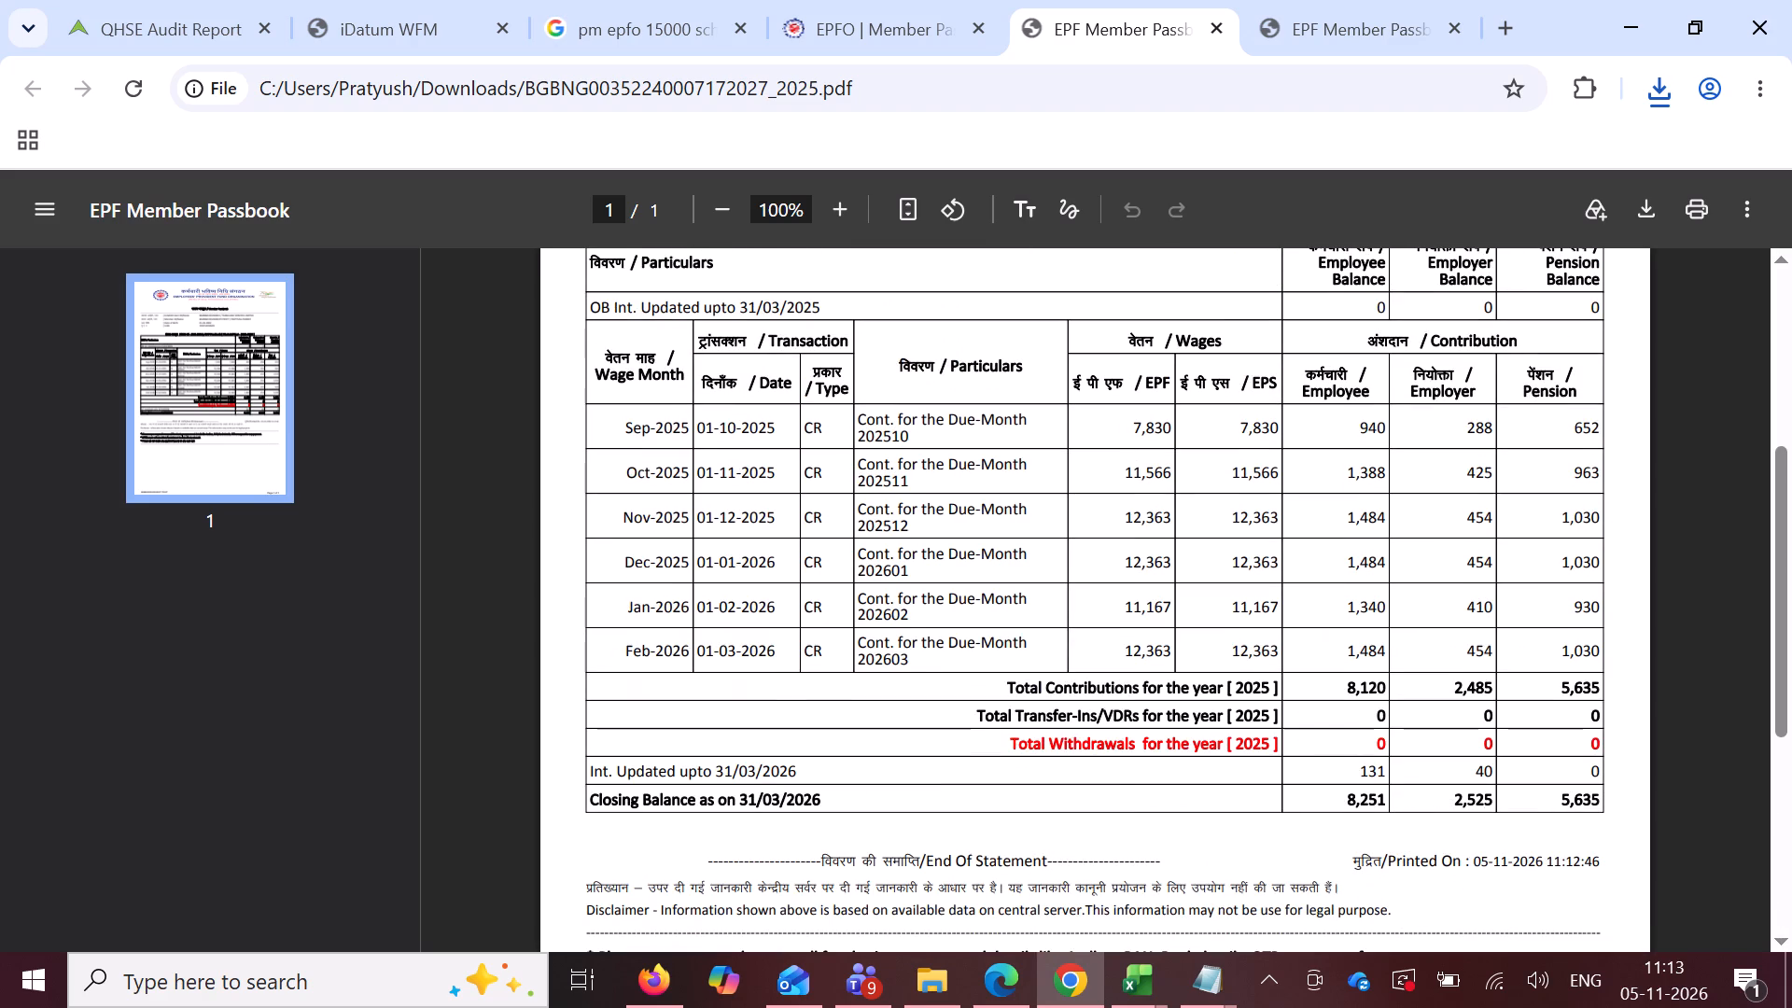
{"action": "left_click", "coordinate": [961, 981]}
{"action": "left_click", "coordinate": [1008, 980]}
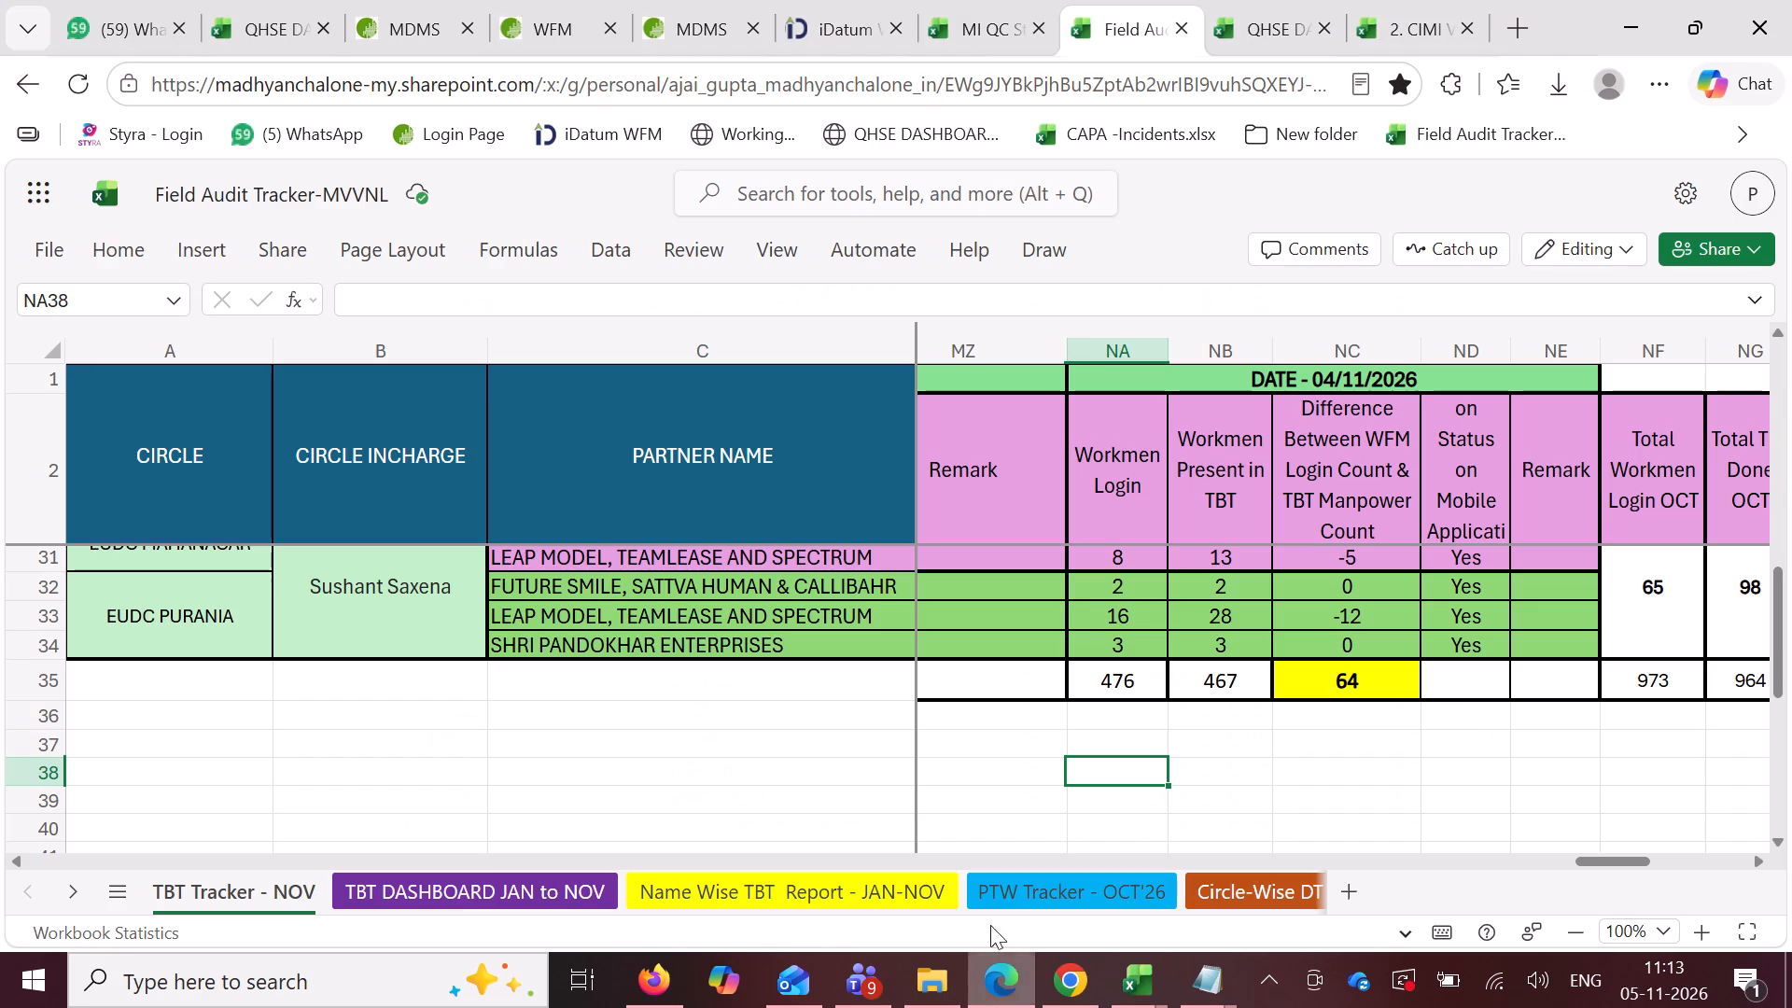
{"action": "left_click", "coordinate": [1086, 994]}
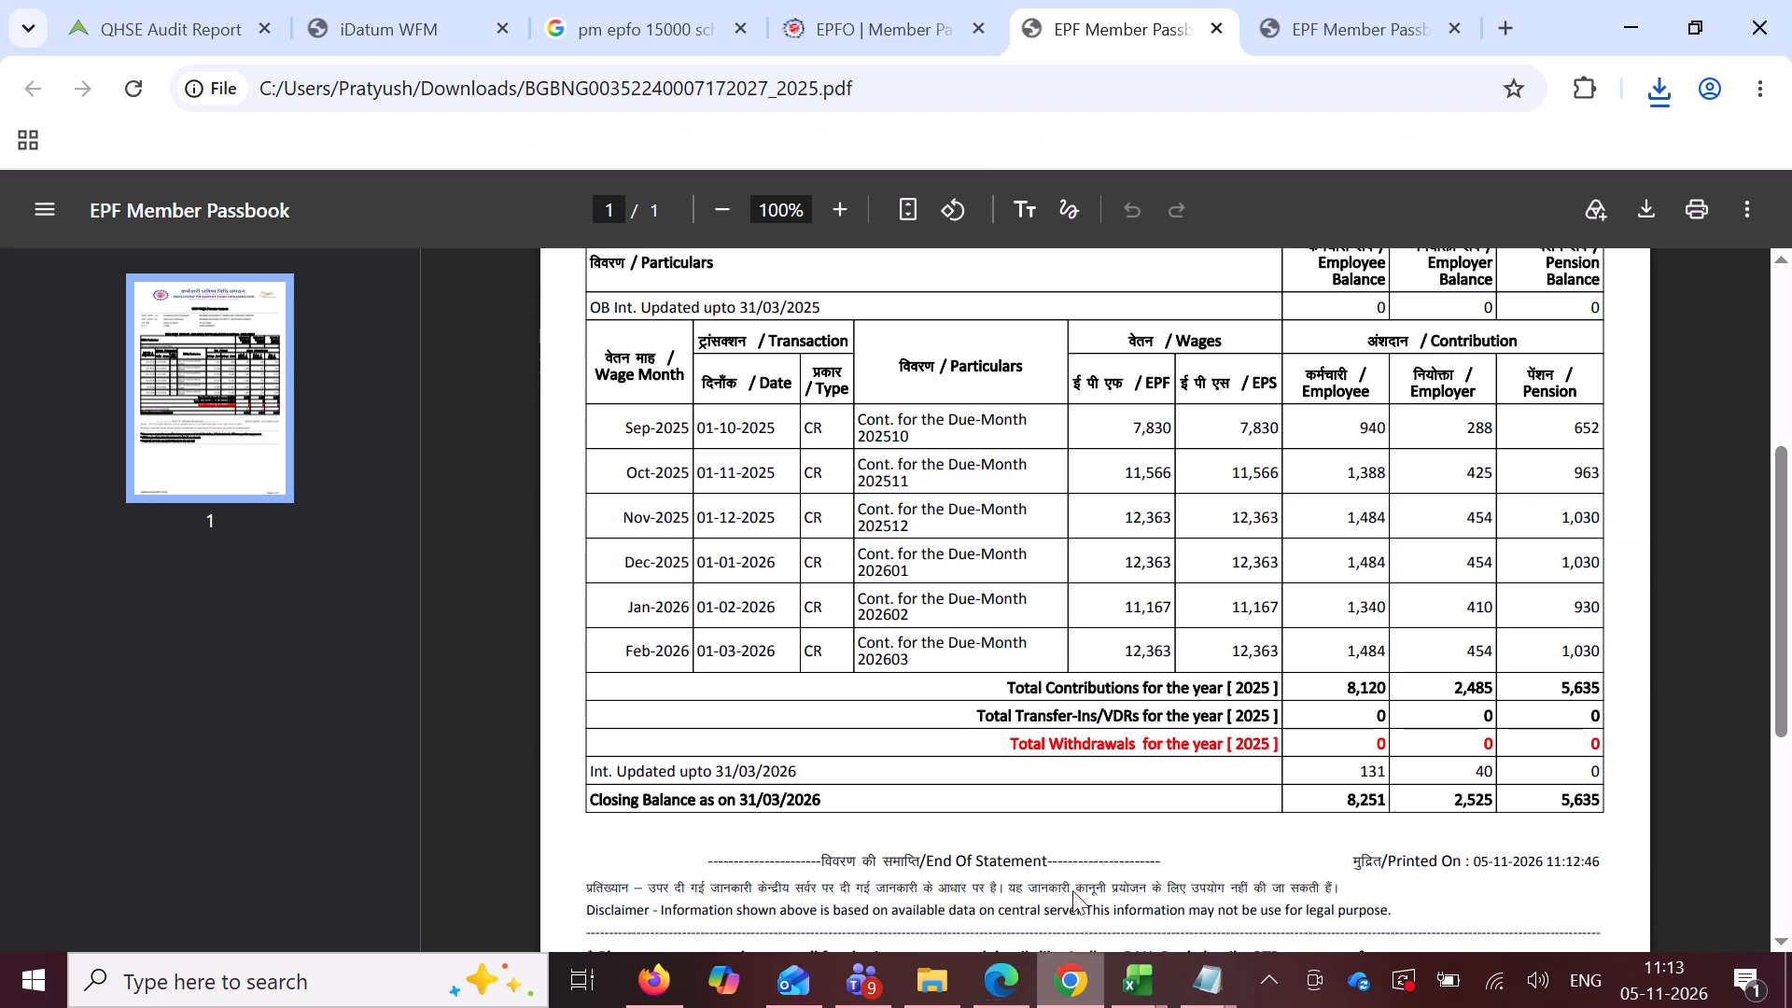
Search Google for "grievance" in a new browser tab.
{"action": "left_click", "coordinate": [1501, 26]}
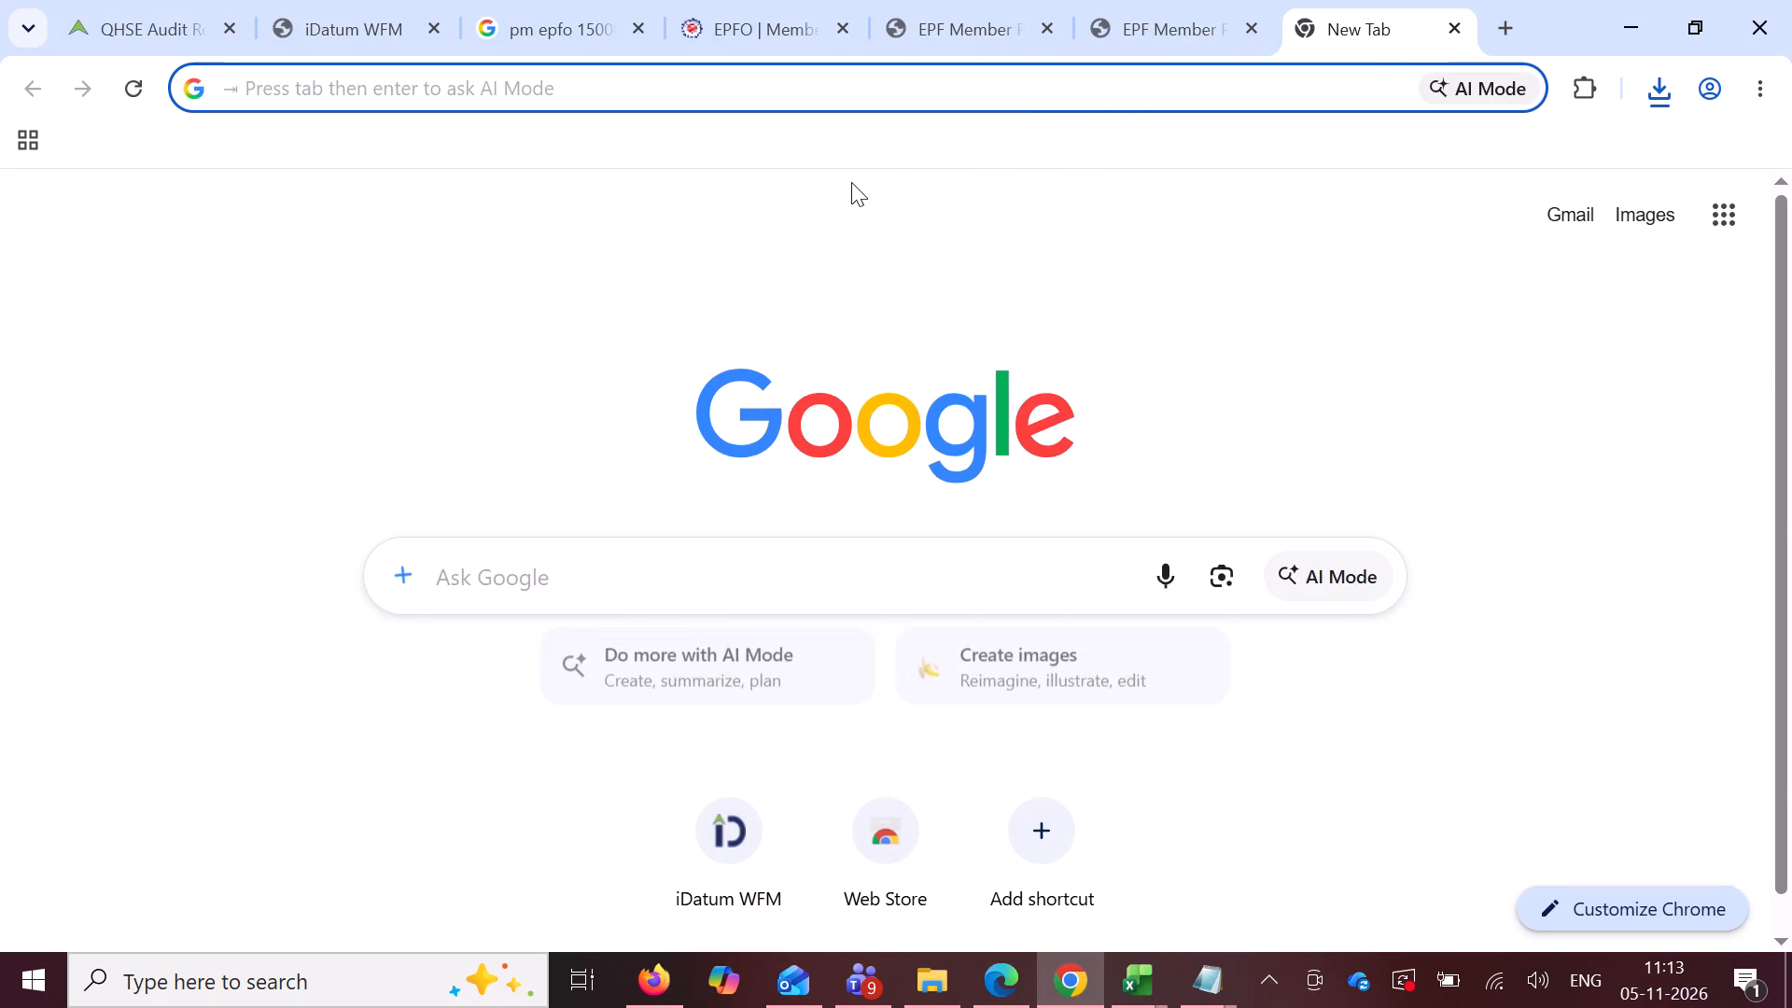
{"action": "key", "text": "shift+g"}
{"action": "key", "text": "r"}
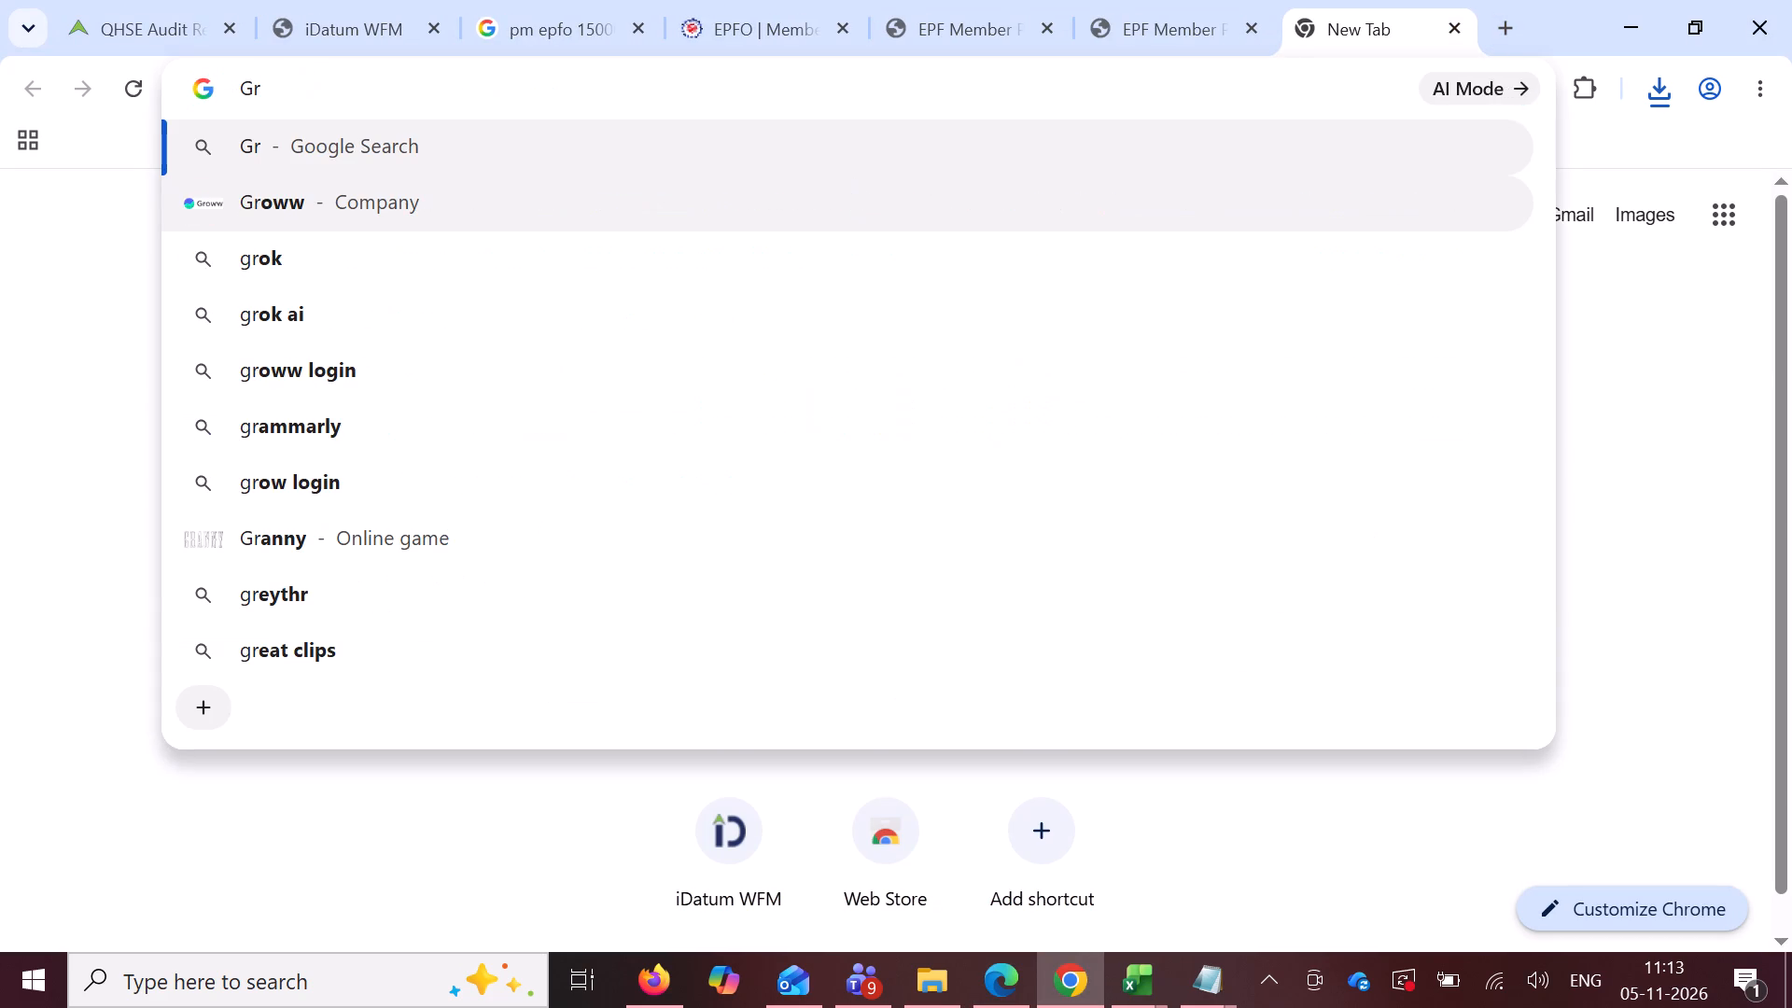
{"action": "key", "text": "equal"}
{"action": "key", "text": "BackSpace"}
{"action": "key", "text": "i"}
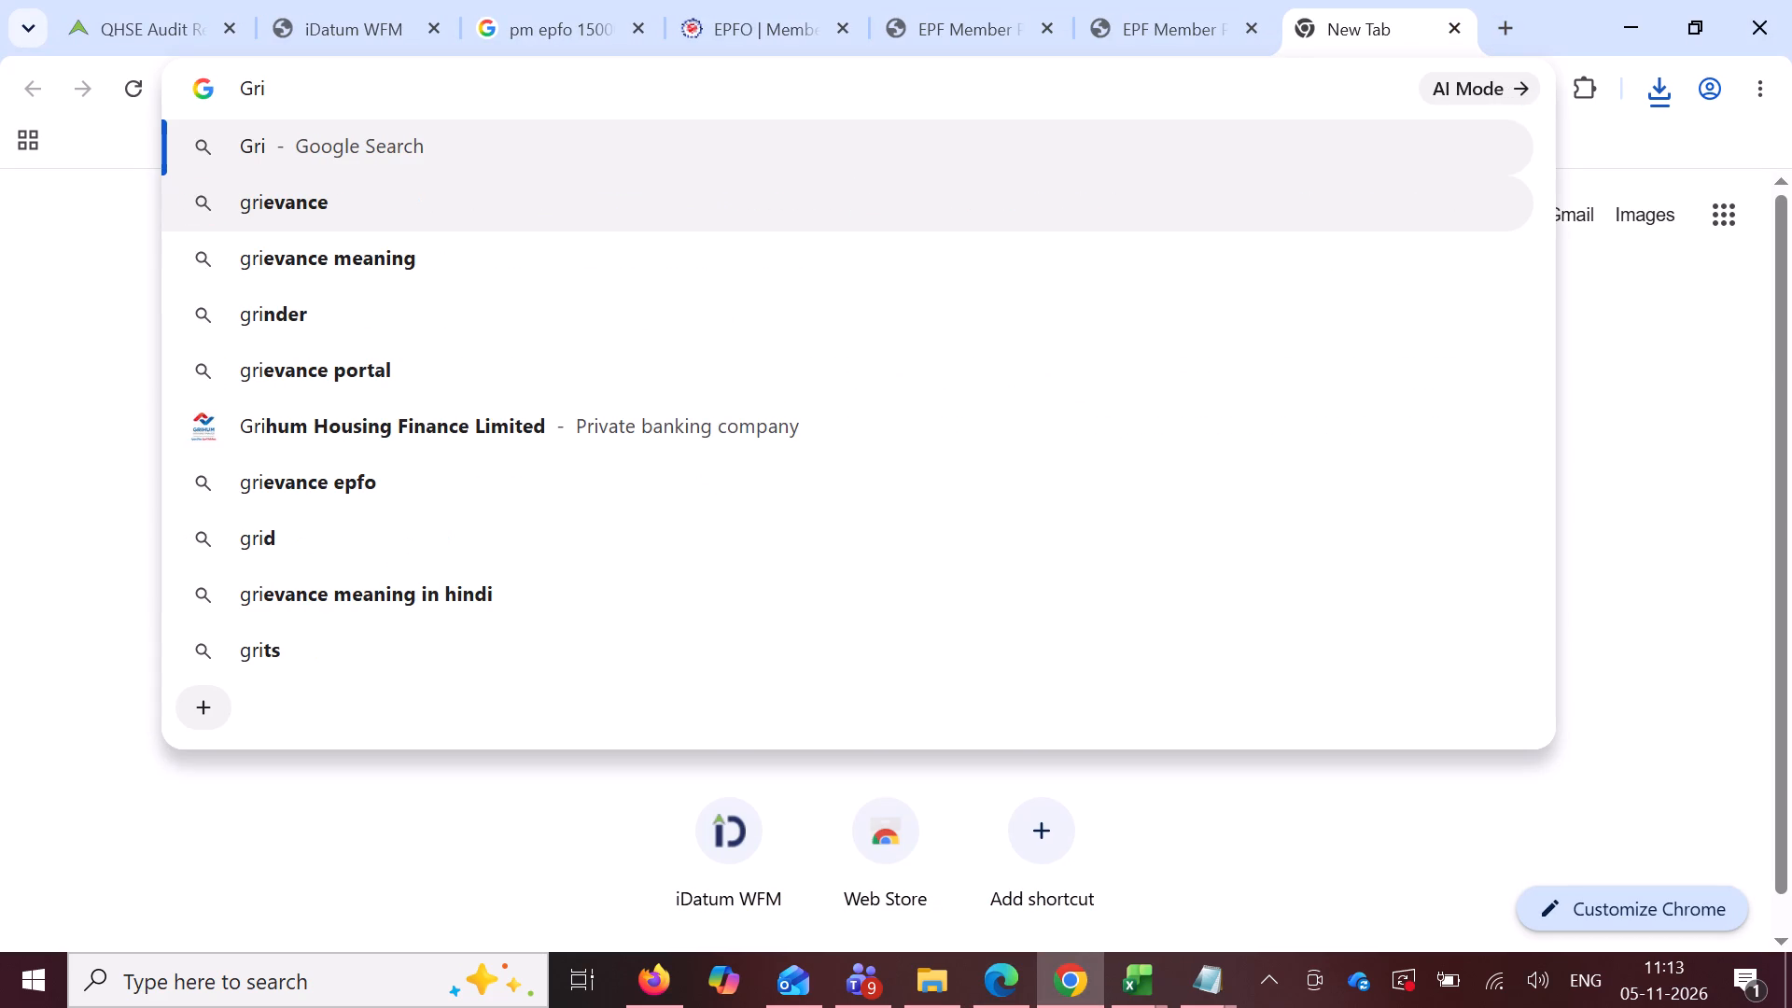
{"action": "type", "text": "ve"}
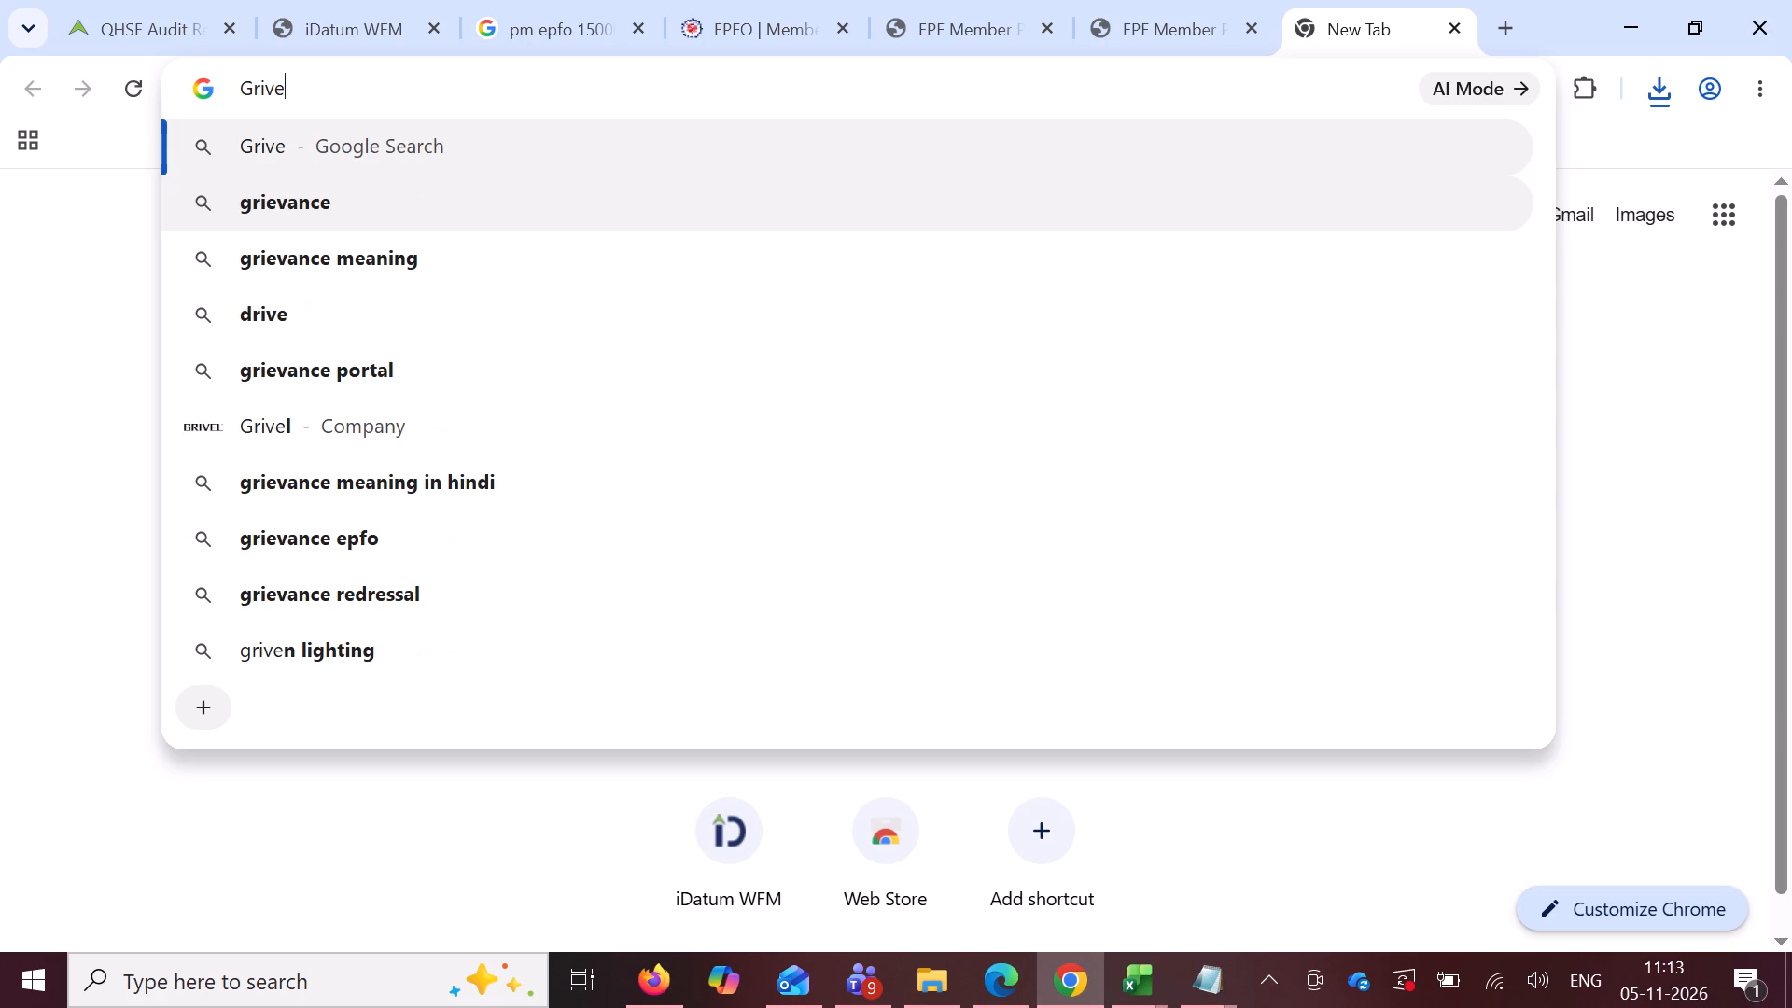
{"action": "key", "text": "Down"}
{"action": "key", "text": "Return"}
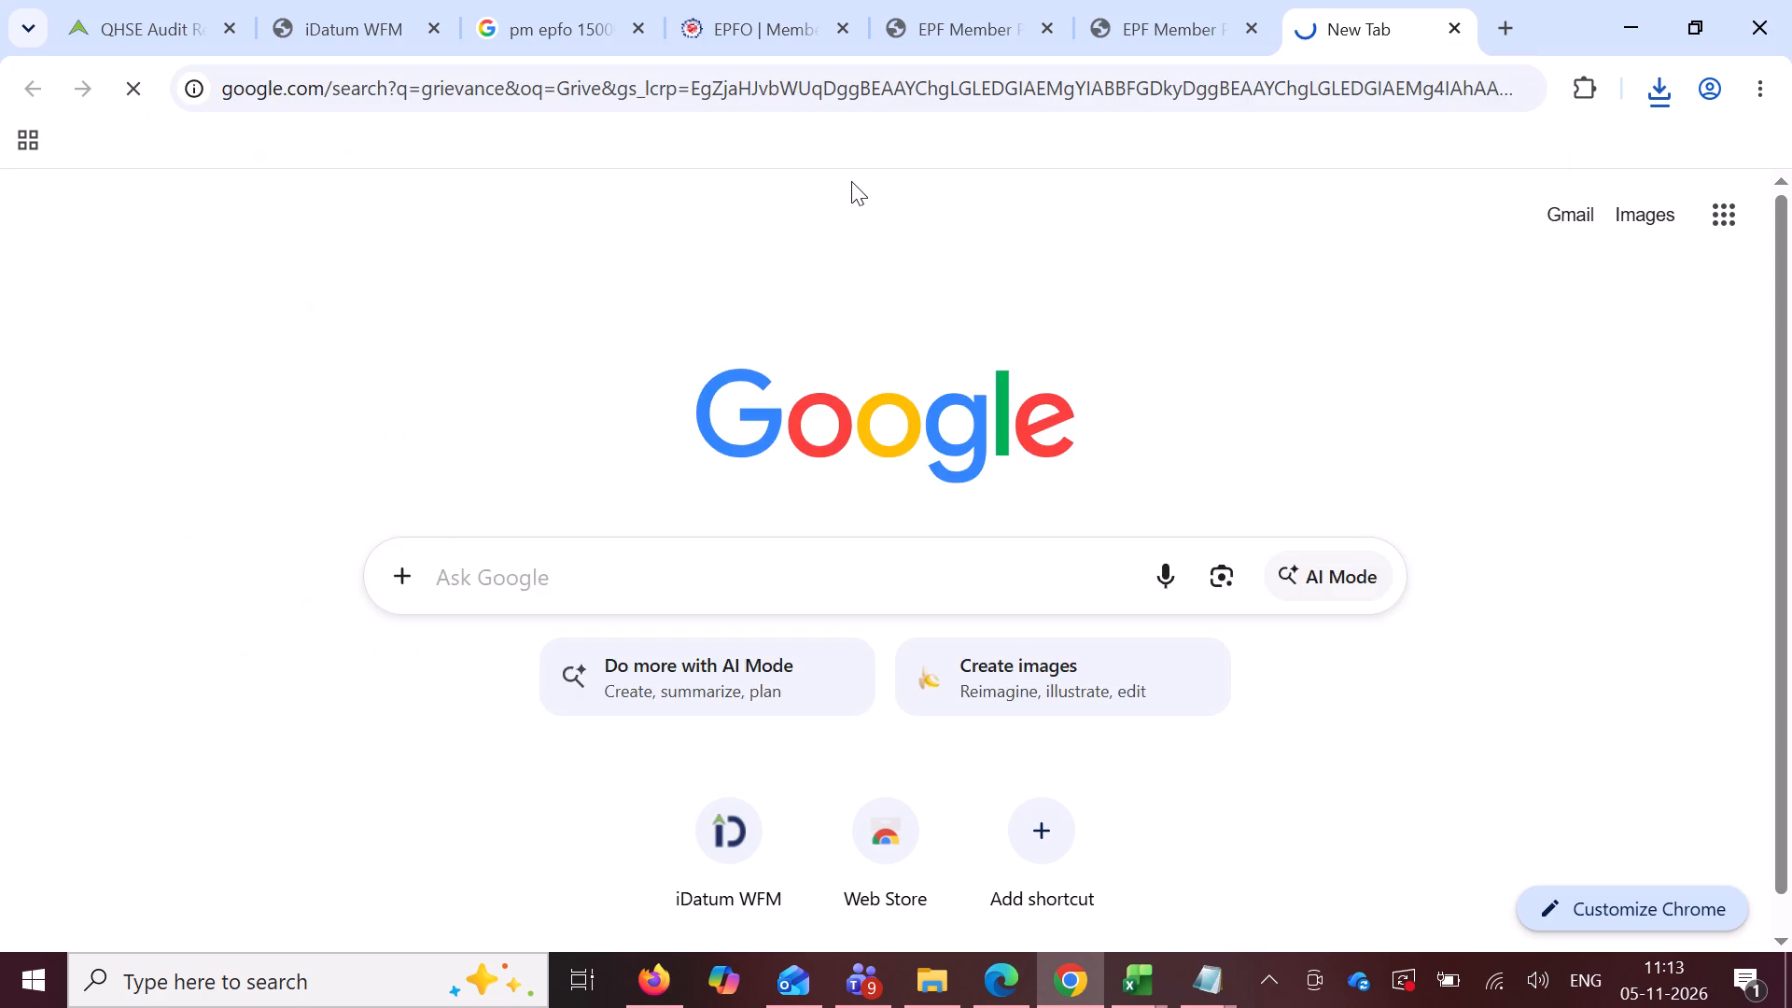
Open the EPFiGMS Register Grievance page from the search results and bring its Status choices into view.
{"action": "scroll", "coordinate": [844, 192], "scroll_direction": "down", "scroll_amount": 3}
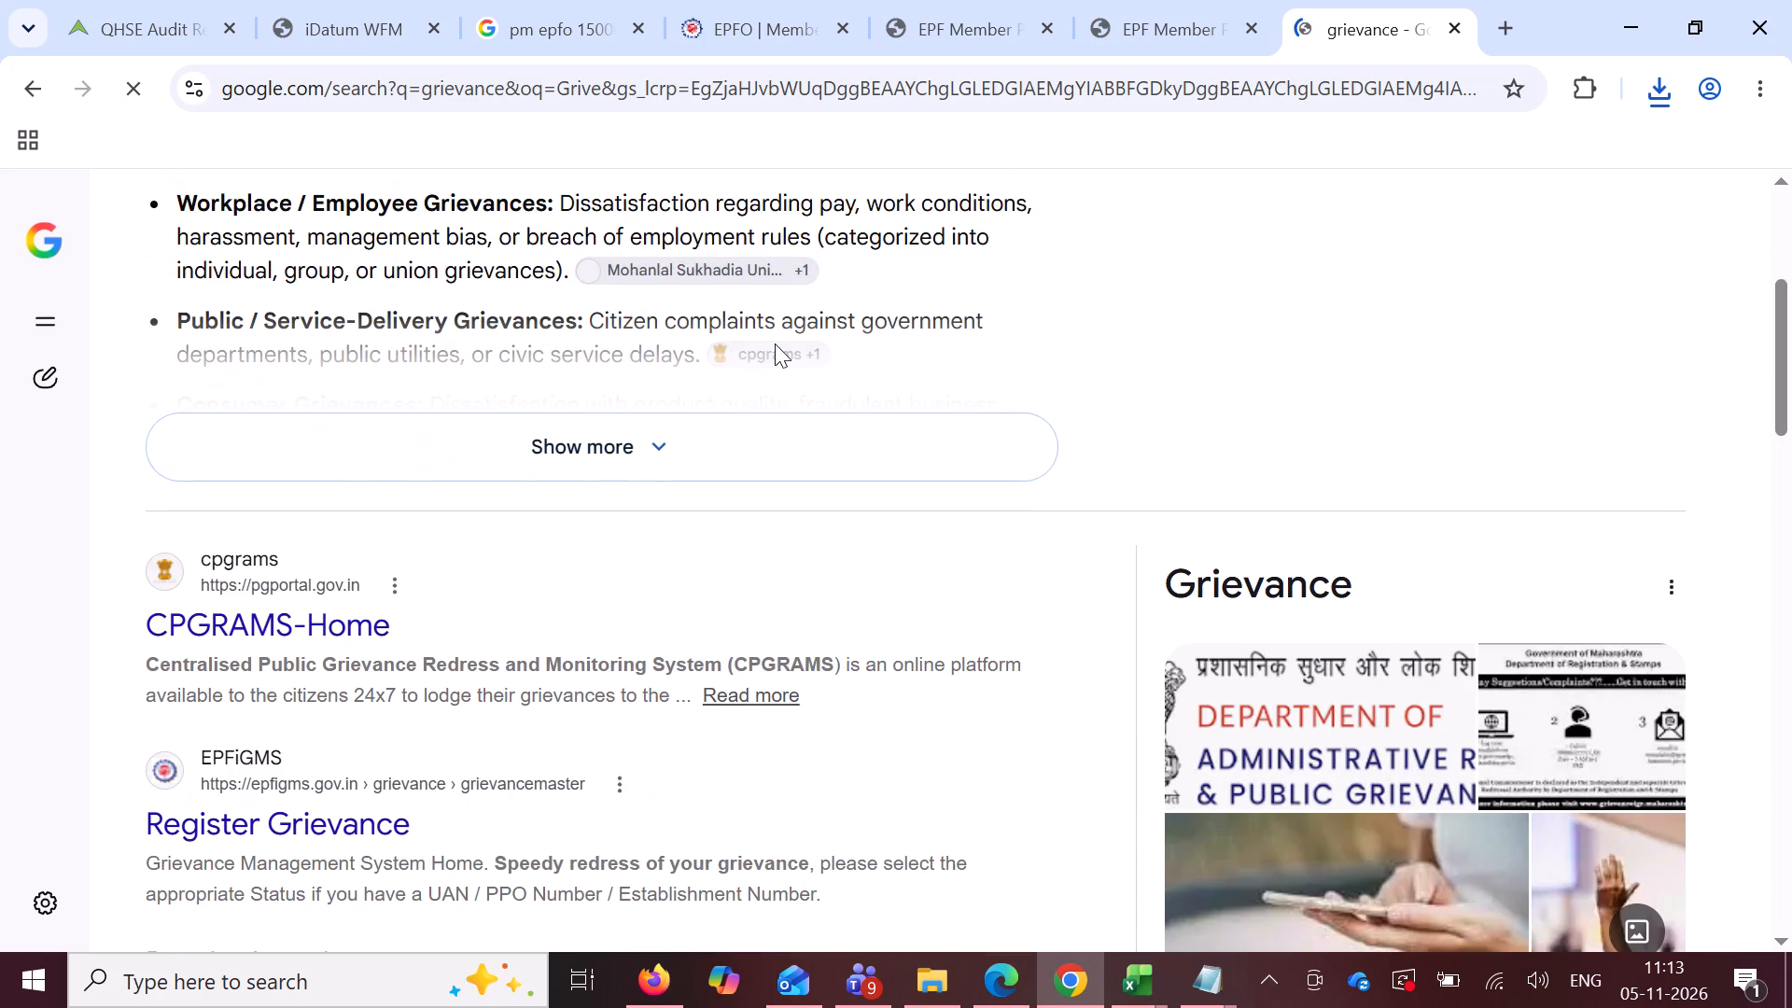
{"action": "scroll", "coordinate": [773, 332], "scroll_direction": "up", "scroll_amount": 1}
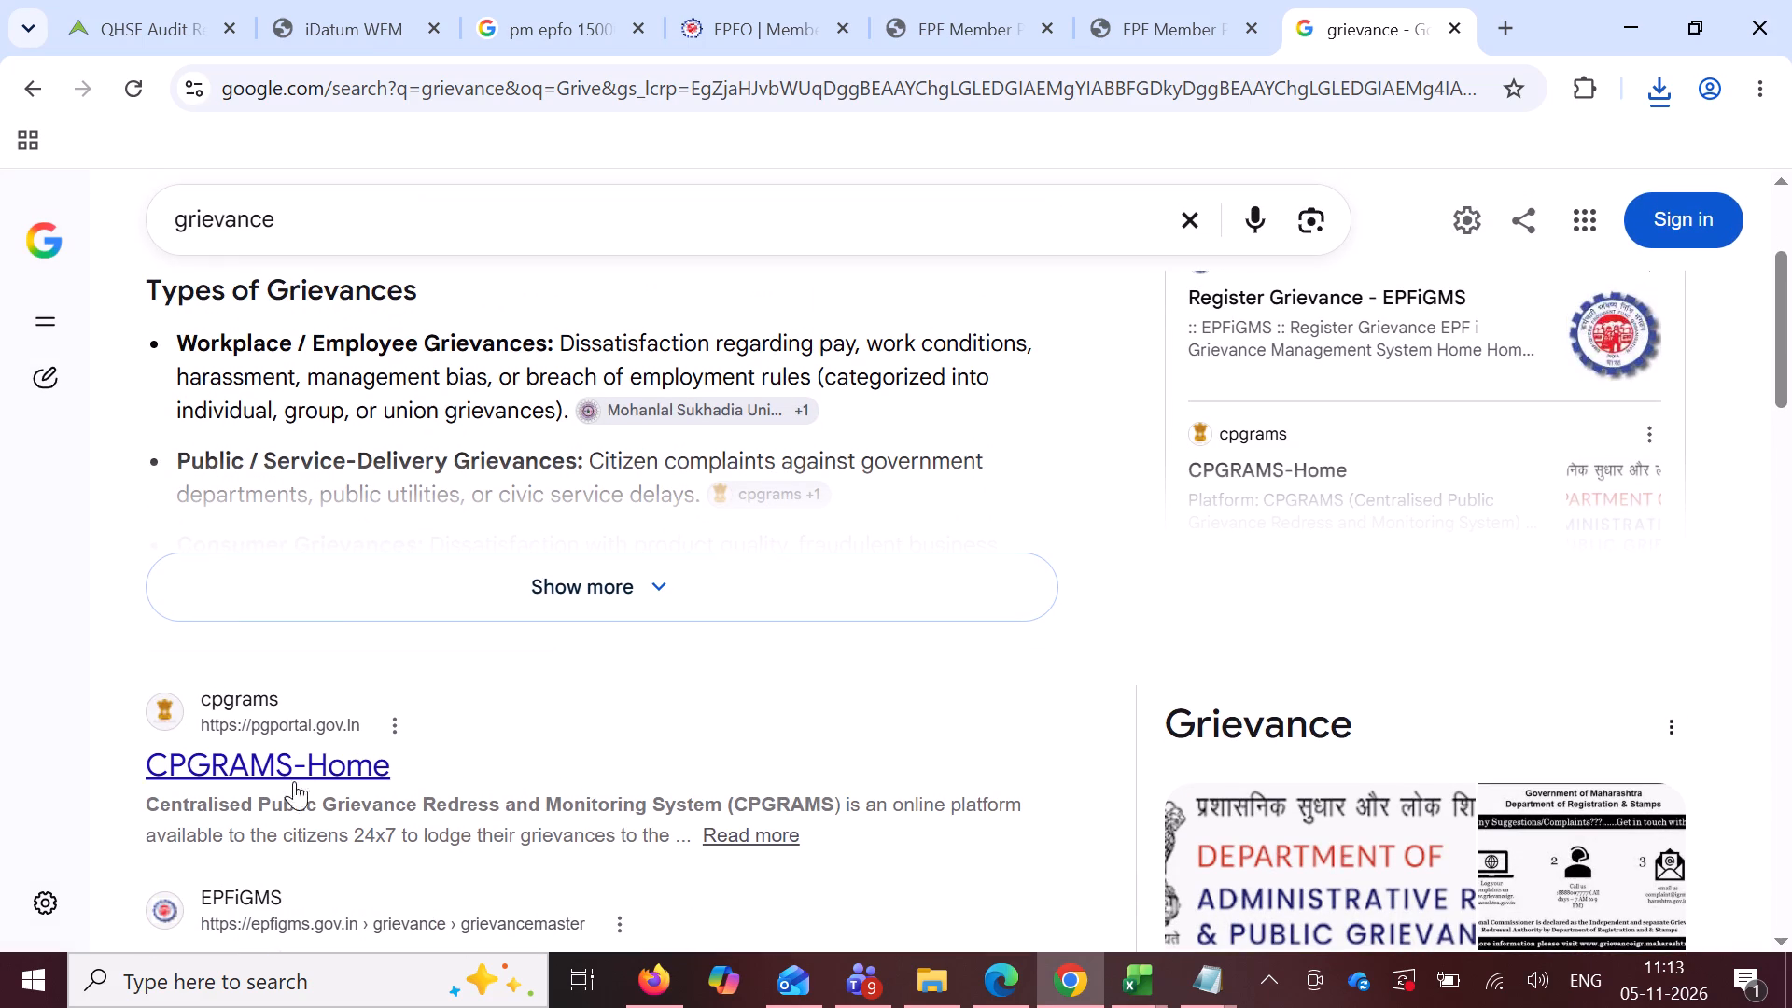
{"action": "scroll", "coordinate": [330, 777], "scroll_direction": "down", "scroll_amount": 1}
{"action": "left_click", "coordinate": [301, 824]}
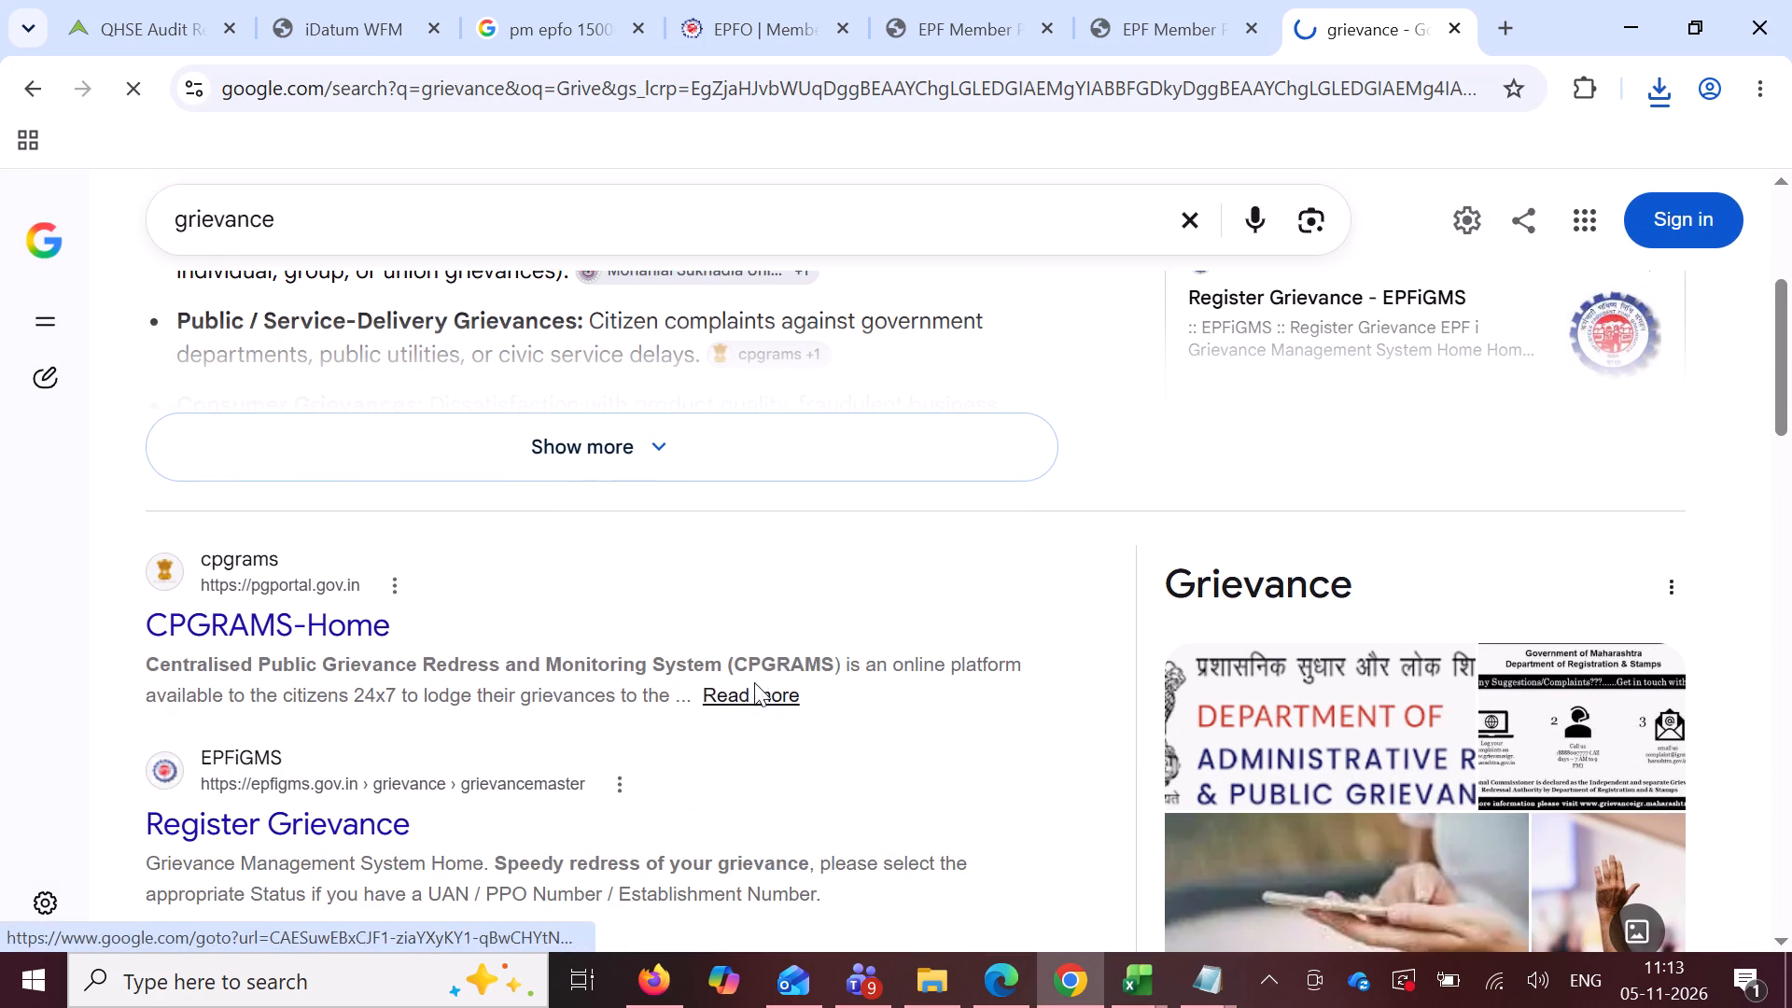
{"action": "scroll", "coordinate": [864, 423], "scroll_direction": "down", "scroll_amount": 4}
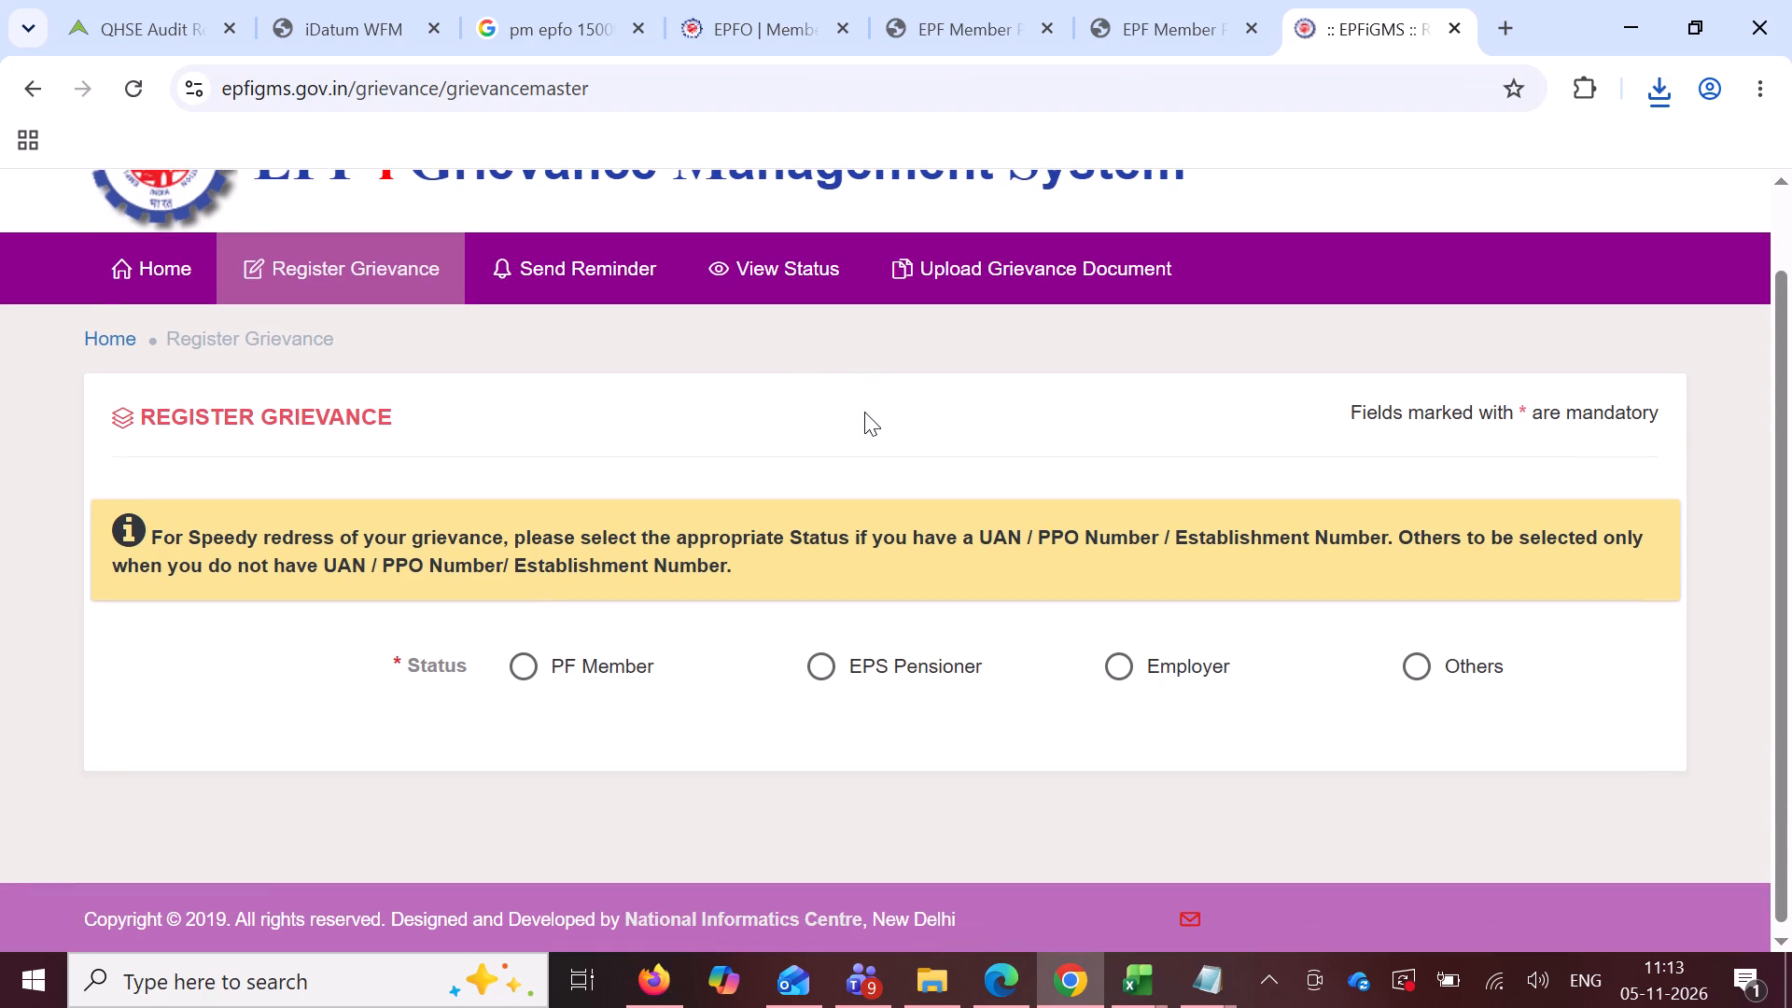
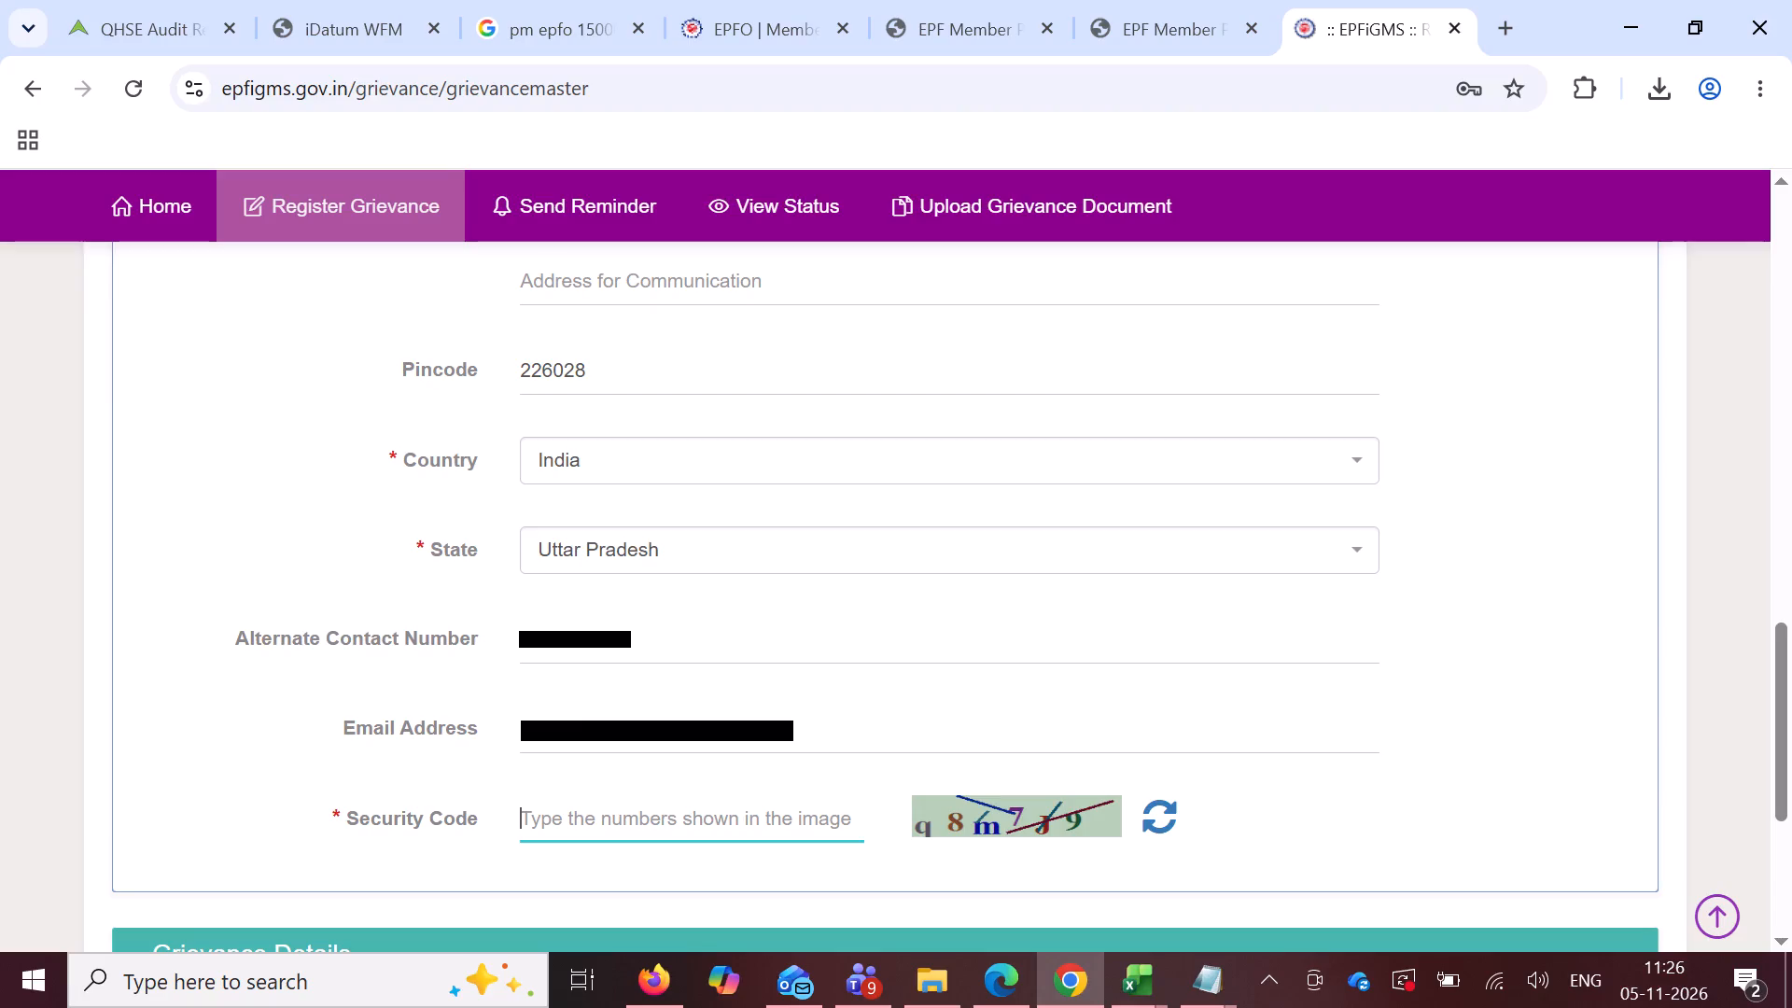
Refresh the security code image in the Personal Details section until it is readable, and activate the Security Code field for entry.
{"action": "left_click", "coordinate": [1163, 831]}
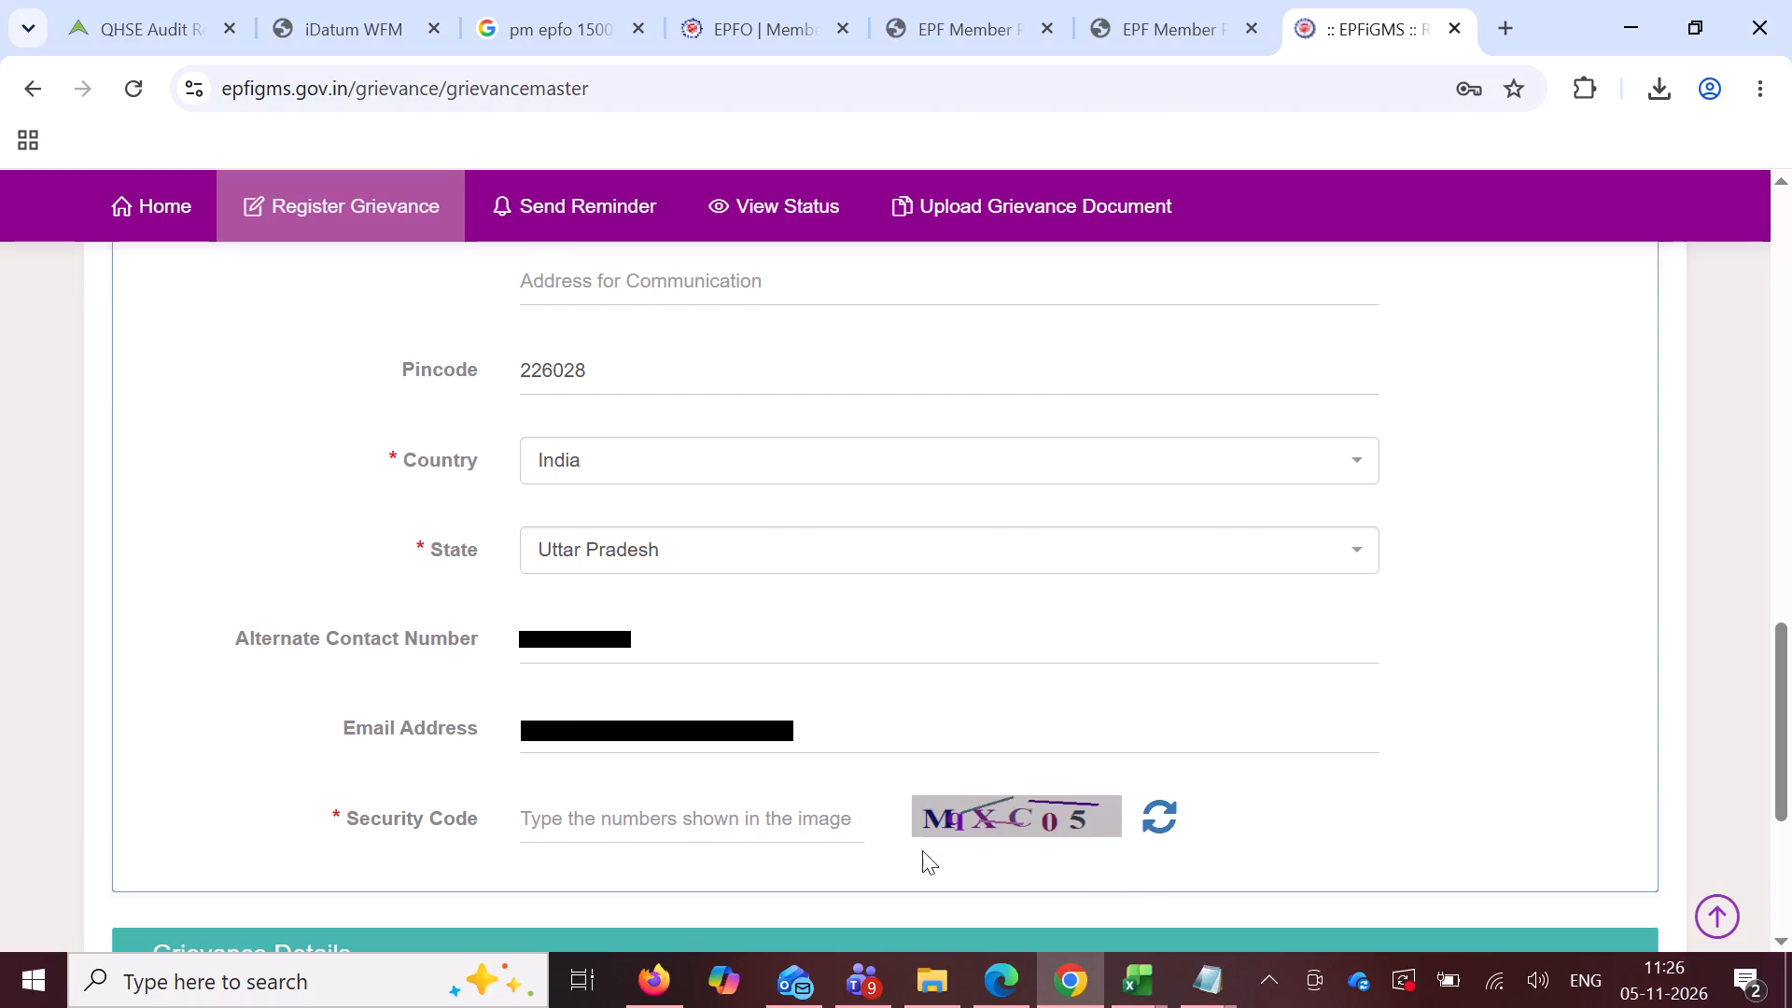
{"action": "left_click", "coordinate": [1150, 805]}
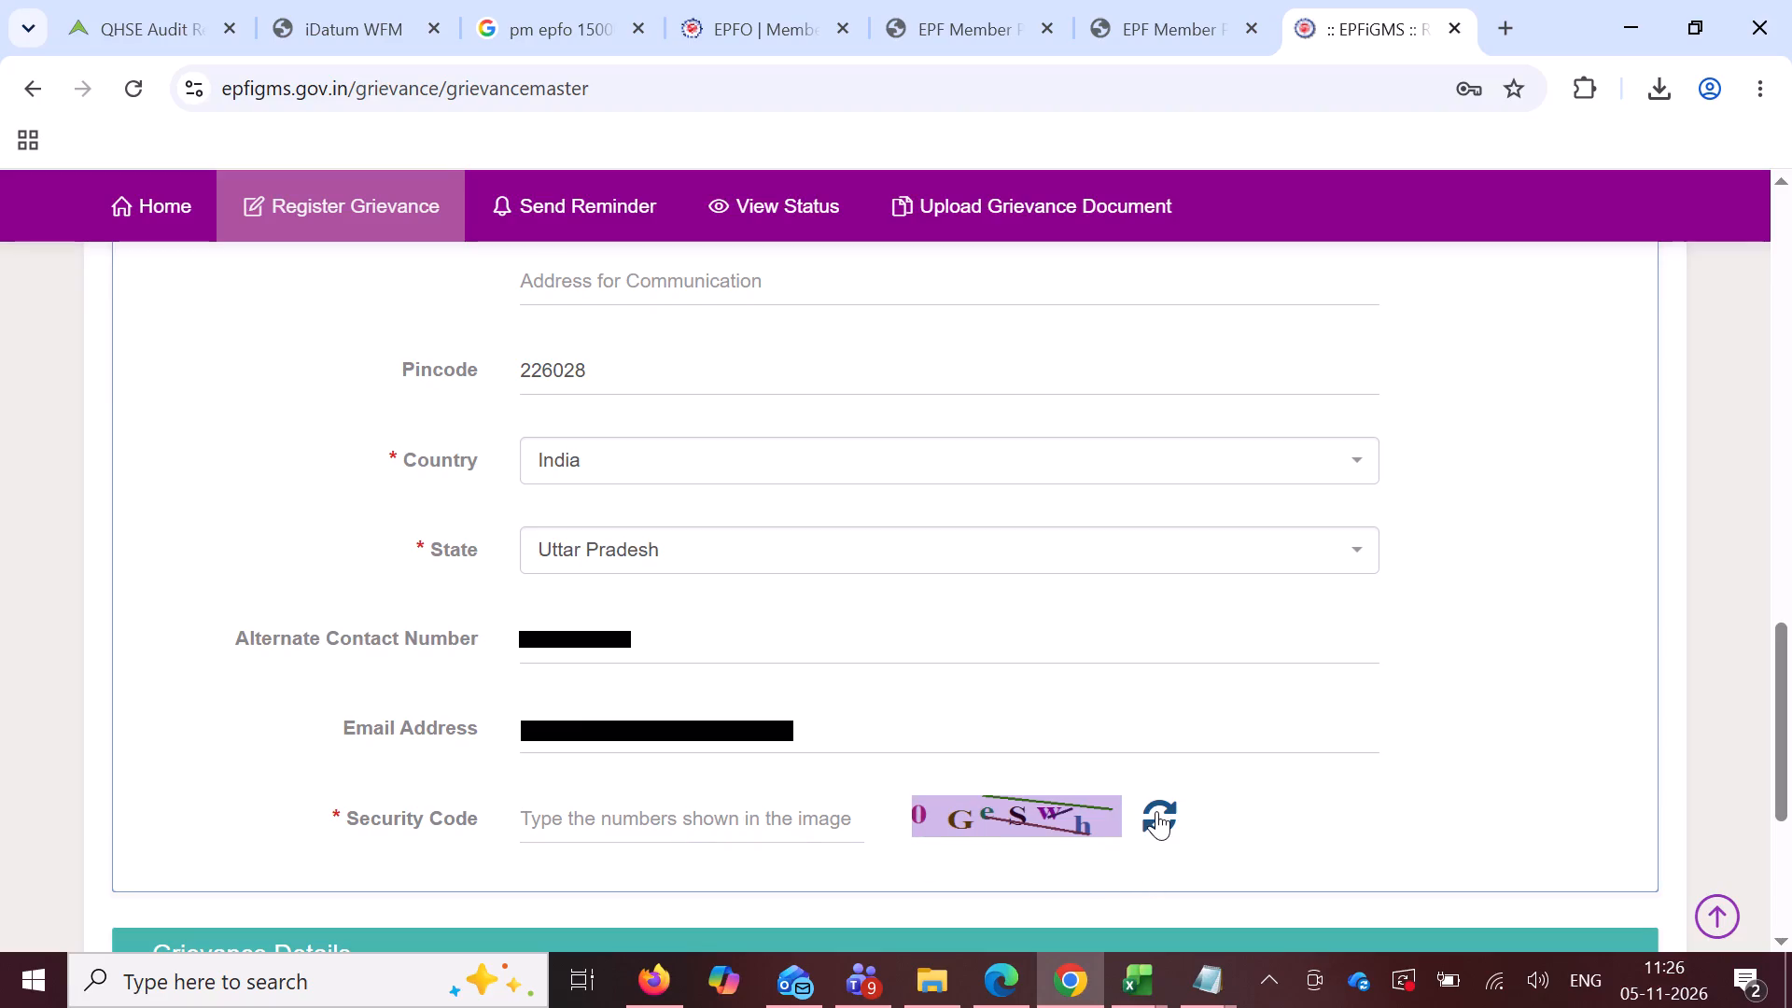
{"action": "left_click", "coordinate": [1156, 811]}
{"action": "left_click", "coordinate": [1157, 810]}
{"action": "left_click", "coordinate": [1157, 810]}
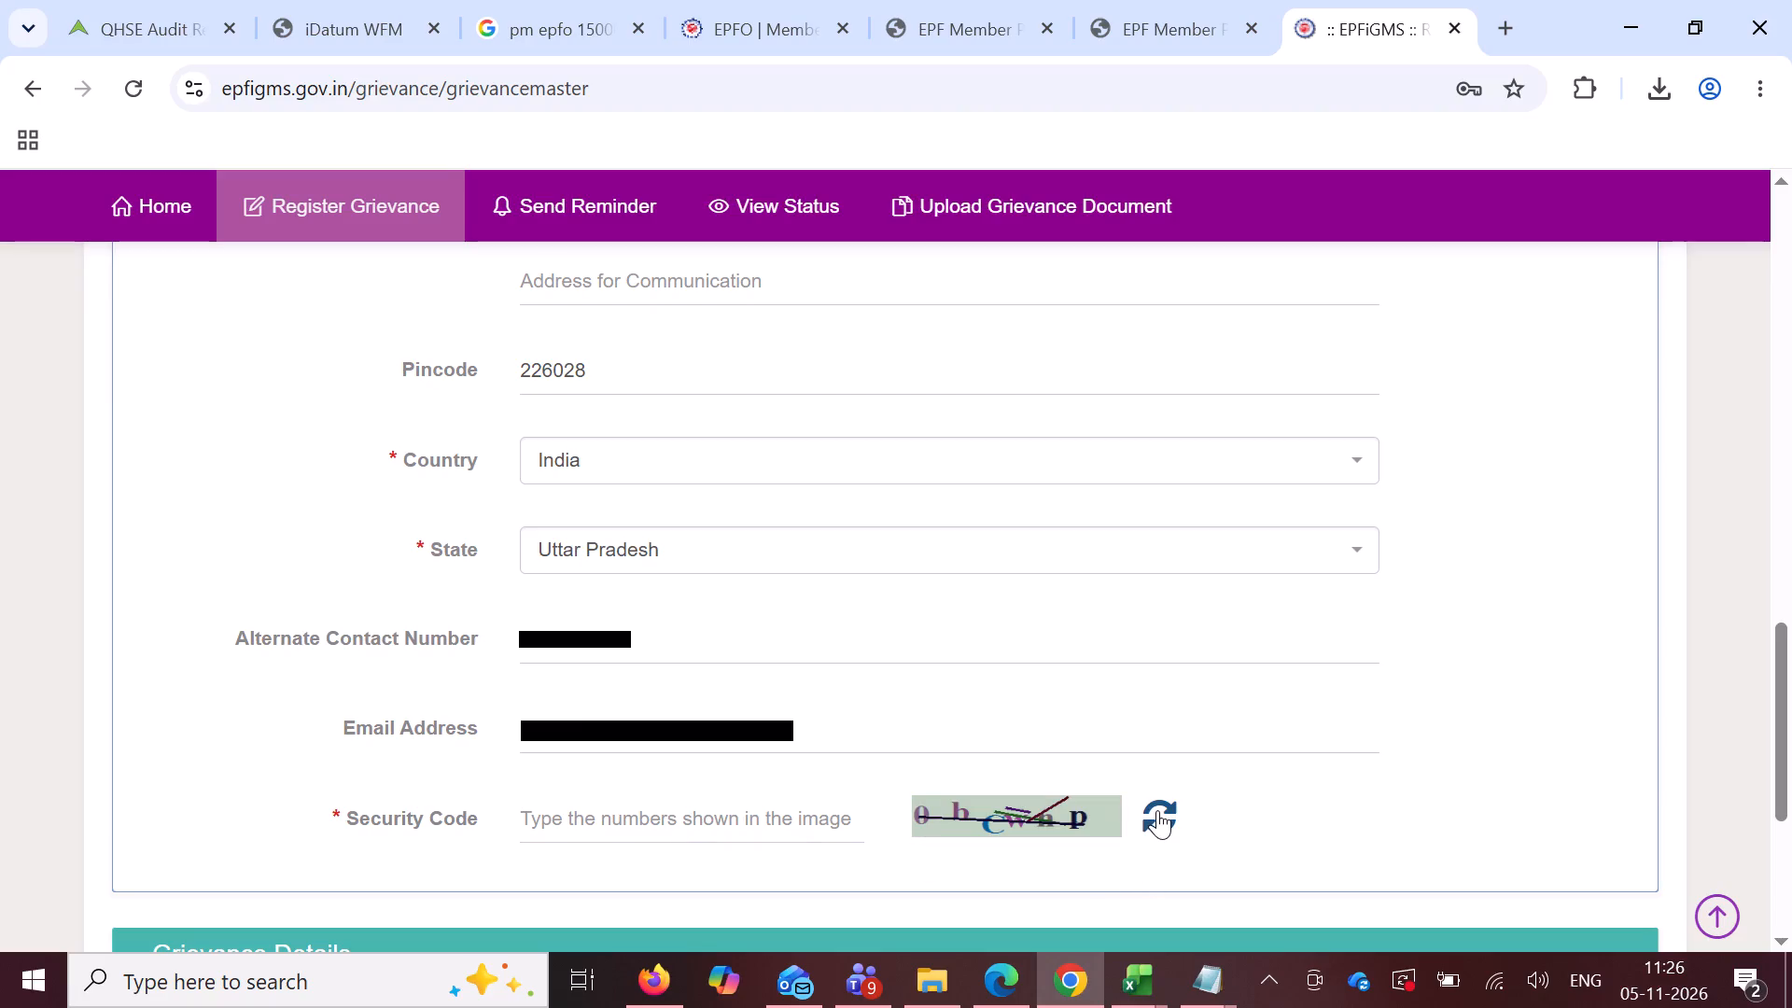
{"action": "left_click", "coordinate": [1170, 819]}
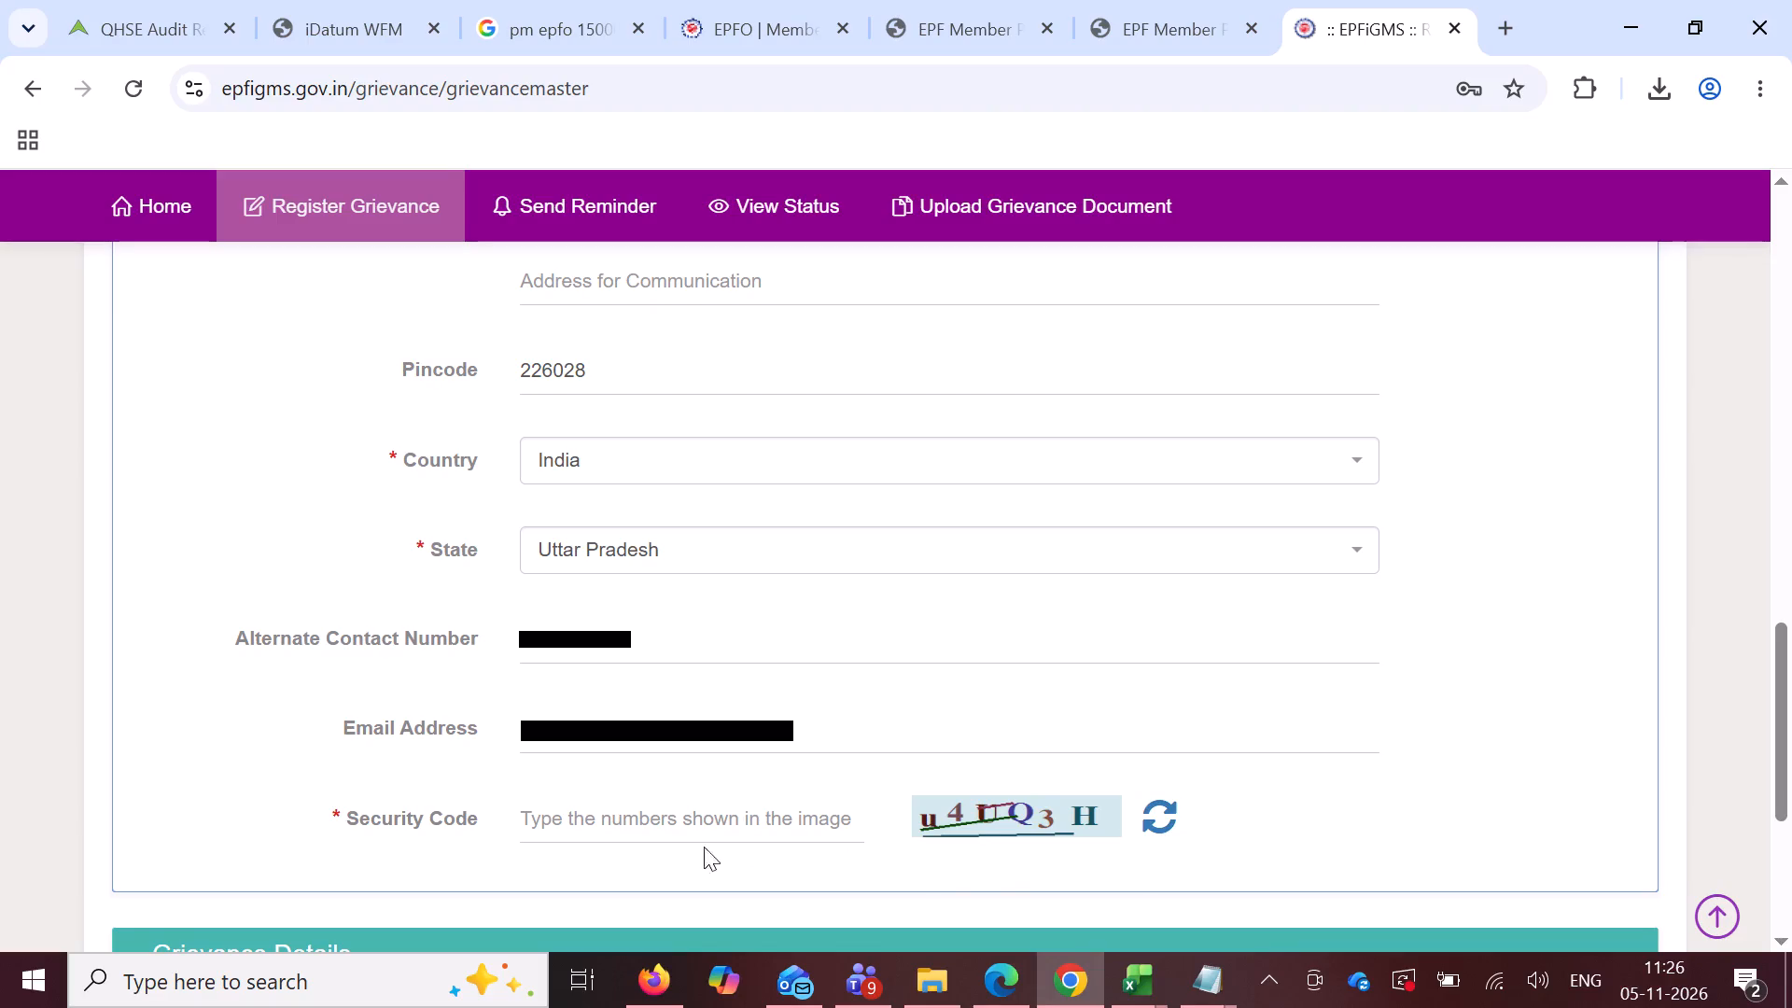
{"action": "left_click", "coordinate": [711, 812]}
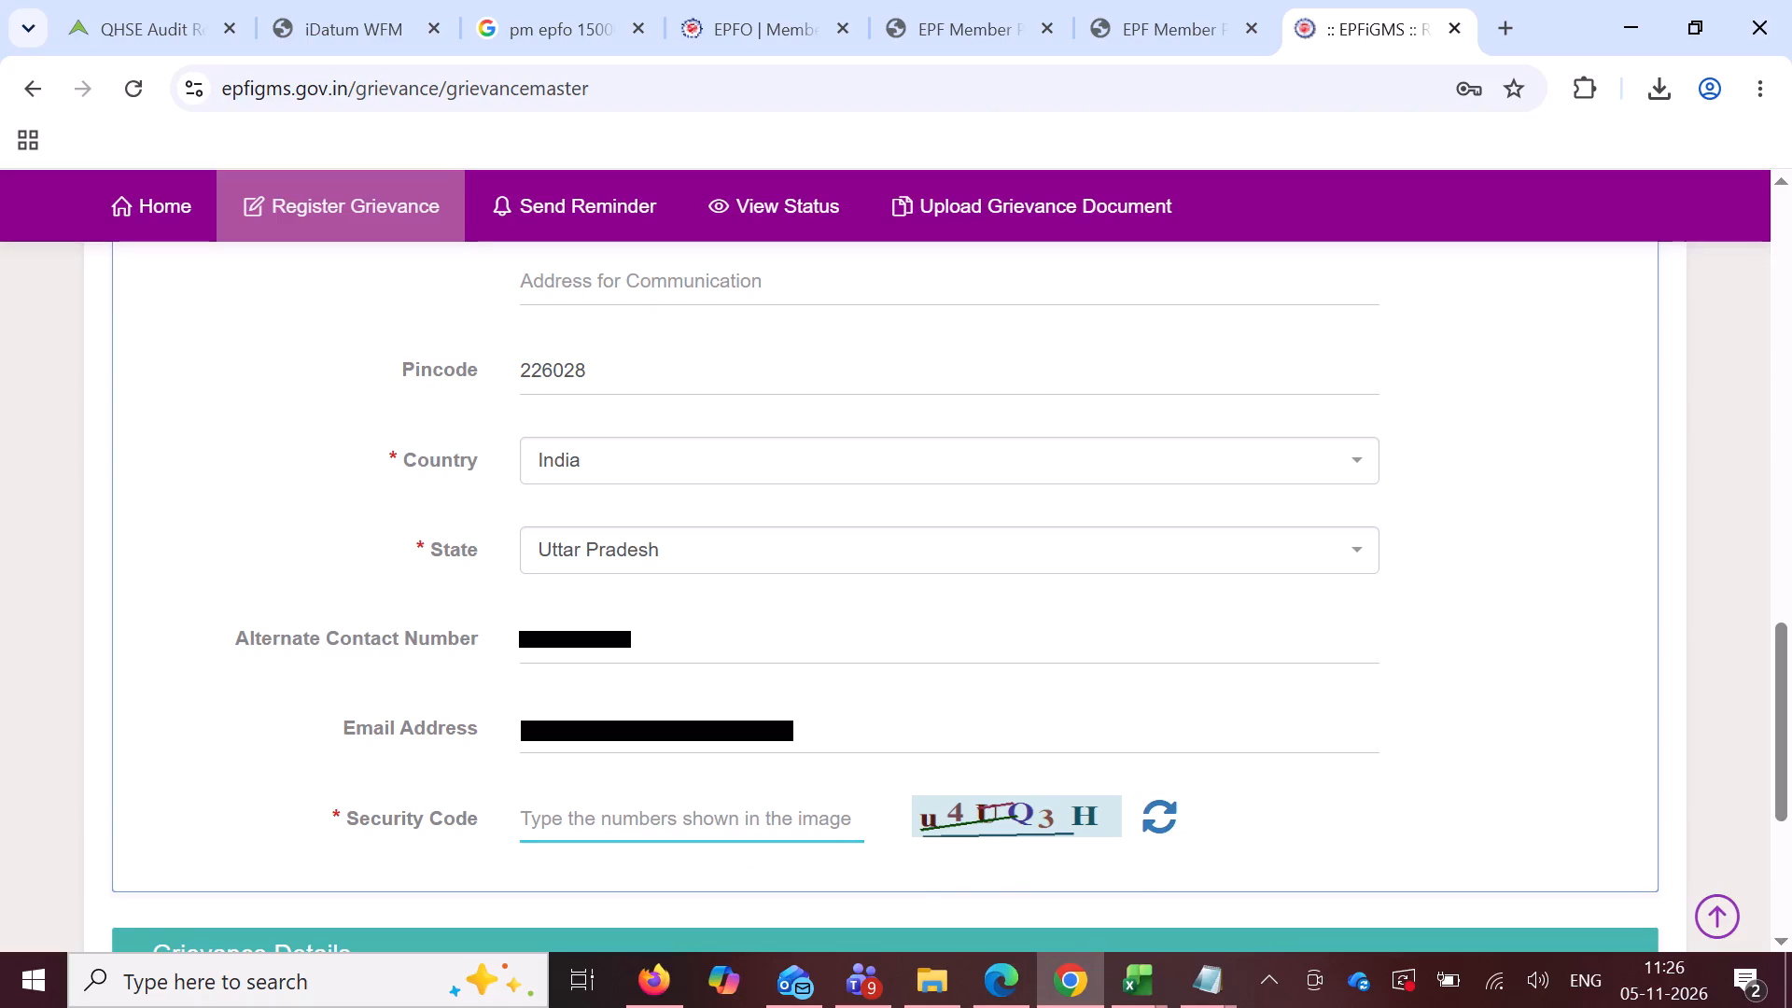
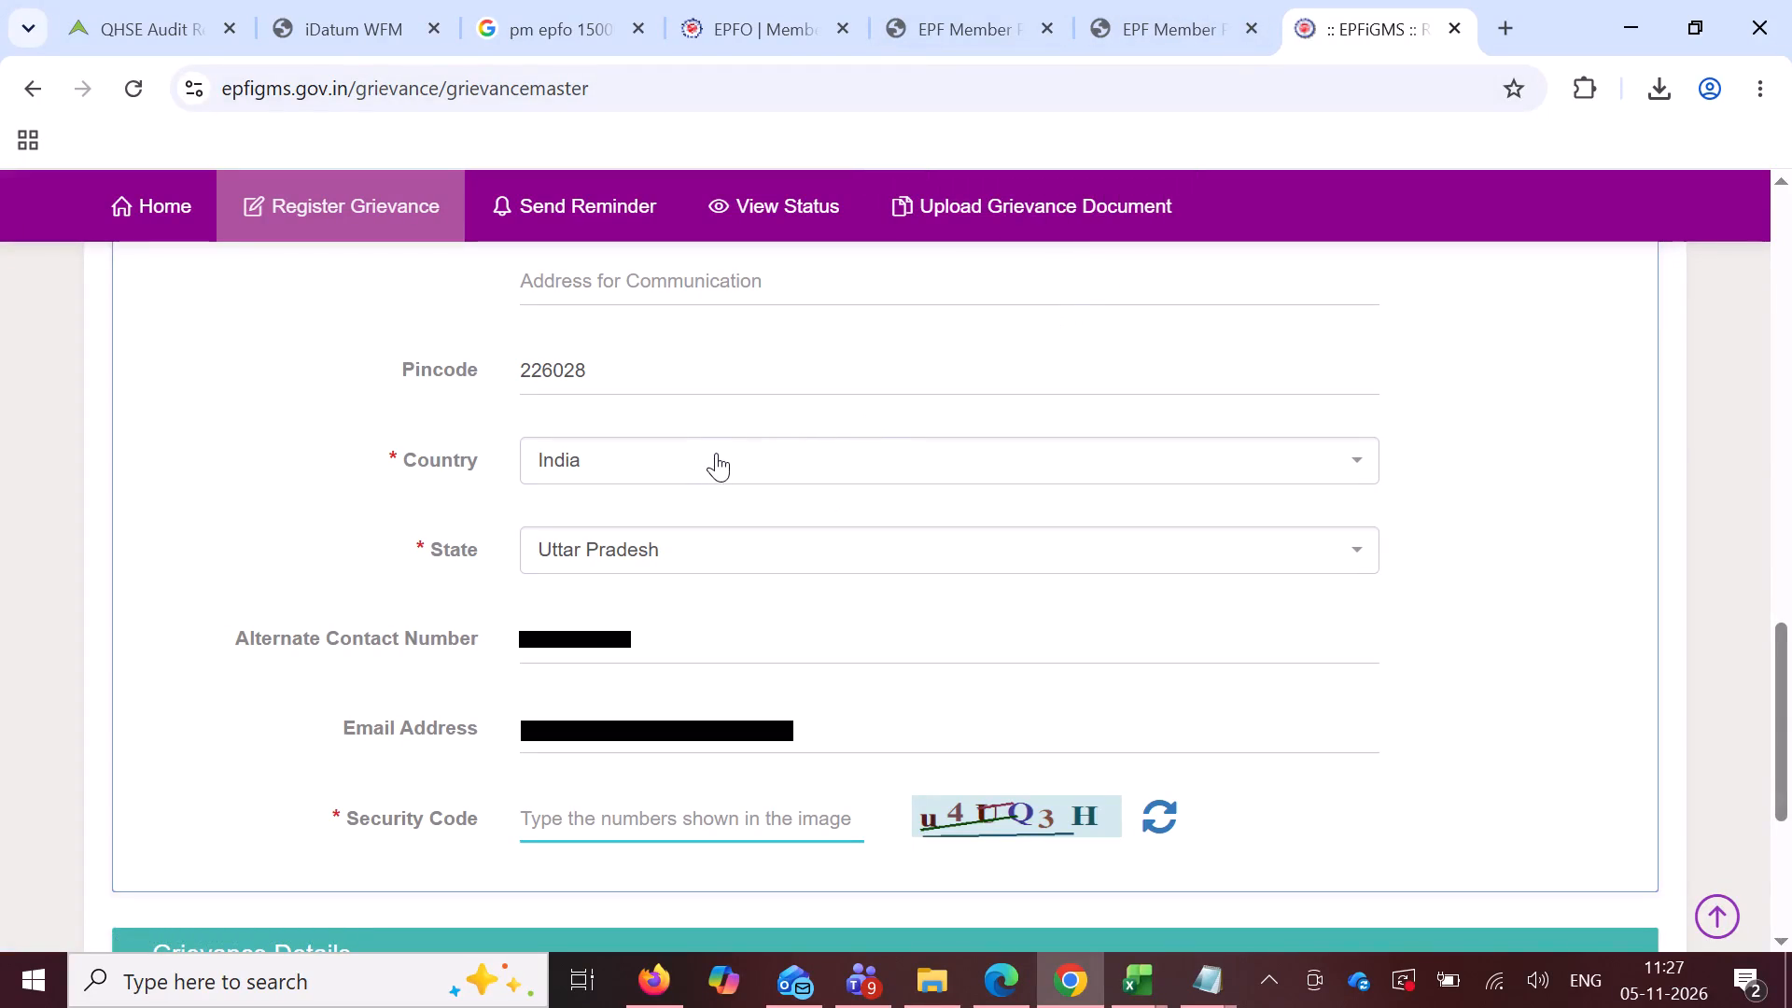
Enter the security code shown in the captcha image into the Security Code field of the Personal Details section.
{"action": "scroll", "coordinate": [710, 565], "scroll_direction": "down", "scroll_amount": 2}
{"action": "left_click", "coordinate": [663, 535]}
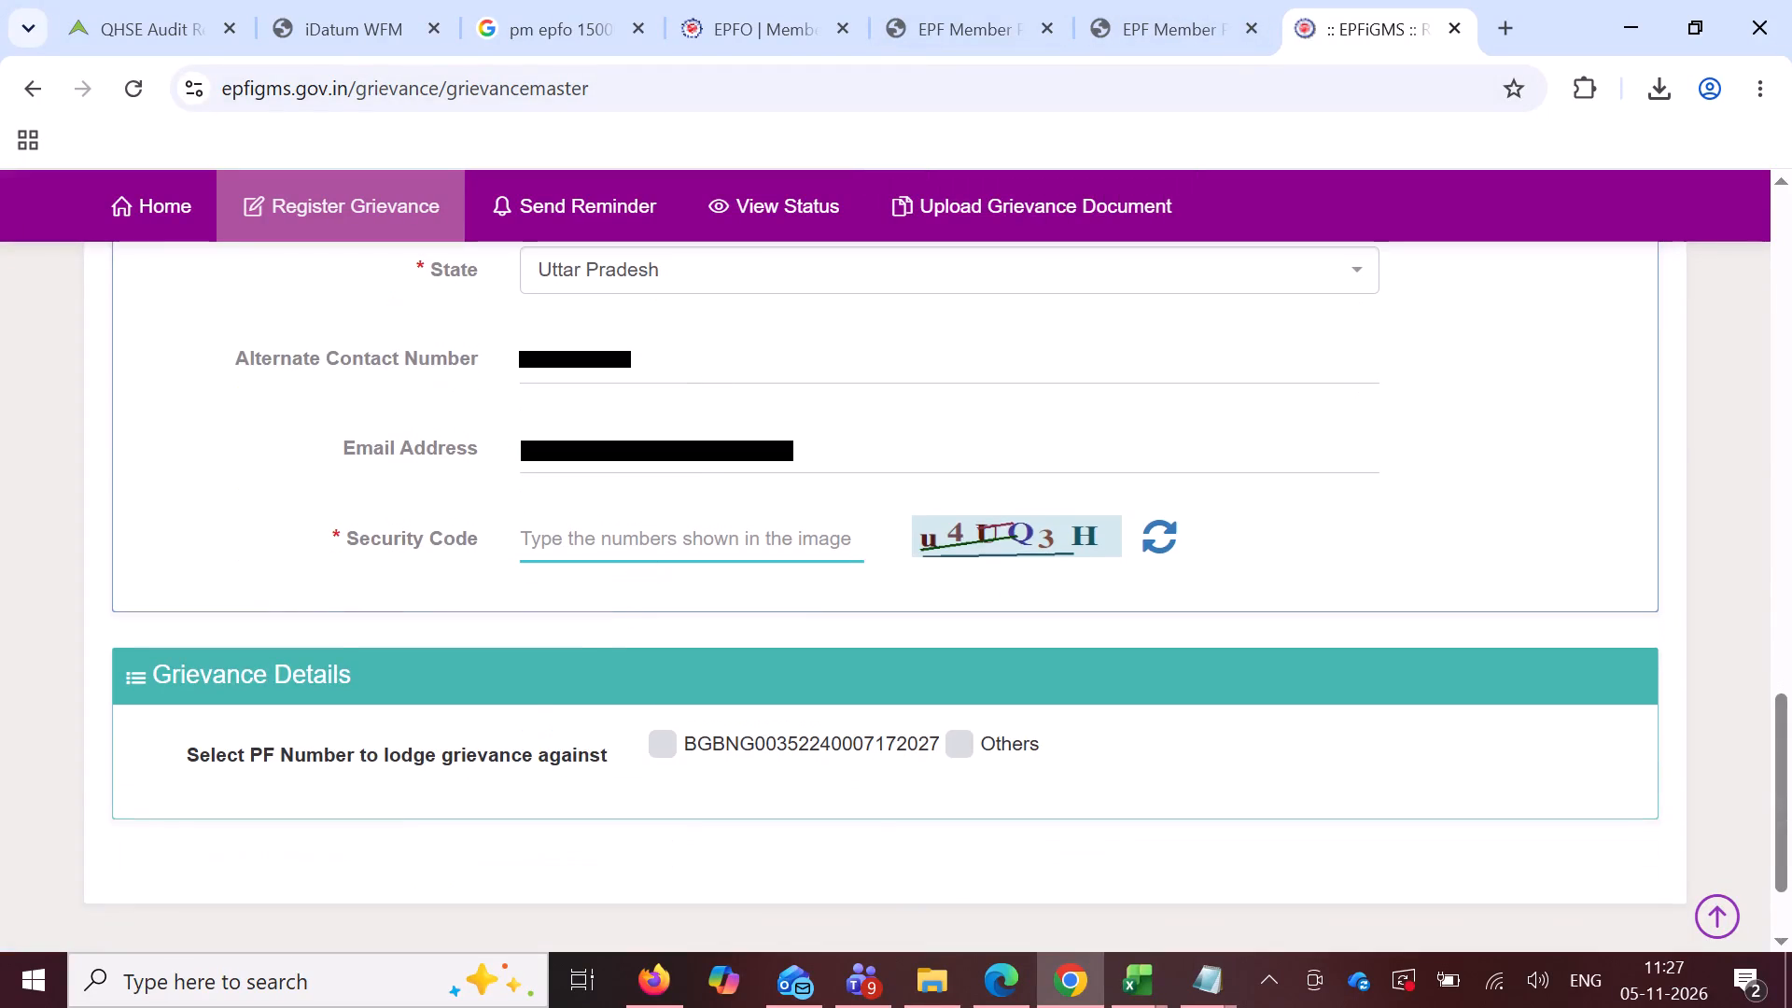
{"action": "key", "text": "u"}
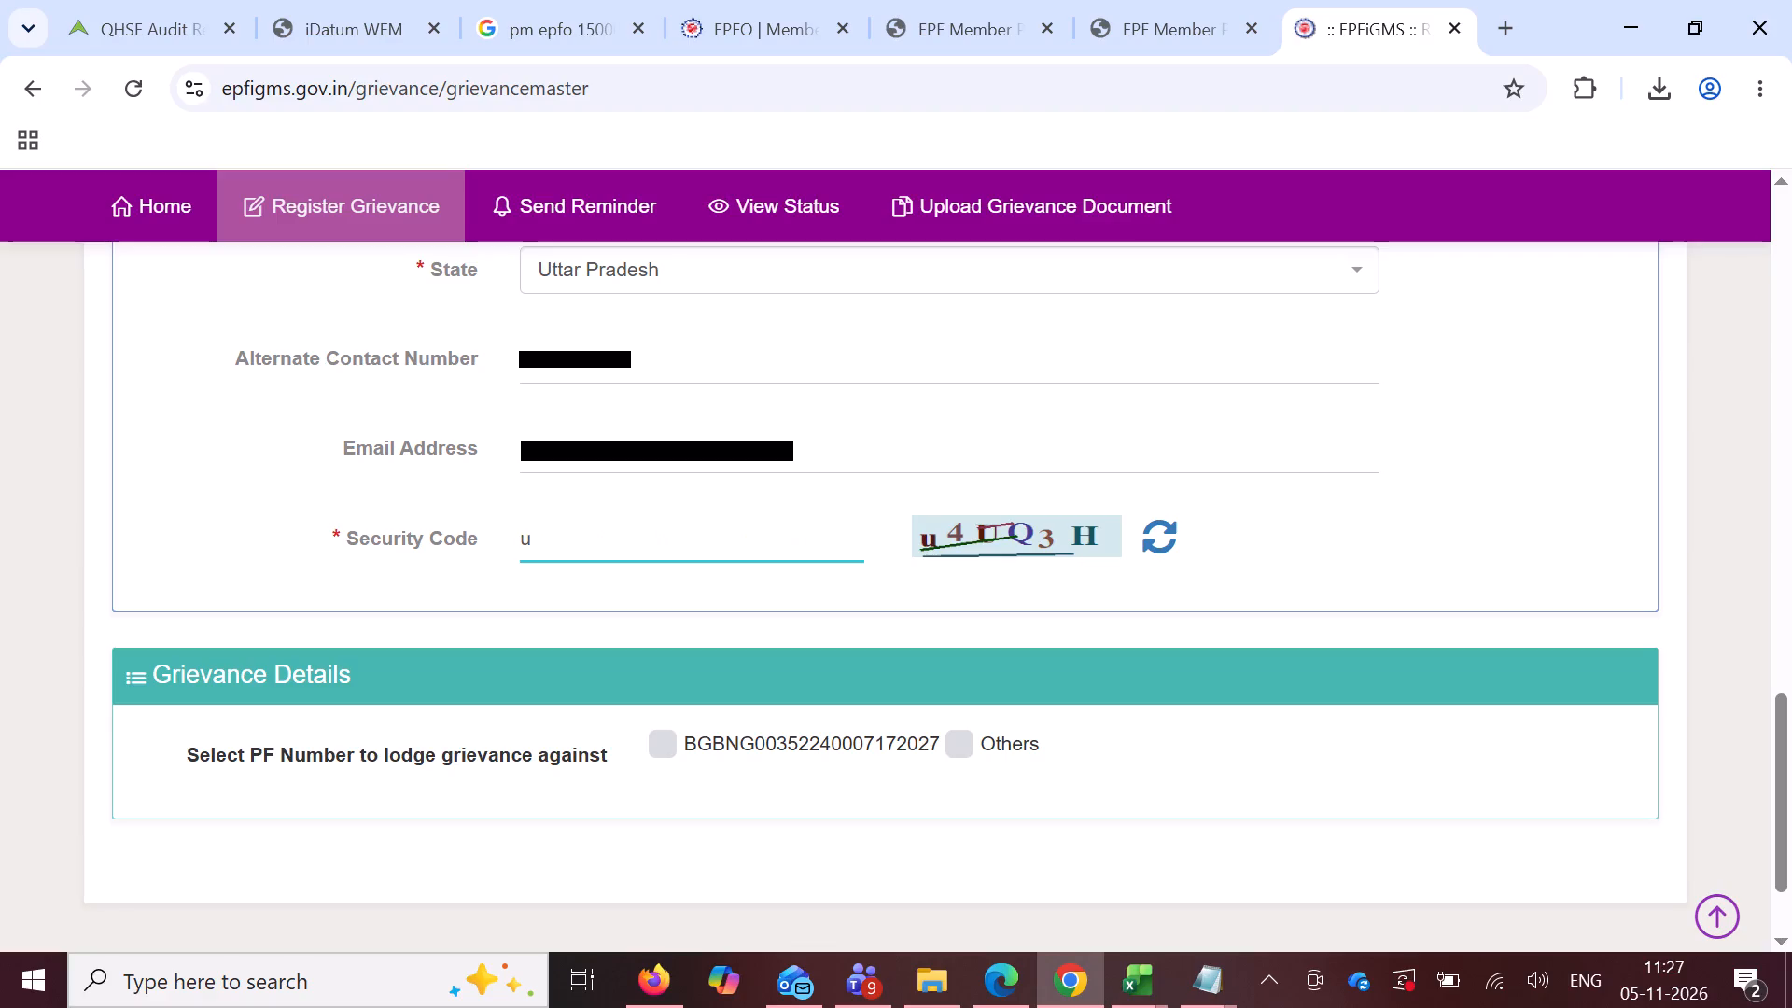
{"action": "key", "text": "4"}
{"action": "key", "text": "shift+u"}
{"action": "key", "text": "shift+q"}
{"action": "key", "text": "3"}
{"action": "key", "text": "shift+h"}
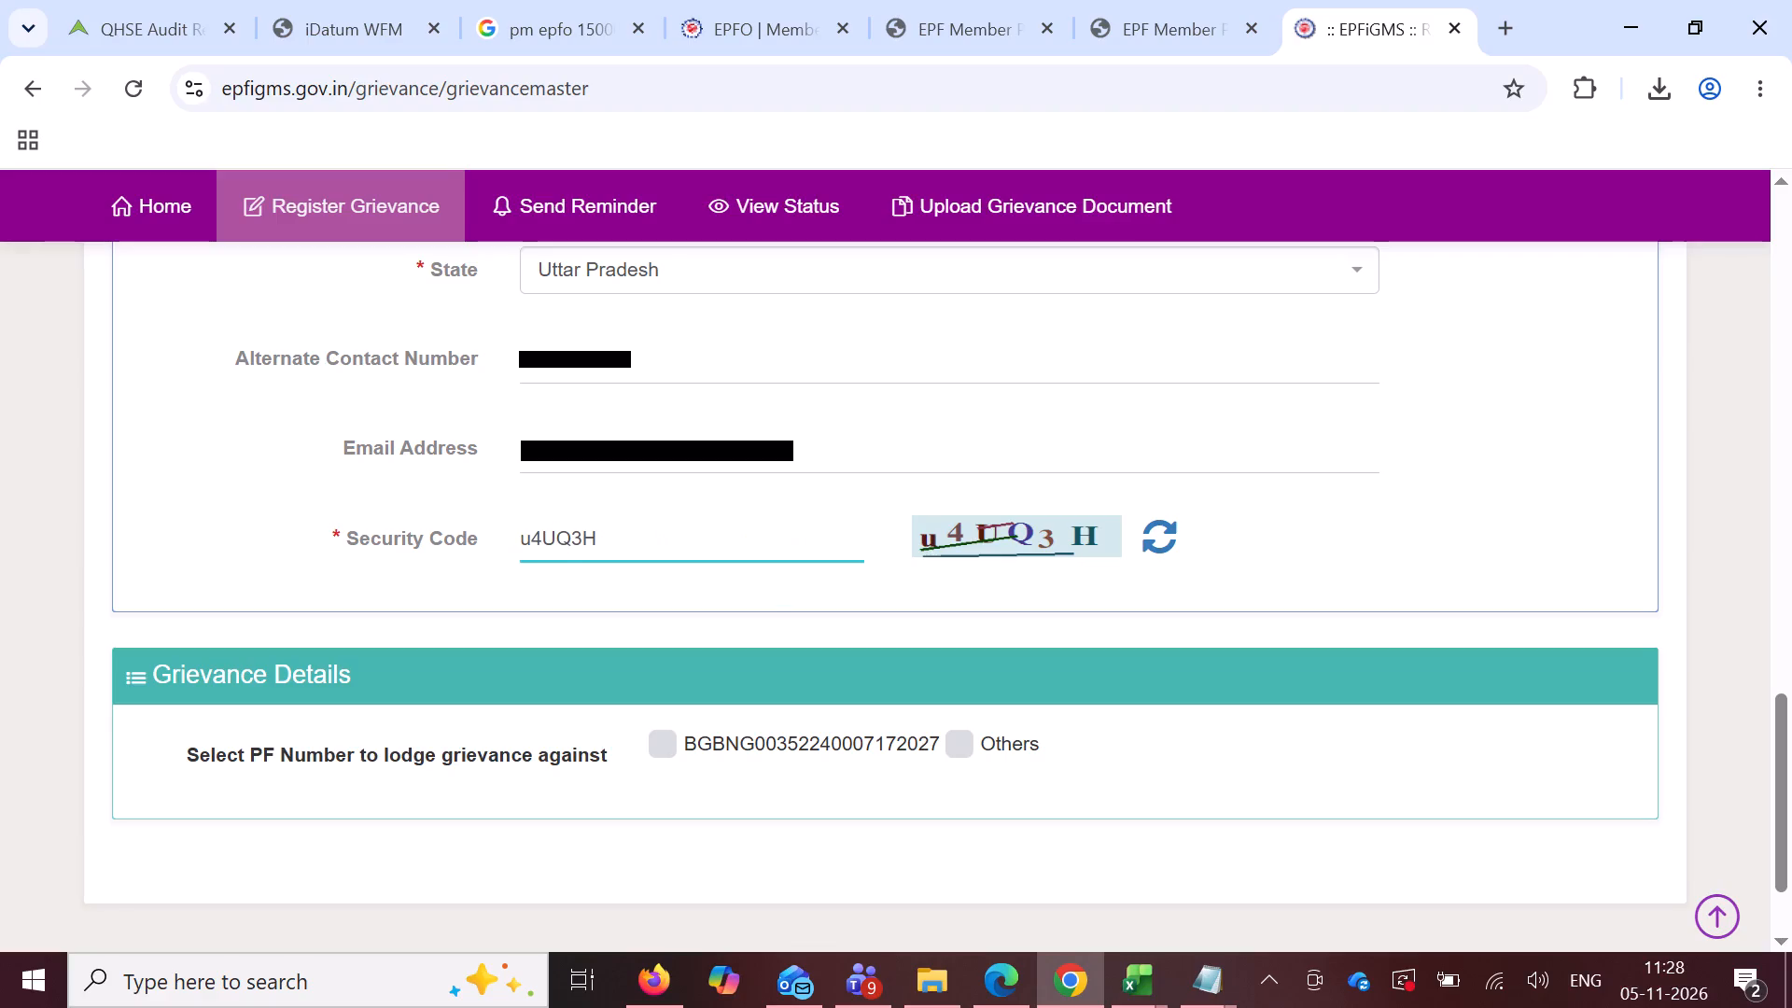
For the member's listed PF number, relate the grievance to P.F. Office with category PM Viksit Bharat Rozgar Yojana (PM-VBRY)- Non-receipt of benefits.
{"action": "left_click", "coordinate": [665, 734]}
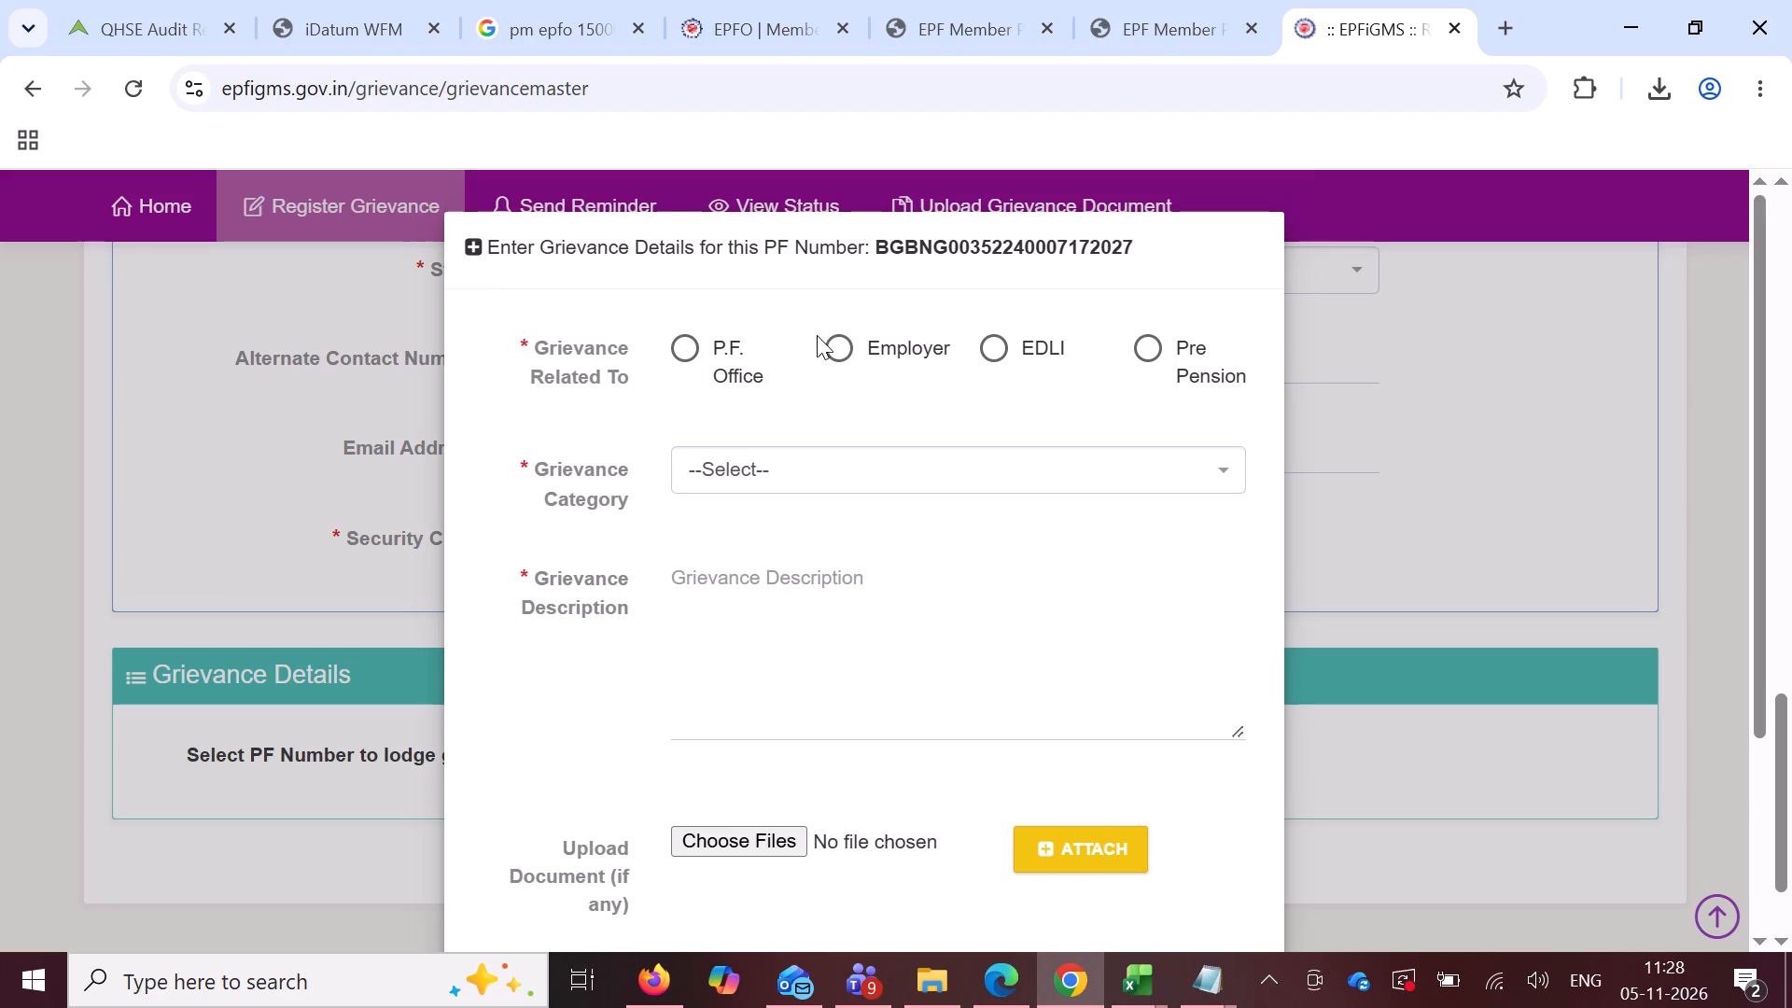
{"action": "left_click", "coordinate": [679, 353]}
{"action": "left_click", "coordinate": [839, 483]}
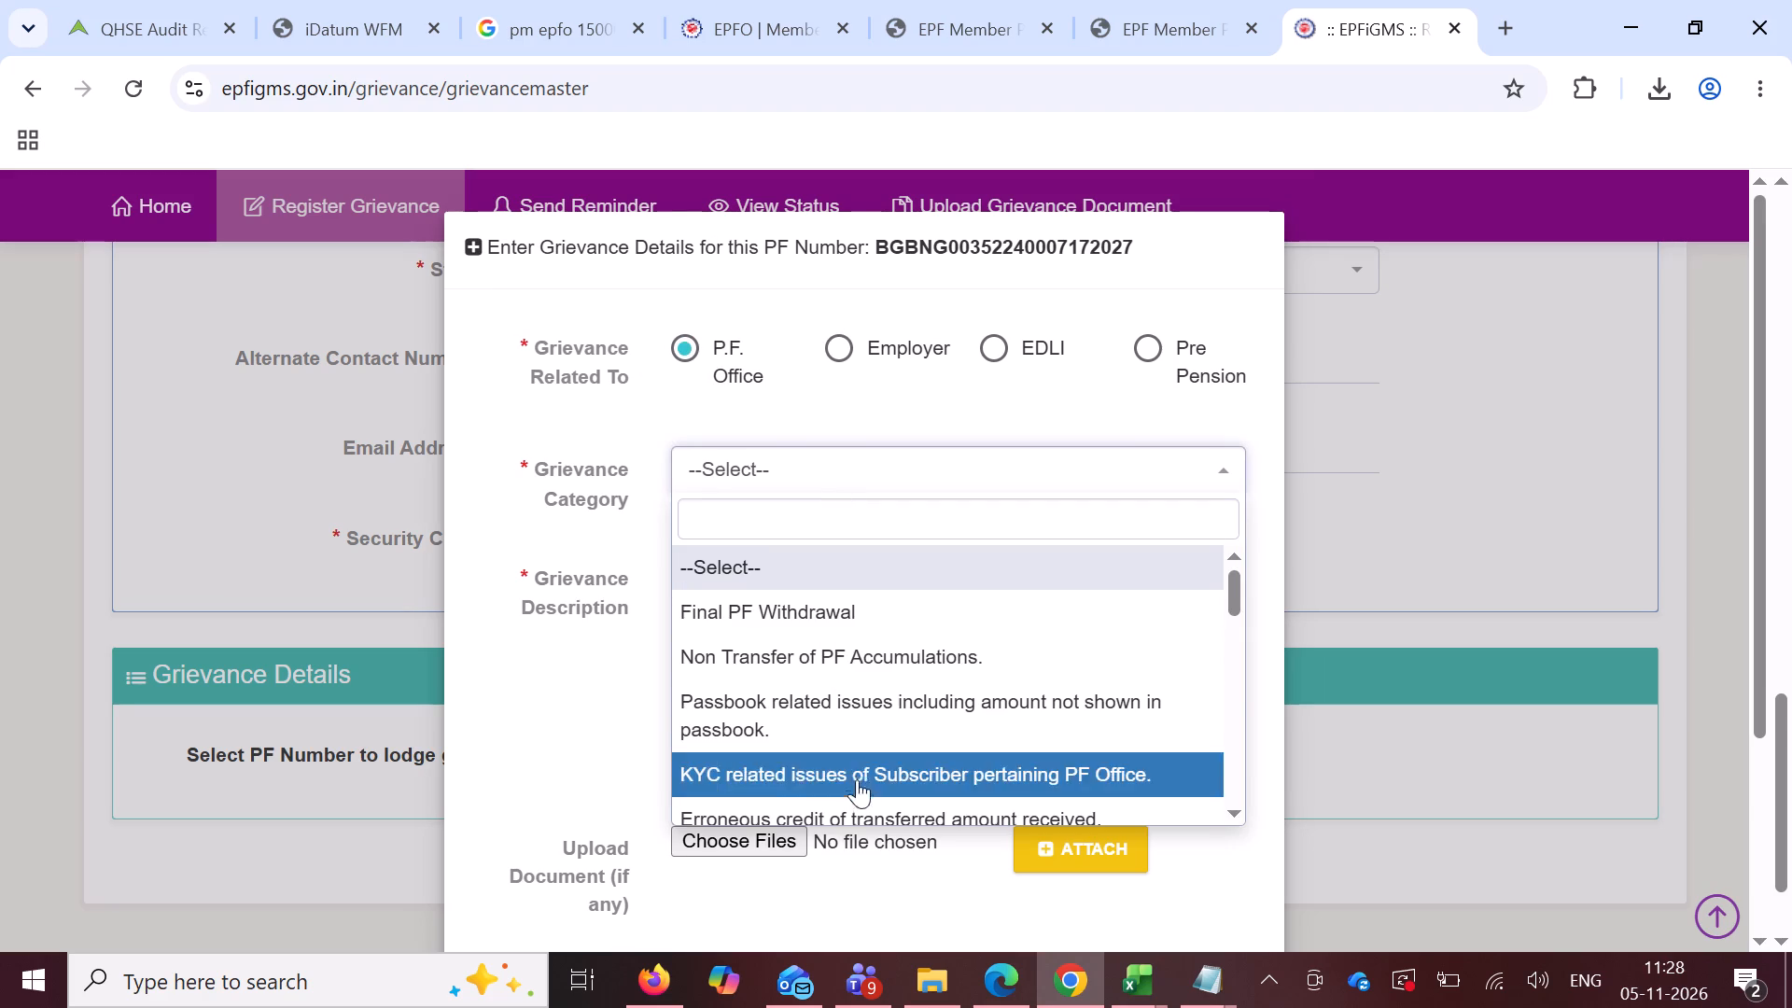
{"action": "scroll", "coordinate": [863, 786], "scroll_direction": "down", "scroll_amount": 4}
{"action": "scroll", "coordinate": [945, 623], "scroll_direction": "down", "scroll_amount": 3}
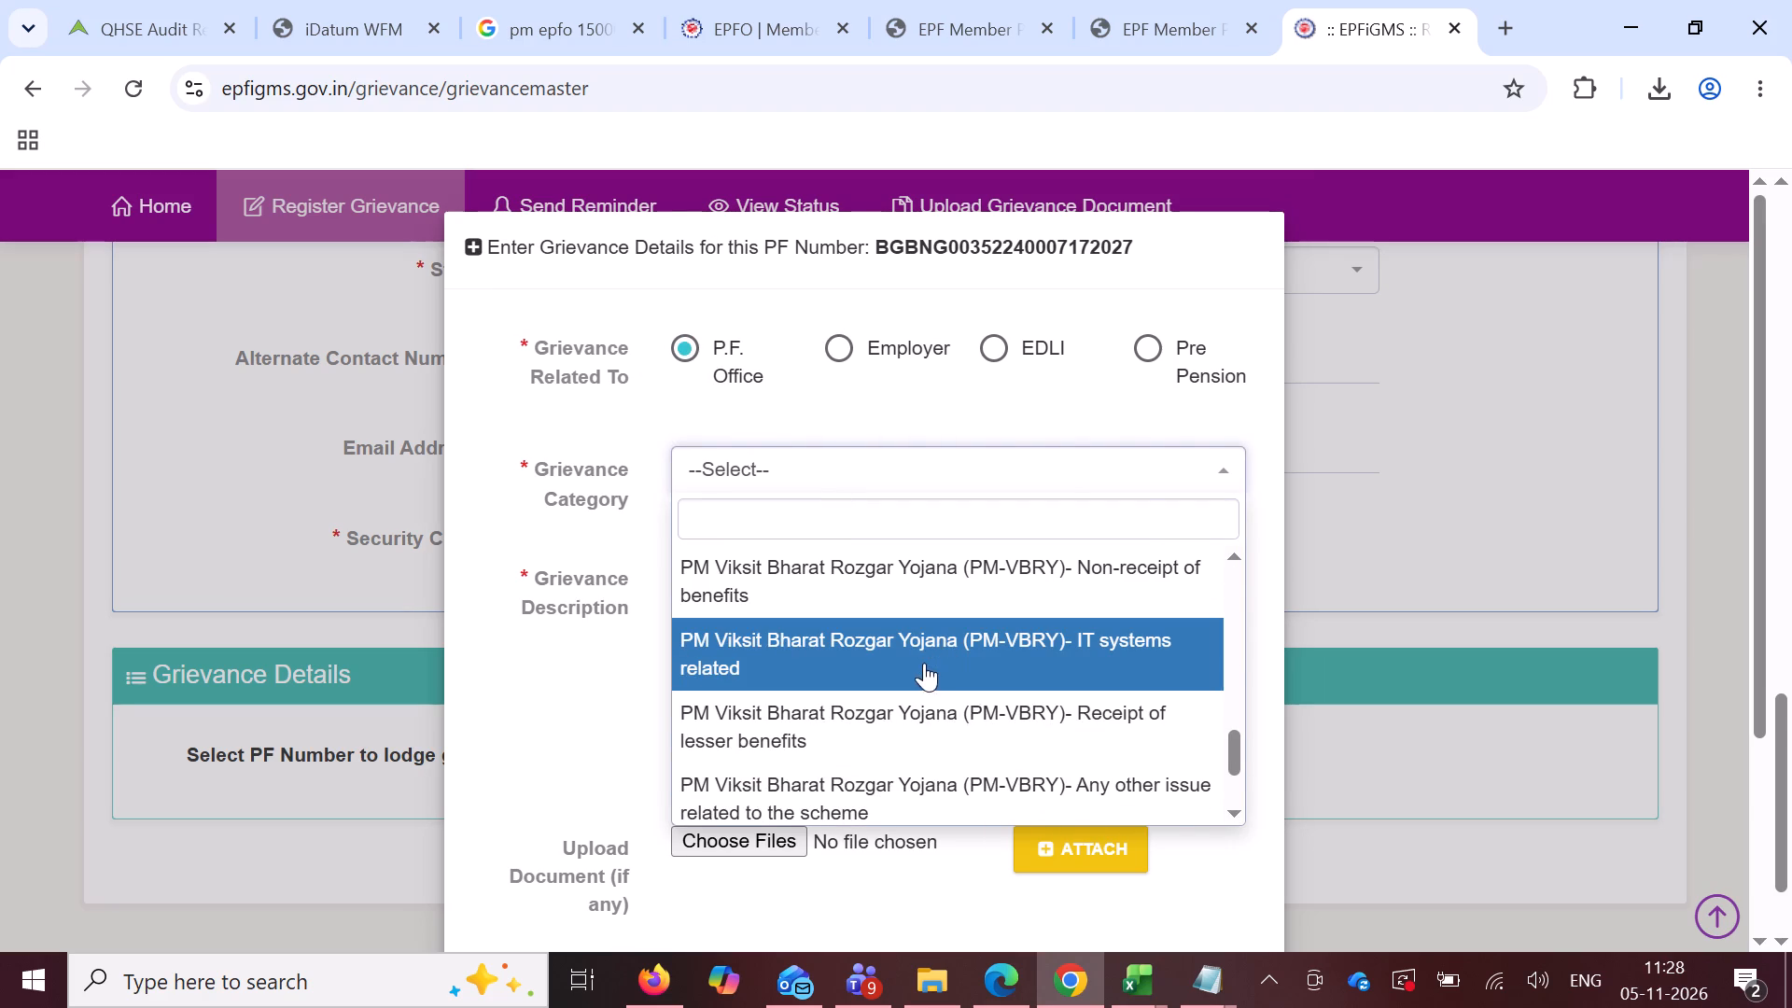
{"action": "left_click", "coordinate": [905, 560]}
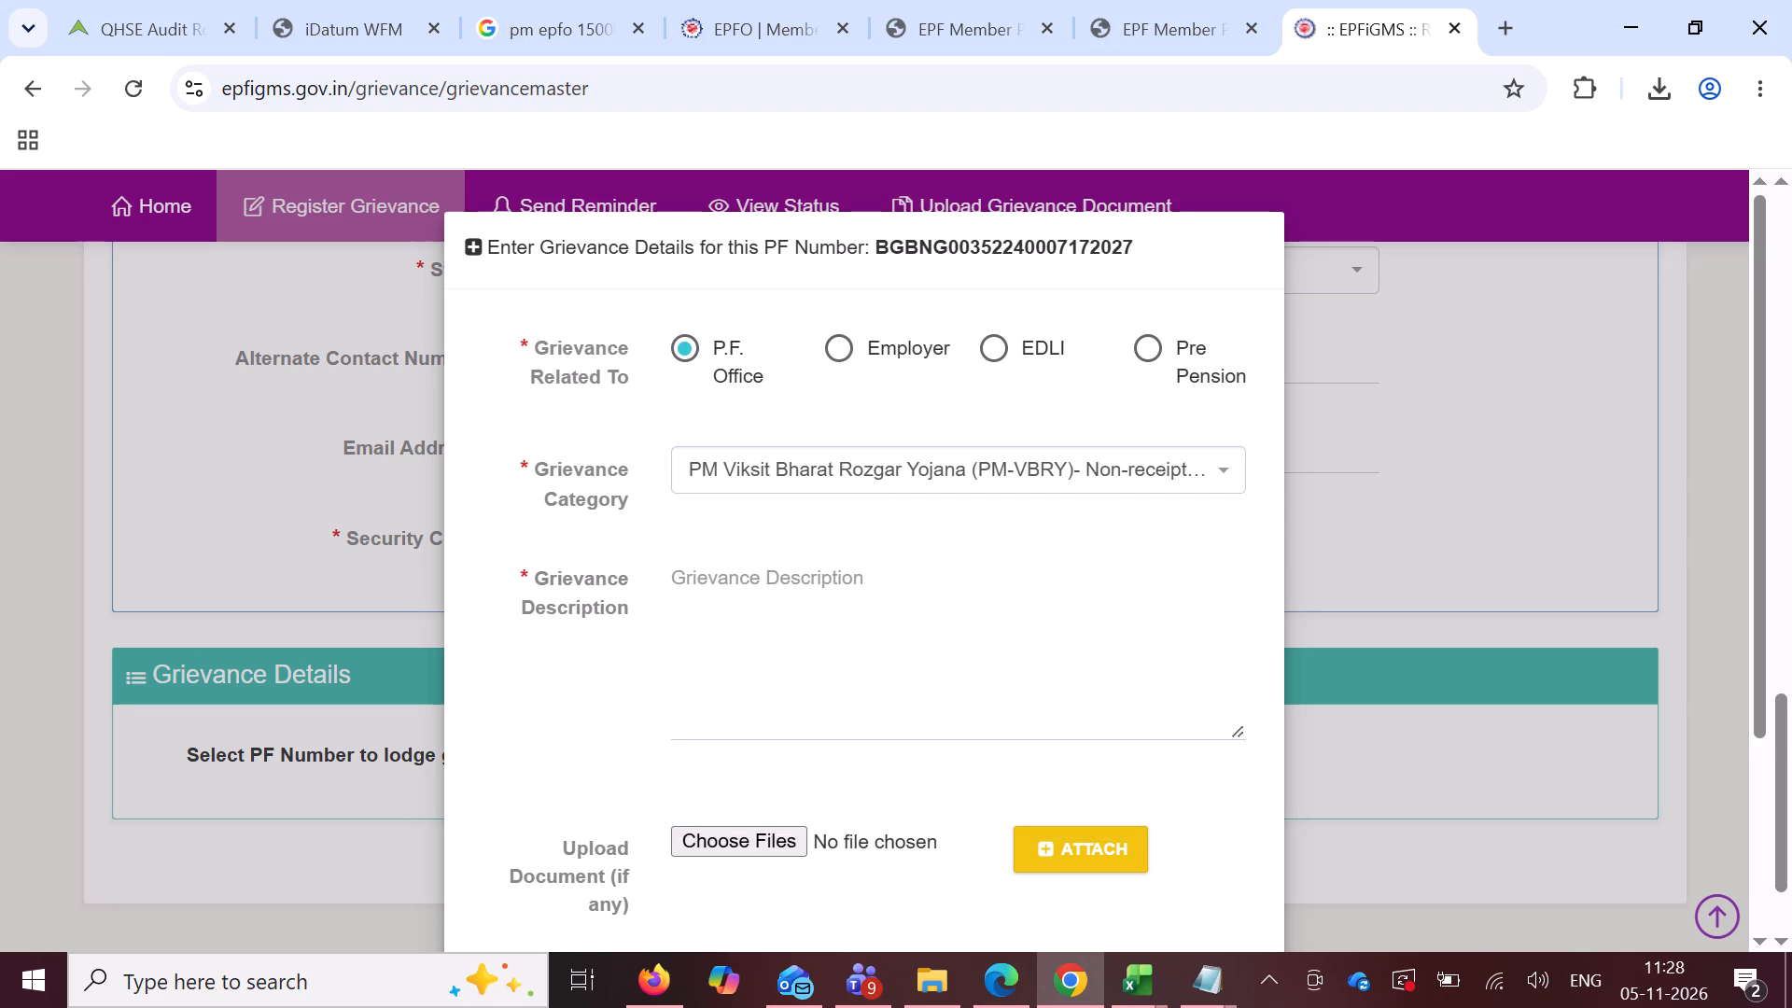
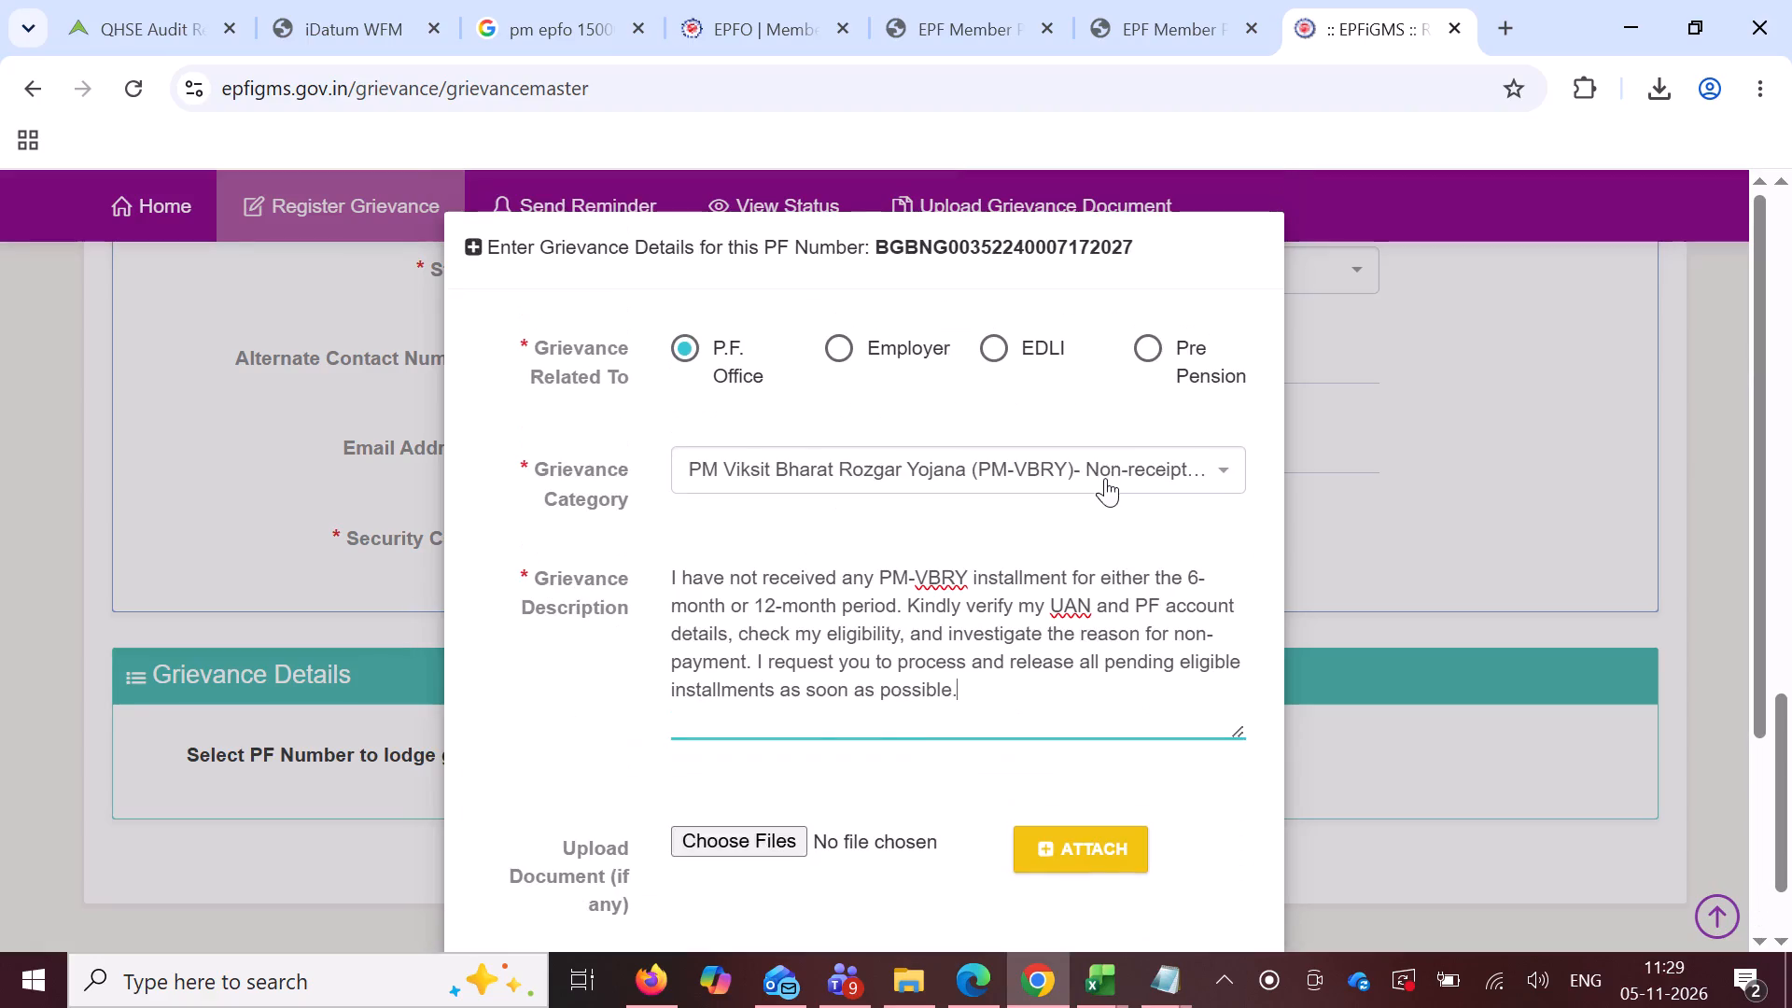
Add the completed PM-VBRY grievance entry for the PF number to the registration form without attaching a document.
{"action": "scroll", "coordinate": [1106, 477], "scroll_direction": "up", "scroll_amount": 4}
{"action": "scroll", "coordinate": [1108, 467], "scroll_direction": "down", "scroll_amount": 6}
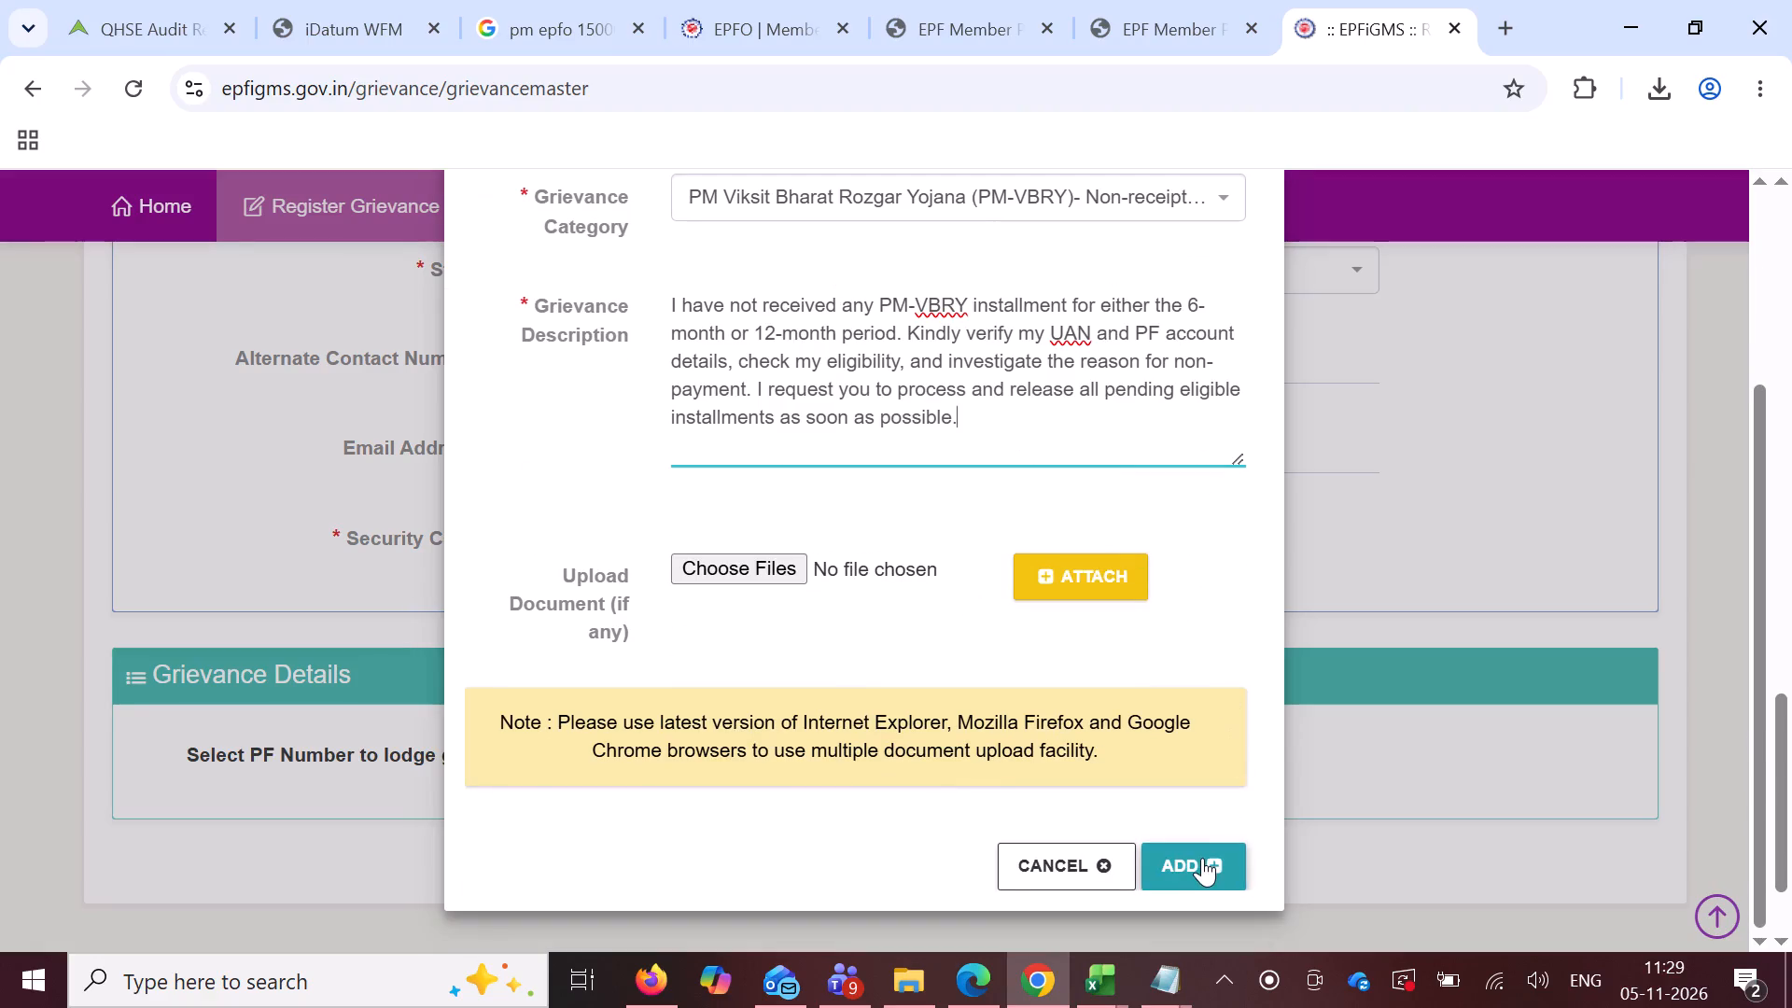
{"action": "left_click", "coordinate": [1202, 858]}
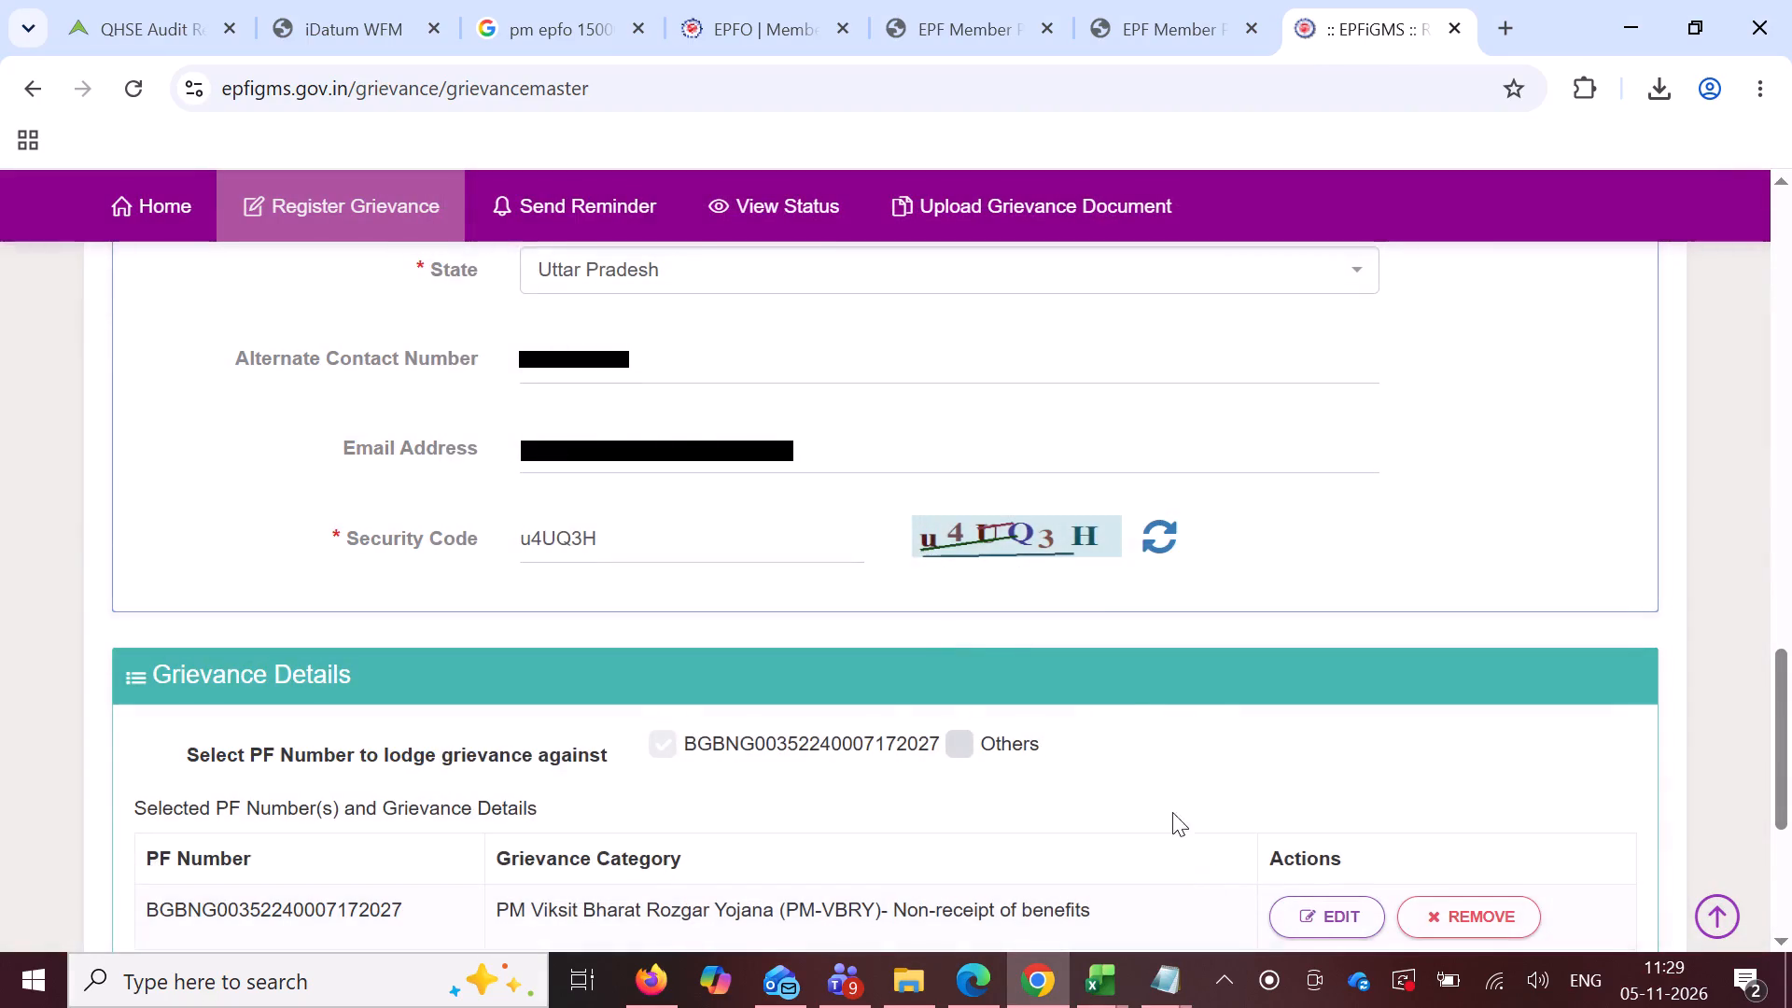
Enter the member's house number in the first Address for Communication line of the Personal Details section.
{"action": "scroll", "coordinate": [927, 624], "scroll_direction": "down", "scroll_amount": 4}
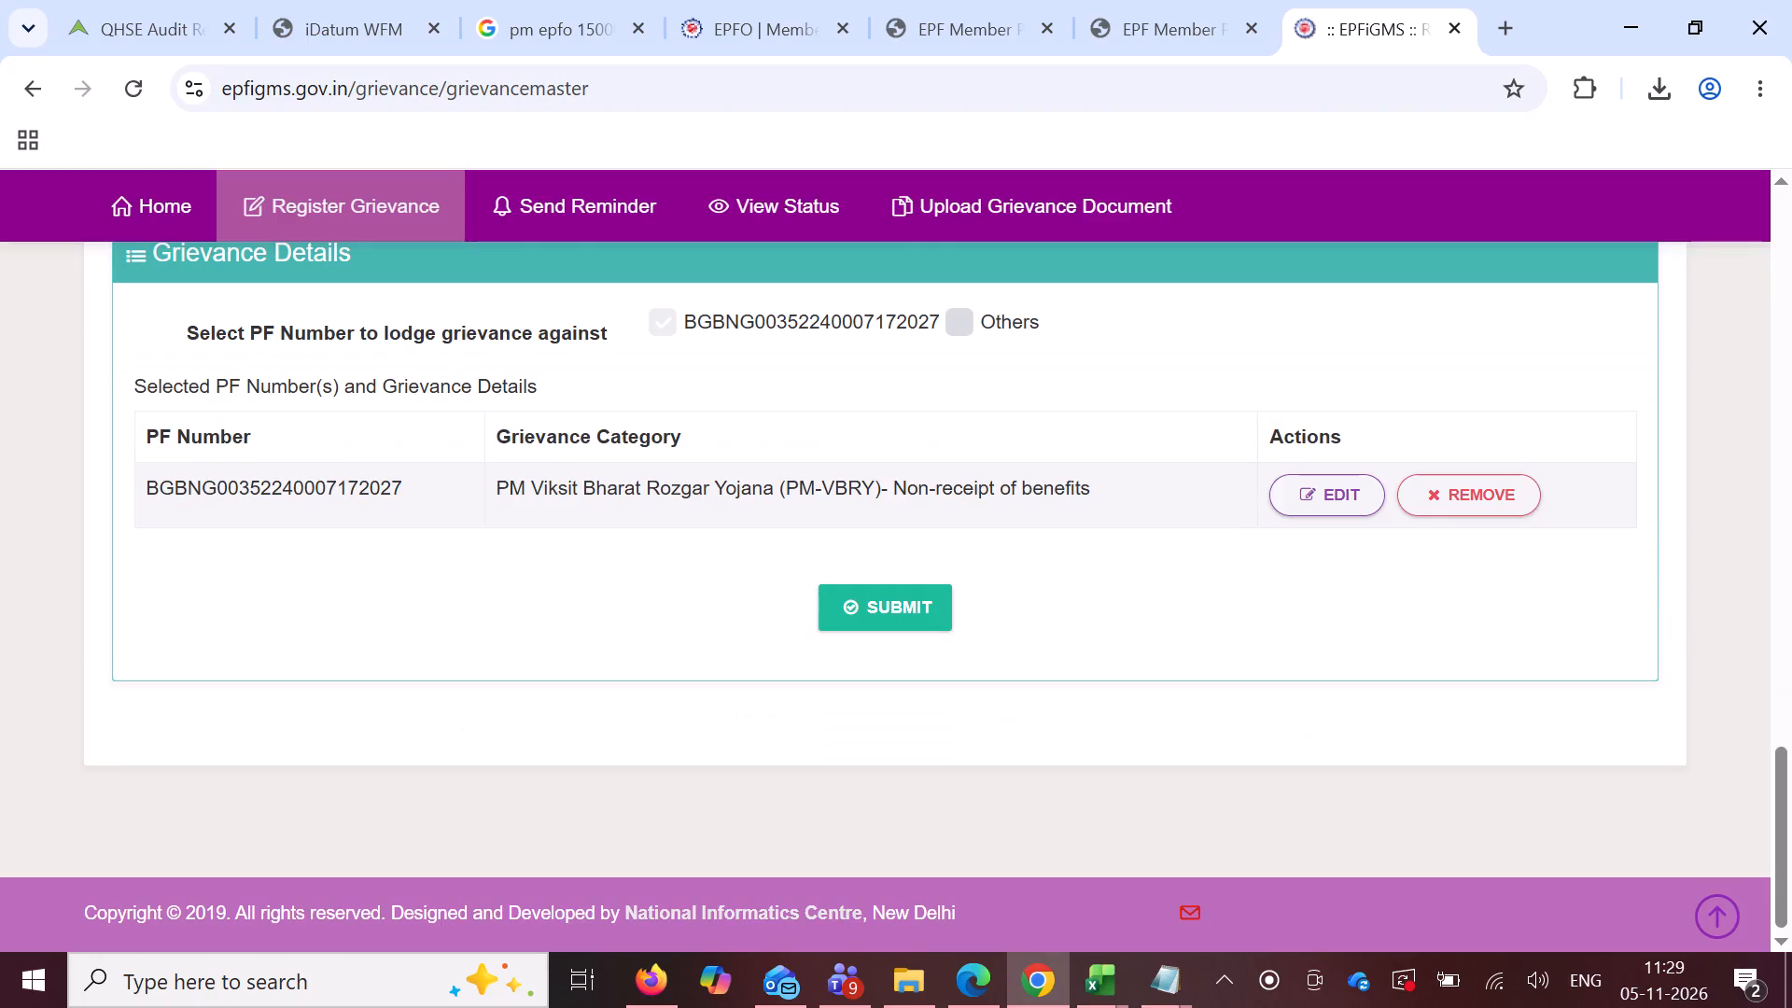
{"action": "scroll", "coordinate": [911, 446], "scroll_direction": "up", "scroll_amount": 3}
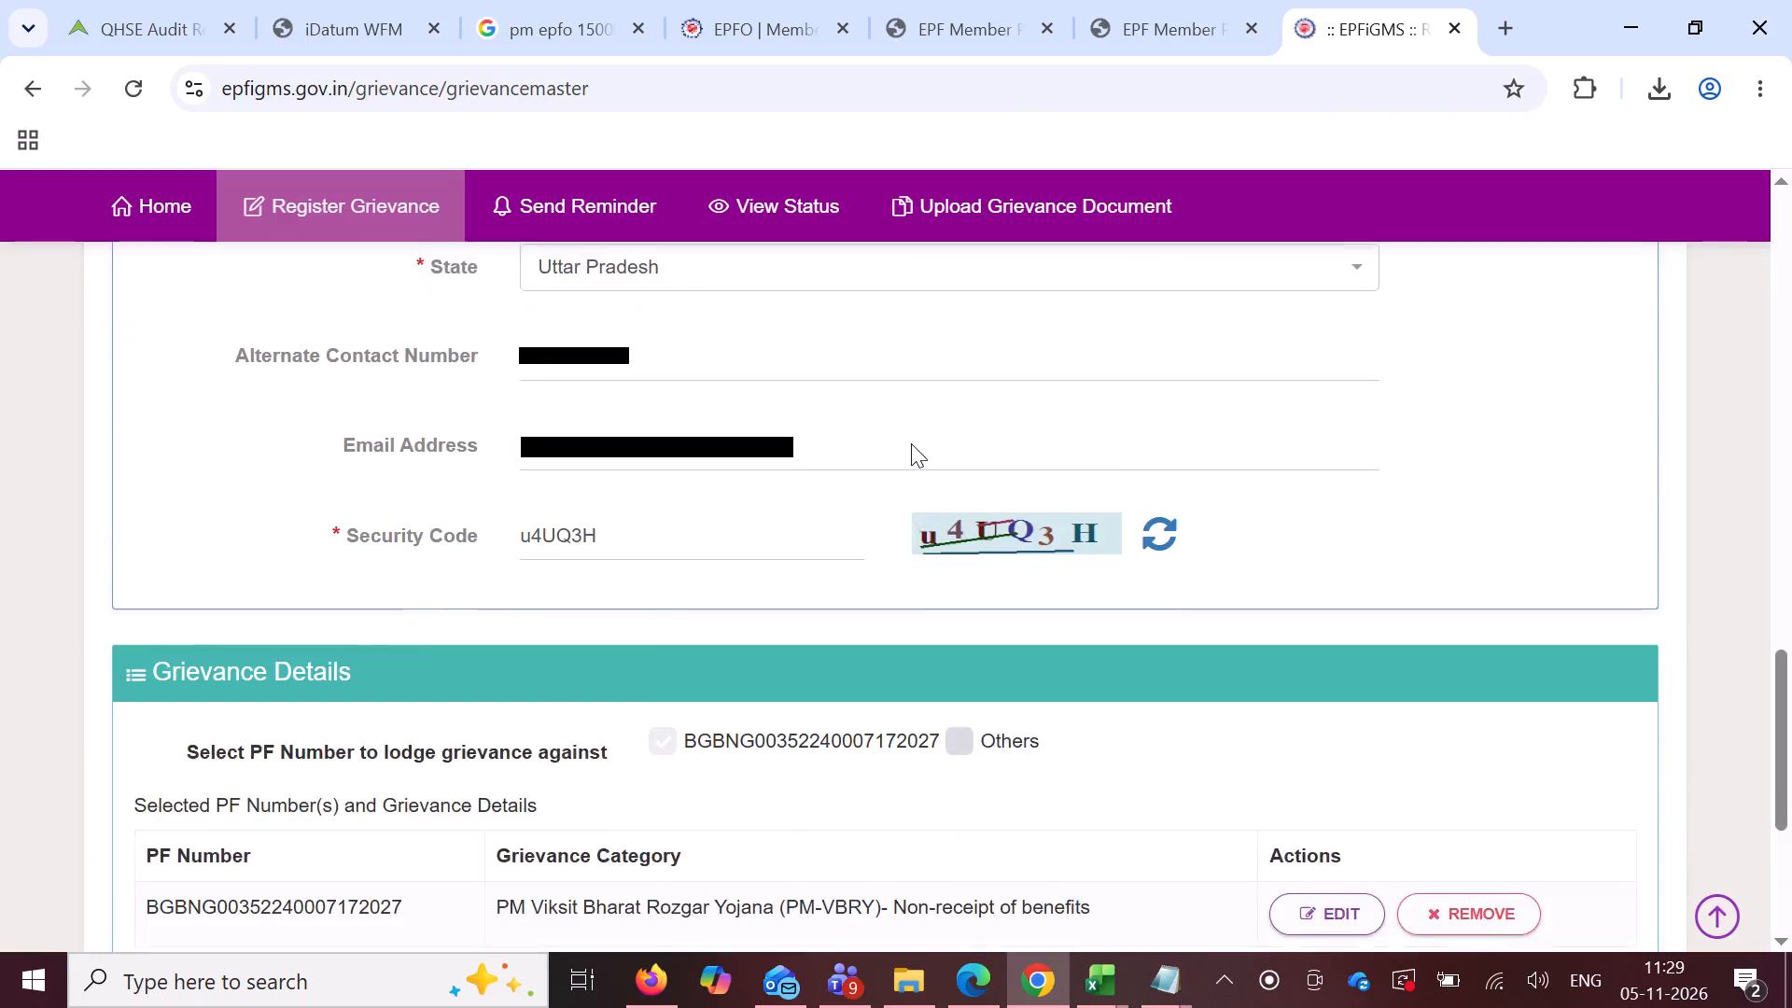
{"action": "scroll", "coordinate": [911, 443], "scroll_direction": "up", "scroll_amount": 6}
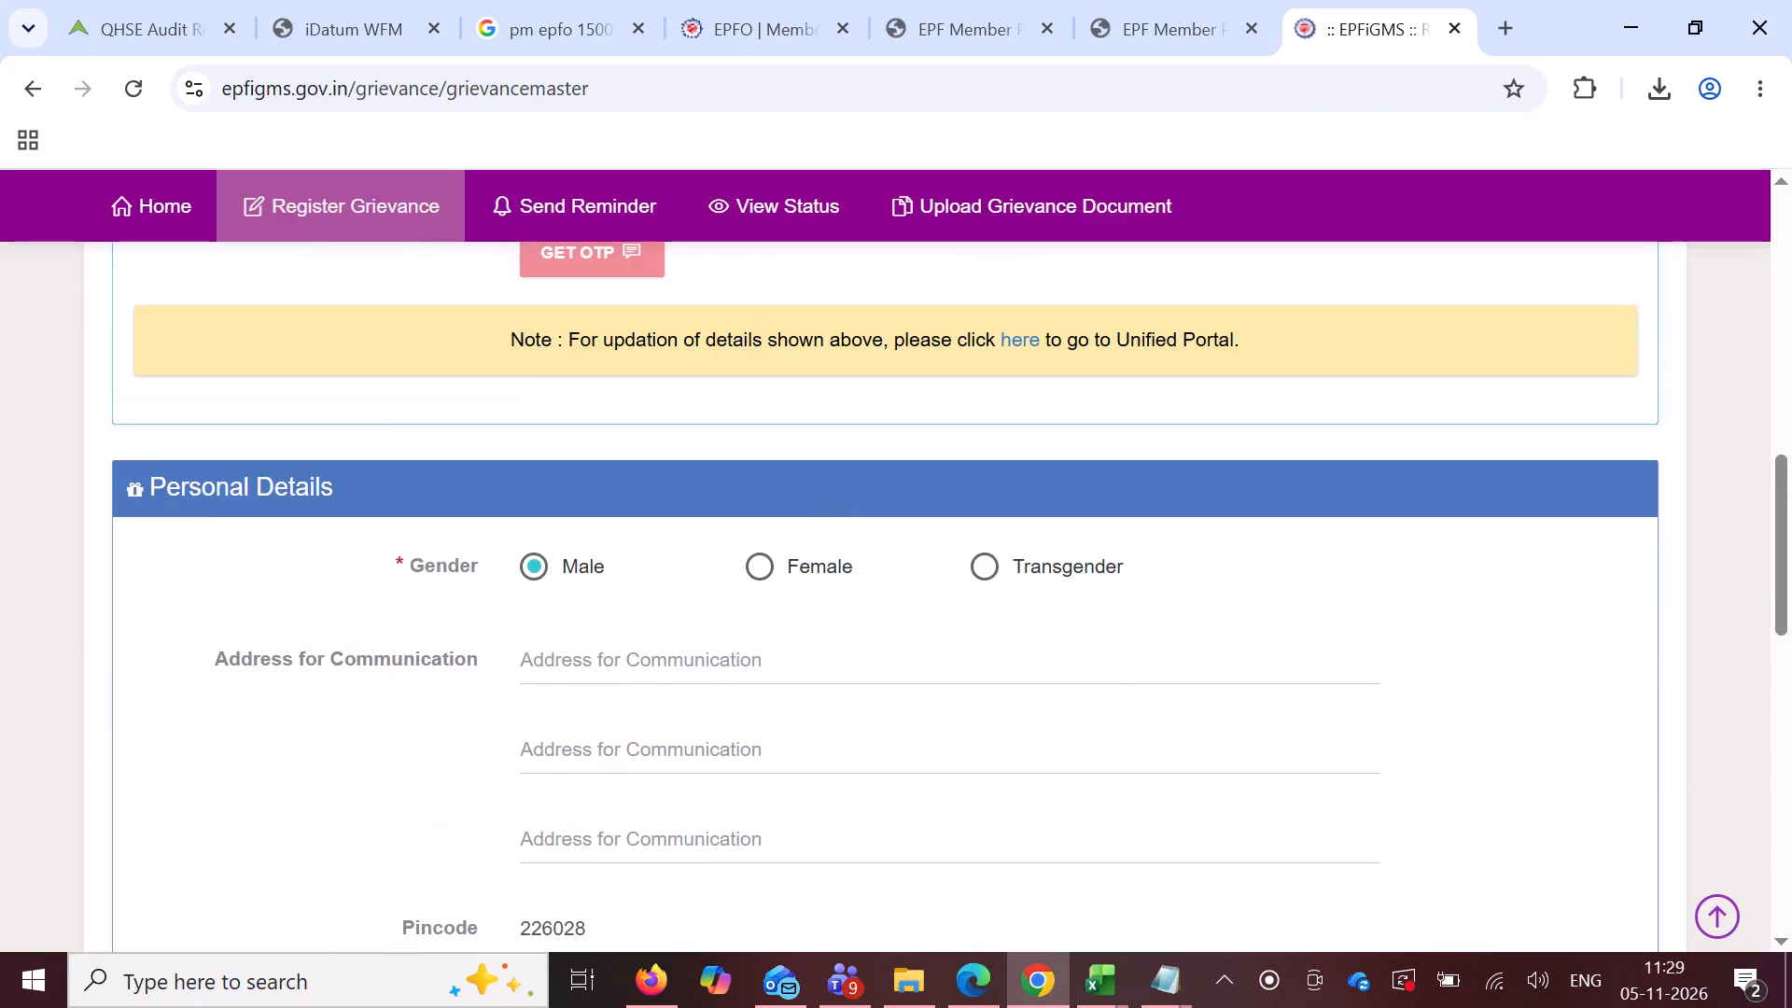
{"action": "left_click", "coordinate": [715, 668]}
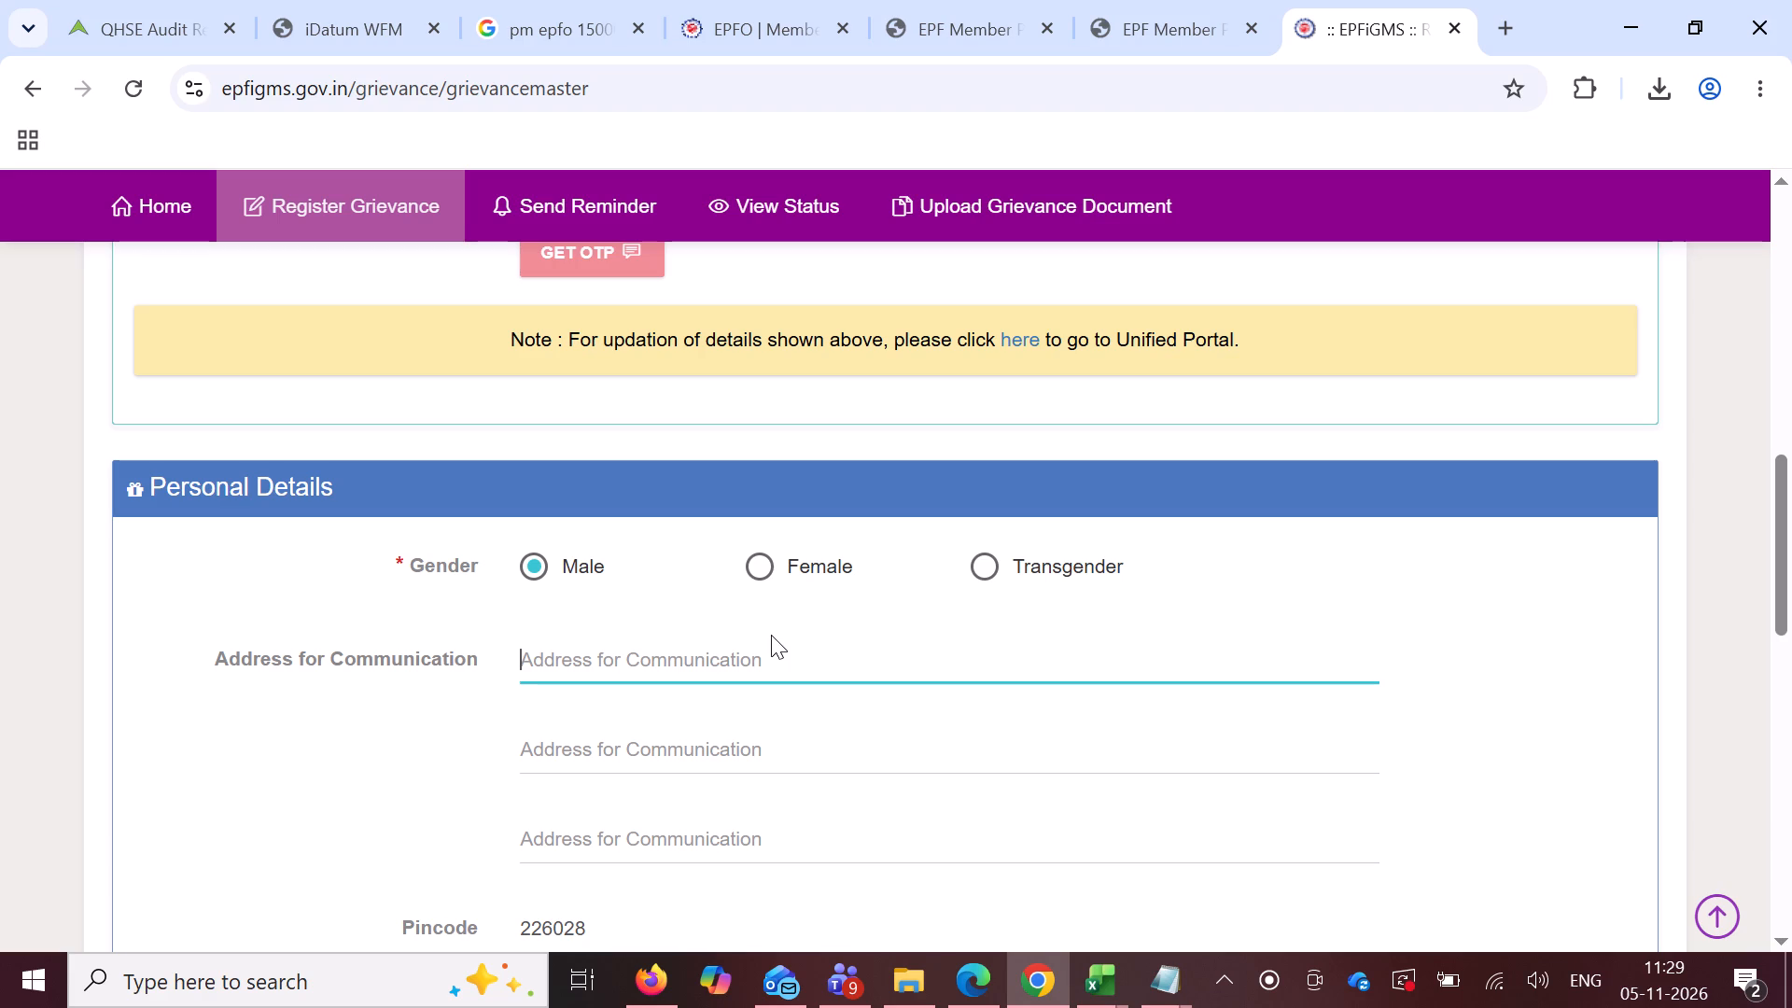
{"action": "scroll", "coordinate": [871, 596], "scroll_direction": "down", "scroll_amount": 1}
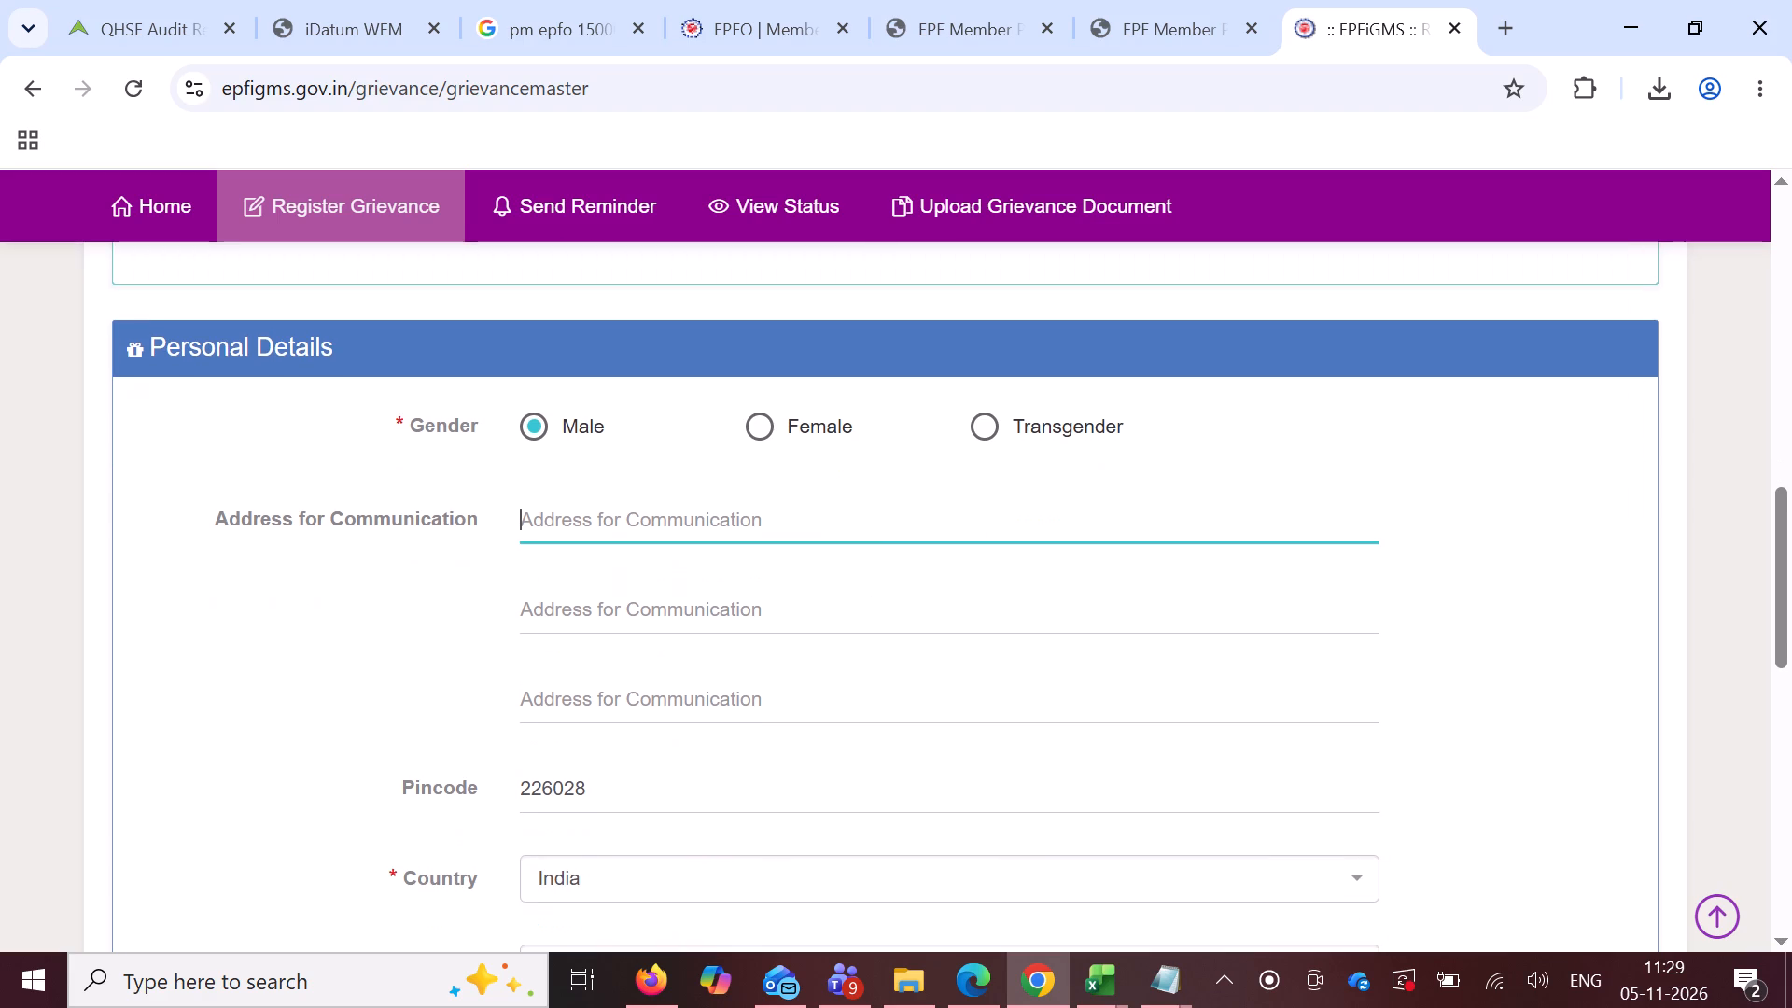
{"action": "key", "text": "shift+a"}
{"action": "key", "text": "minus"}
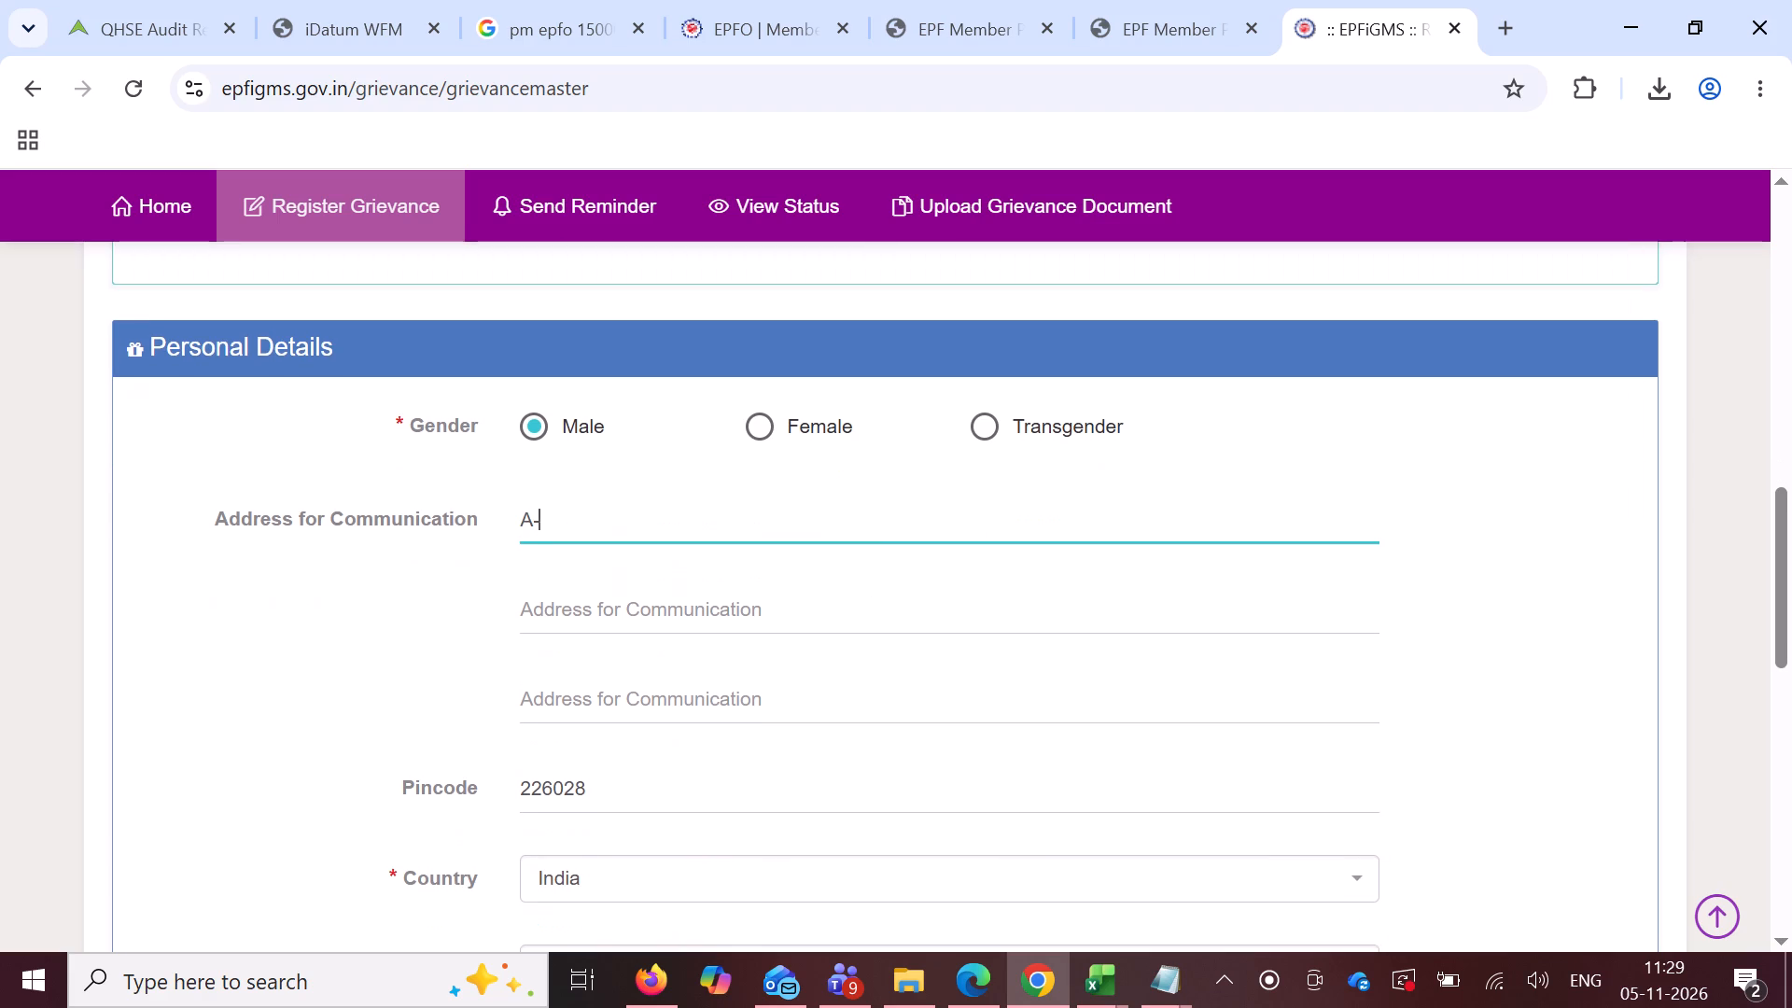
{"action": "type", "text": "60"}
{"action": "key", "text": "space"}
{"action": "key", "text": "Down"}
Enter the member's colony, locality and city in the second Address for Communication line.
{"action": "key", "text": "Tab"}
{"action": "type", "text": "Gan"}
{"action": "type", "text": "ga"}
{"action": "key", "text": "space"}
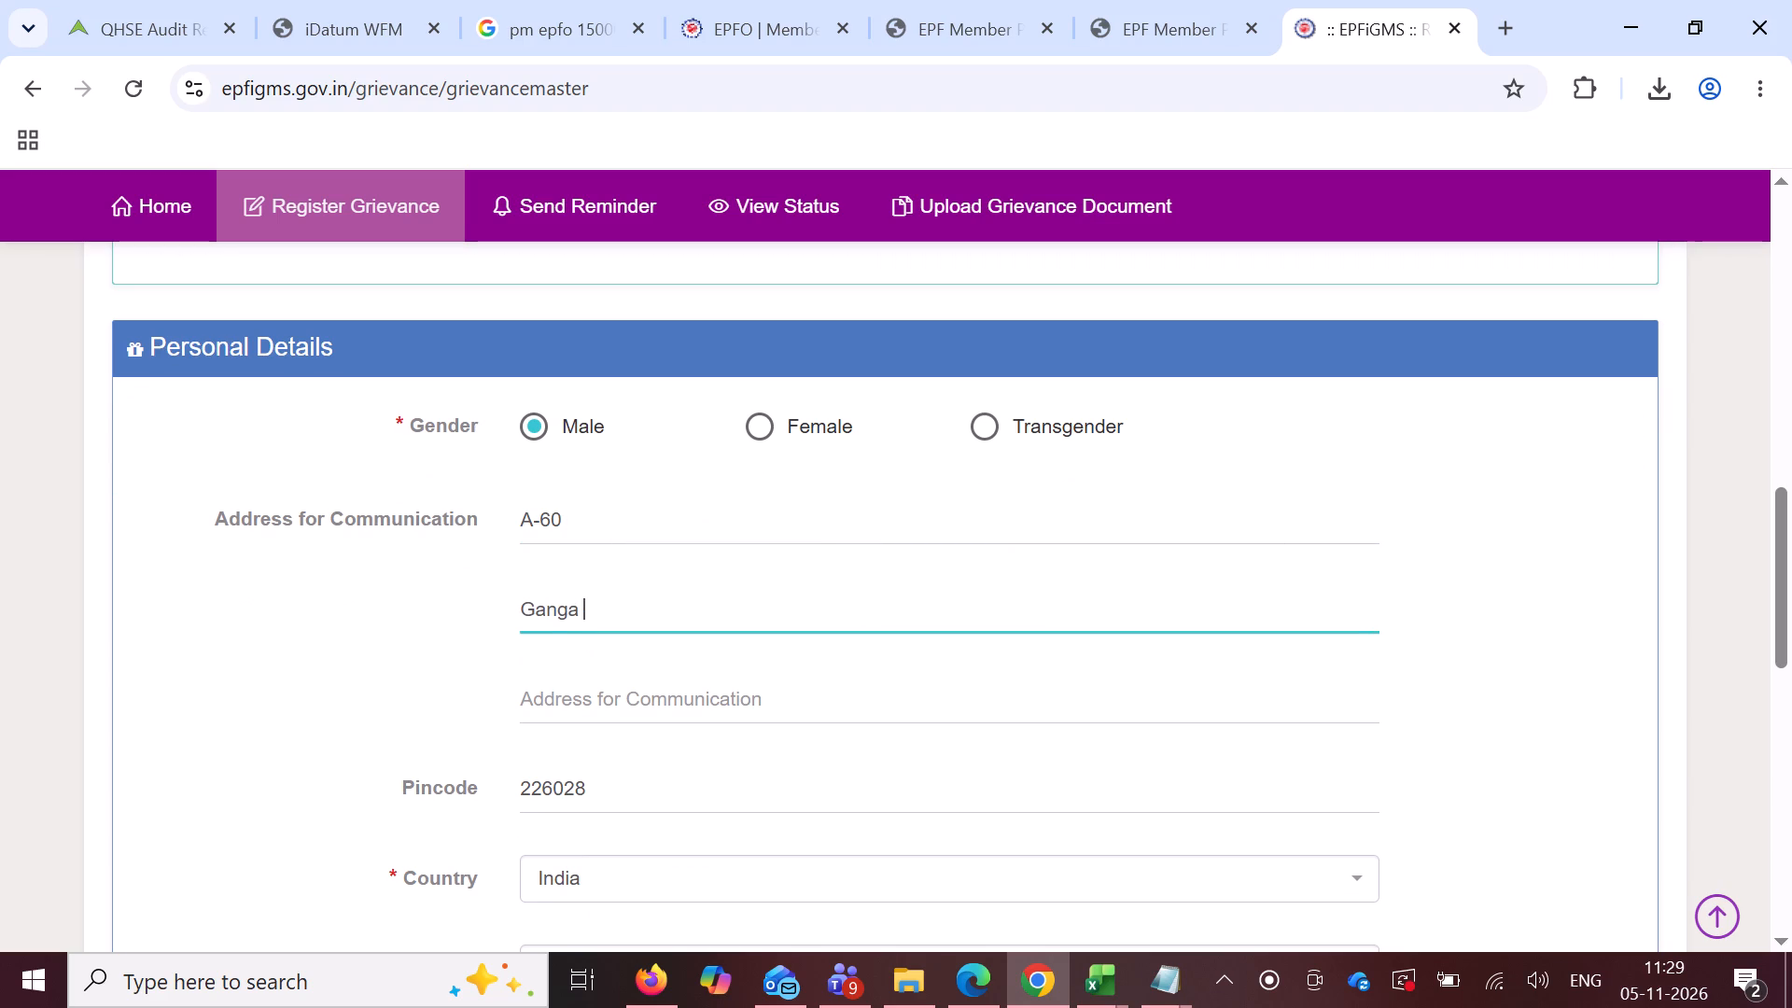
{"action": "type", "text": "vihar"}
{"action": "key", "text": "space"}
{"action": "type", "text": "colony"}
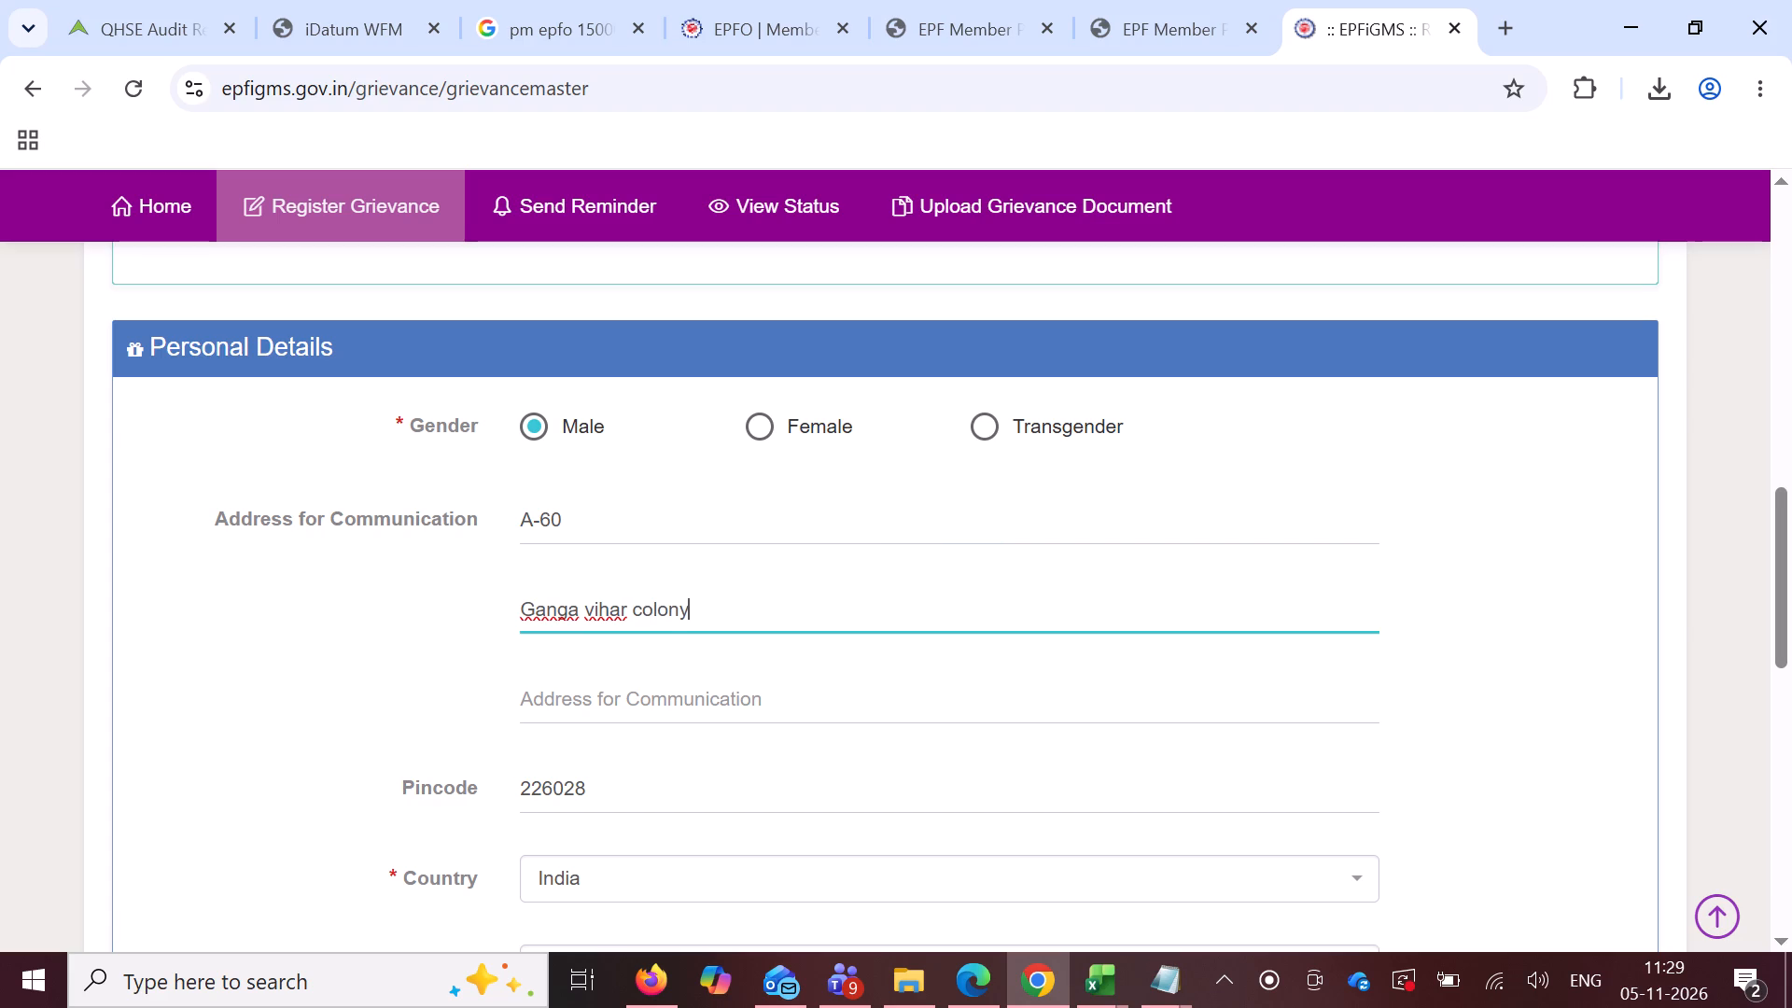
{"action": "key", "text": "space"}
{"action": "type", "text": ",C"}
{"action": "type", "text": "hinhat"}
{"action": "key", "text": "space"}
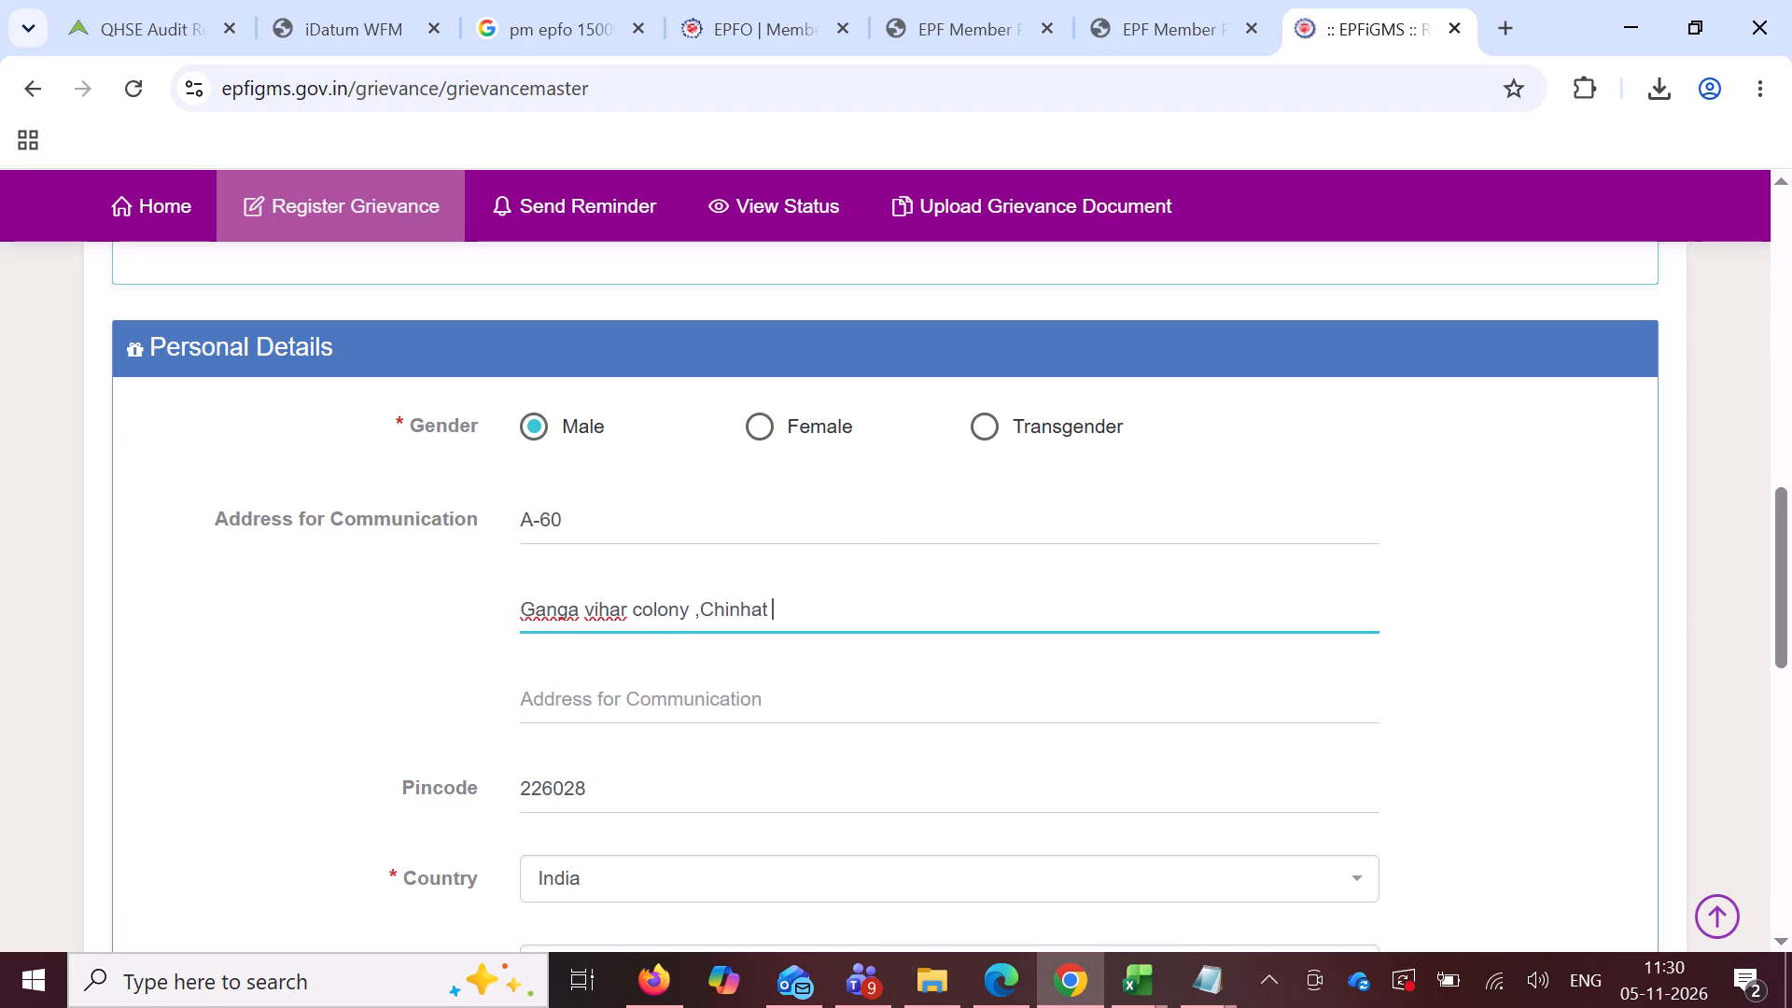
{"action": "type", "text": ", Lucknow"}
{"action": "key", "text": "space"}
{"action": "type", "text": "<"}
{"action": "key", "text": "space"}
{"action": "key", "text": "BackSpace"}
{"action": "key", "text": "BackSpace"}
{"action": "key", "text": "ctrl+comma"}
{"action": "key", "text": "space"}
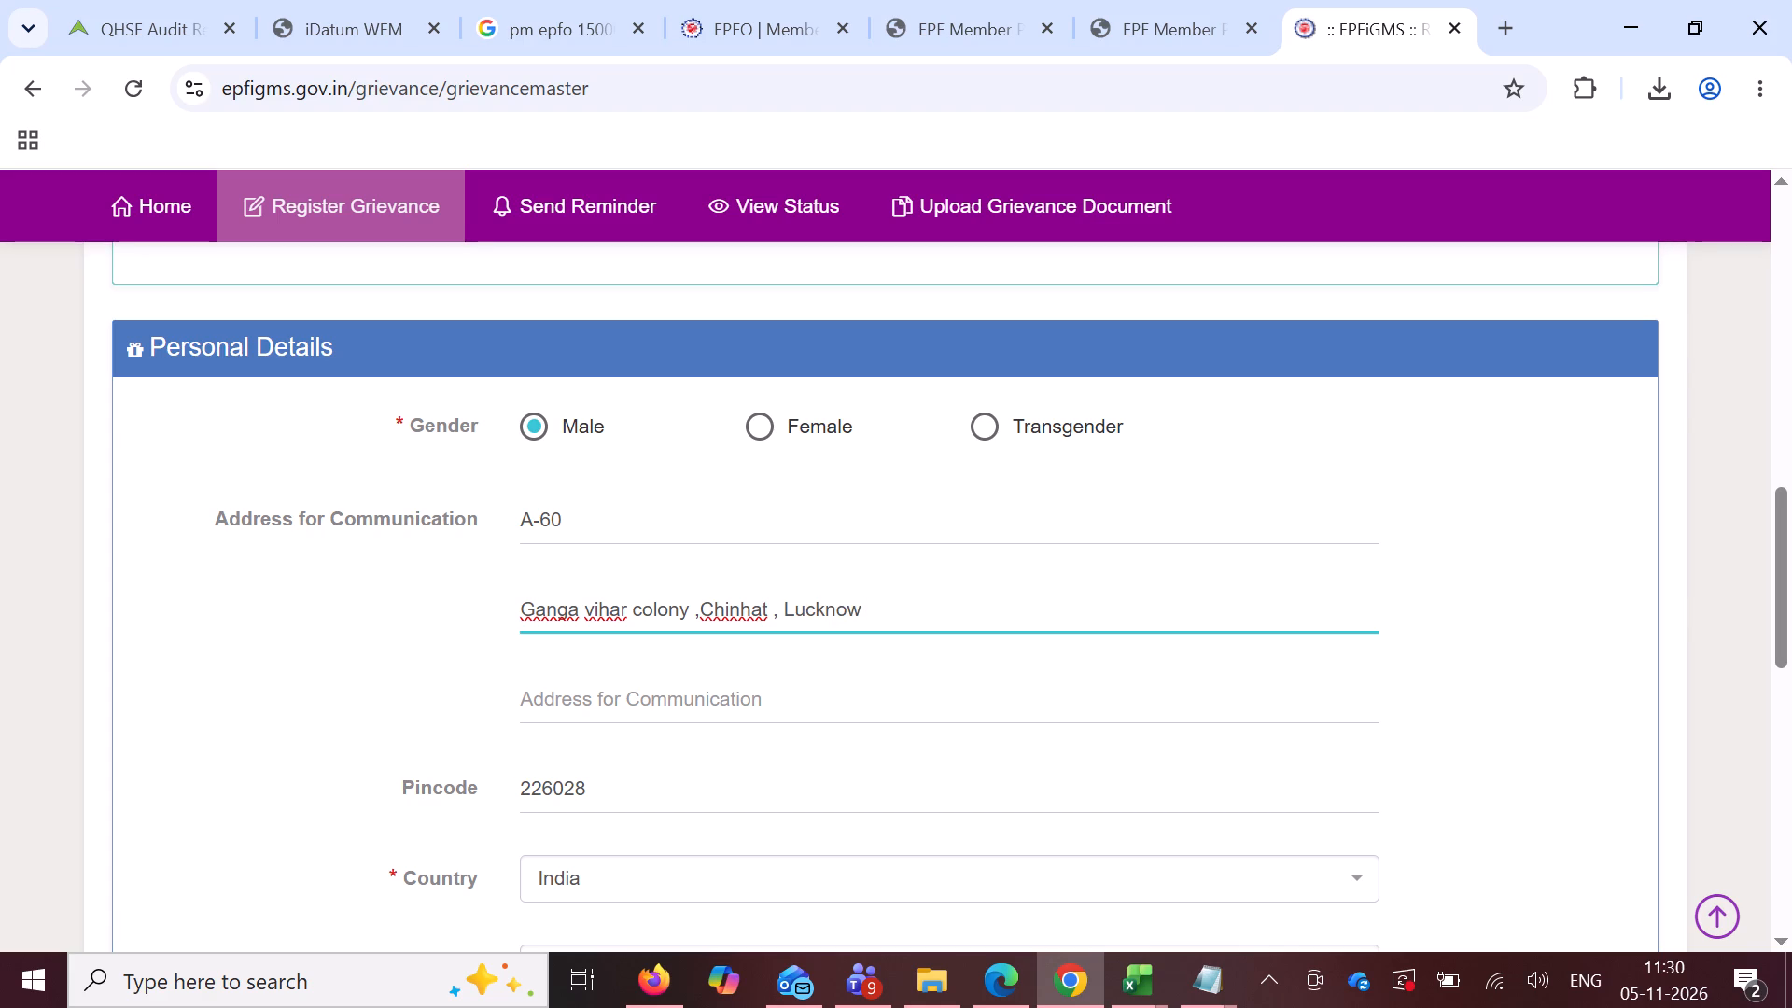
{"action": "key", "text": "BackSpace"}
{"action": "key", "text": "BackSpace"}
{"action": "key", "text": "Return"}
Enter the member's state name in the third Address for Communication line and check its spelling.
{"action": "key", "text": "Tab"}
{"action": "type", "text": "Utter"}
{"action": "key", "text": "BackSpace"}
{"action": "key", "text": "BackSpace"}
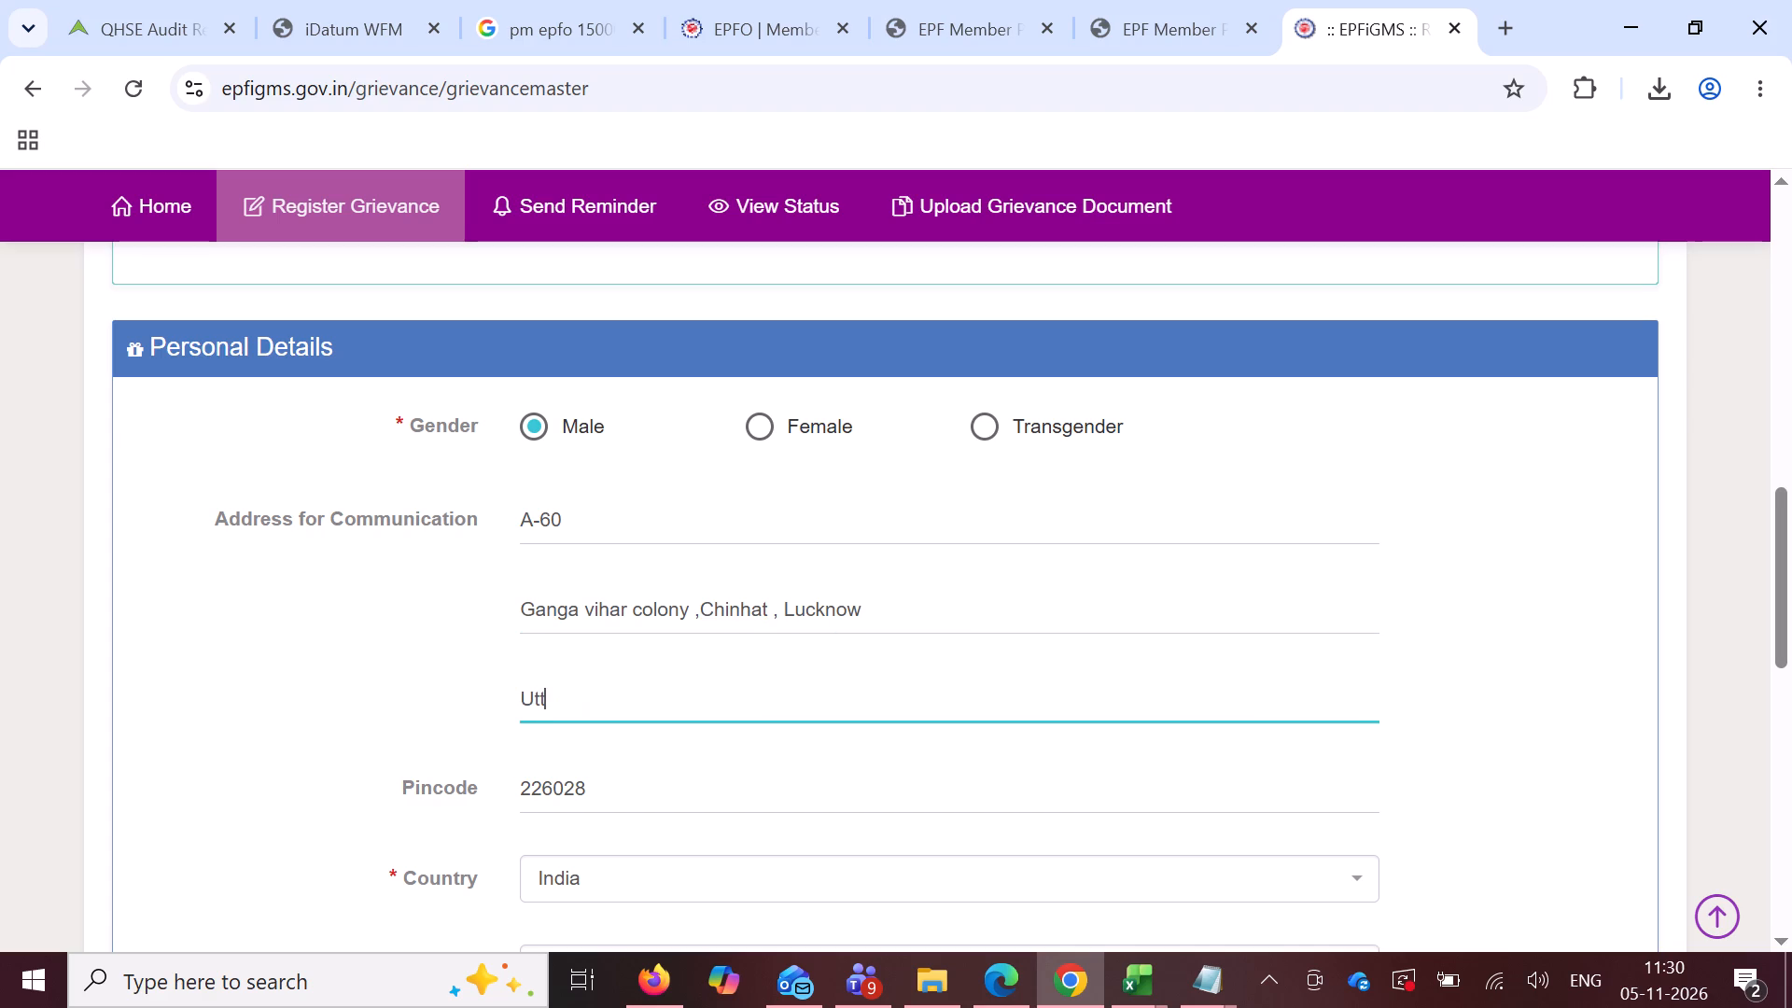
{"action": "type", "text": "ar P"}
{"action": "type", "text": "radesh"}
{"action": "left_click", "coordinate": [539, 697]}
{"action": "left_click", "coordinate": [566, 696]}
{"action": "left_click", "coordinate": [627, 691]}
{"action": "right_click", "coordinate": [547, 698]}
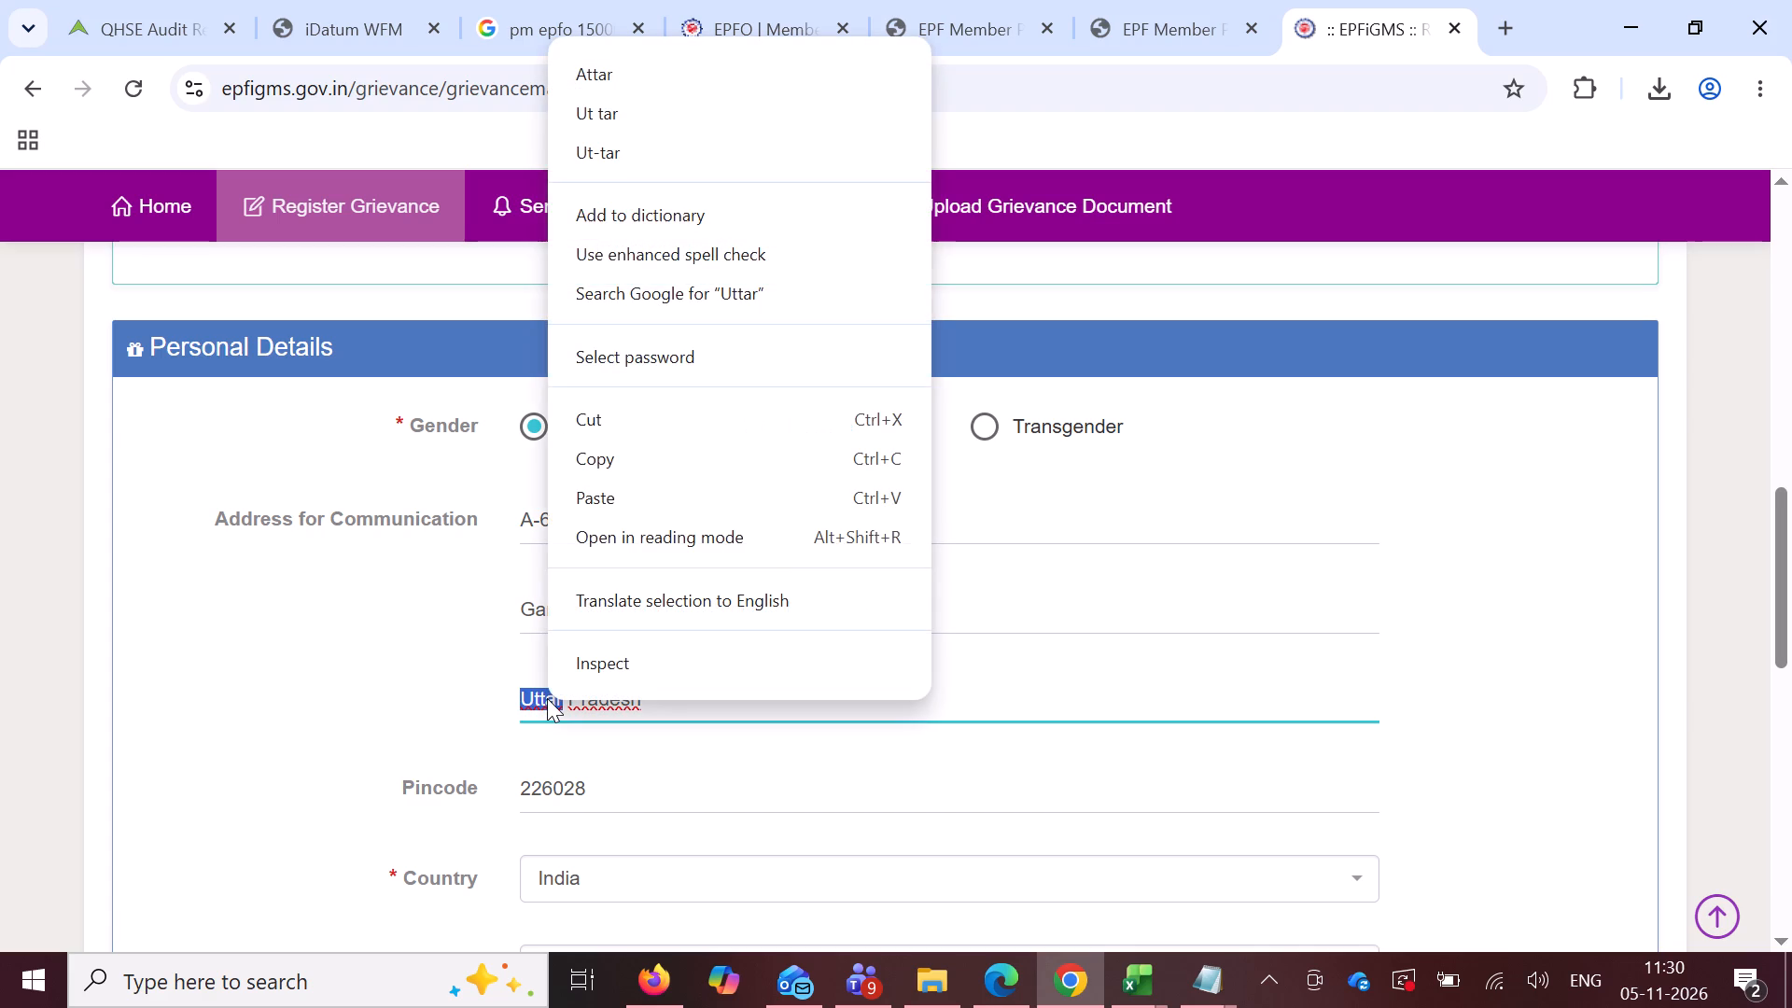
{"action": "left_click", "coordinate": [519, 692]}
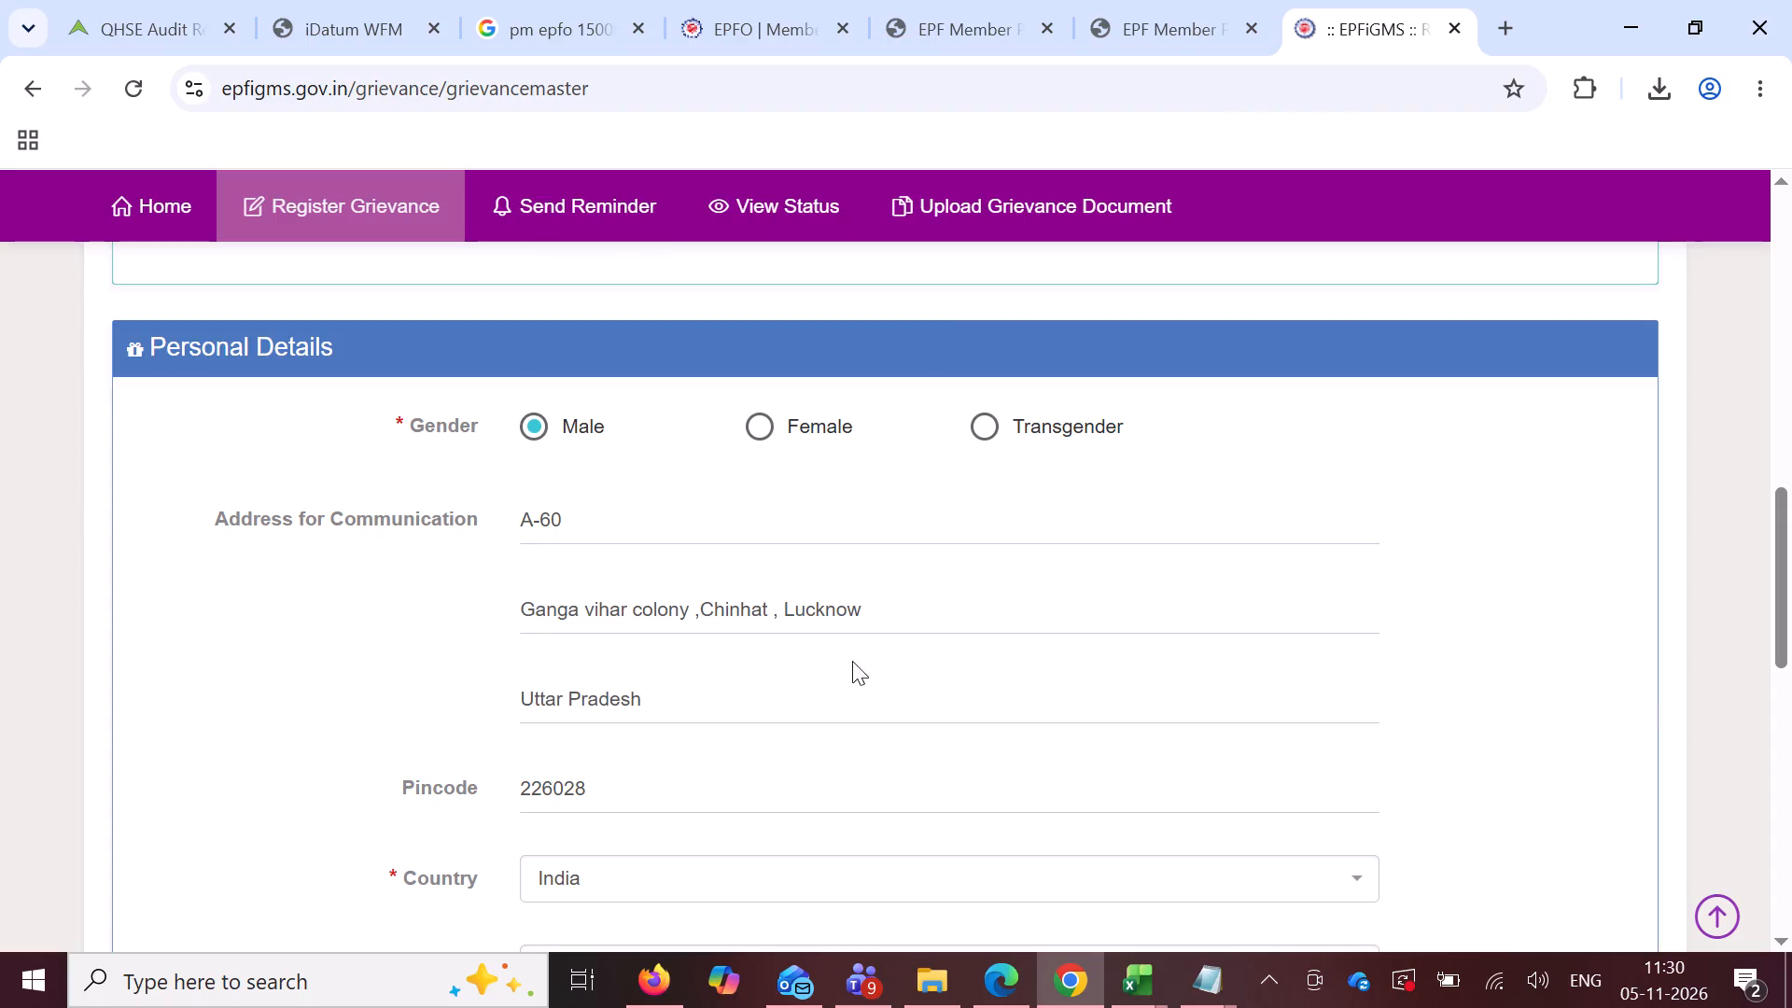
{"action": "left_click", "coordinate": [689, 710]}
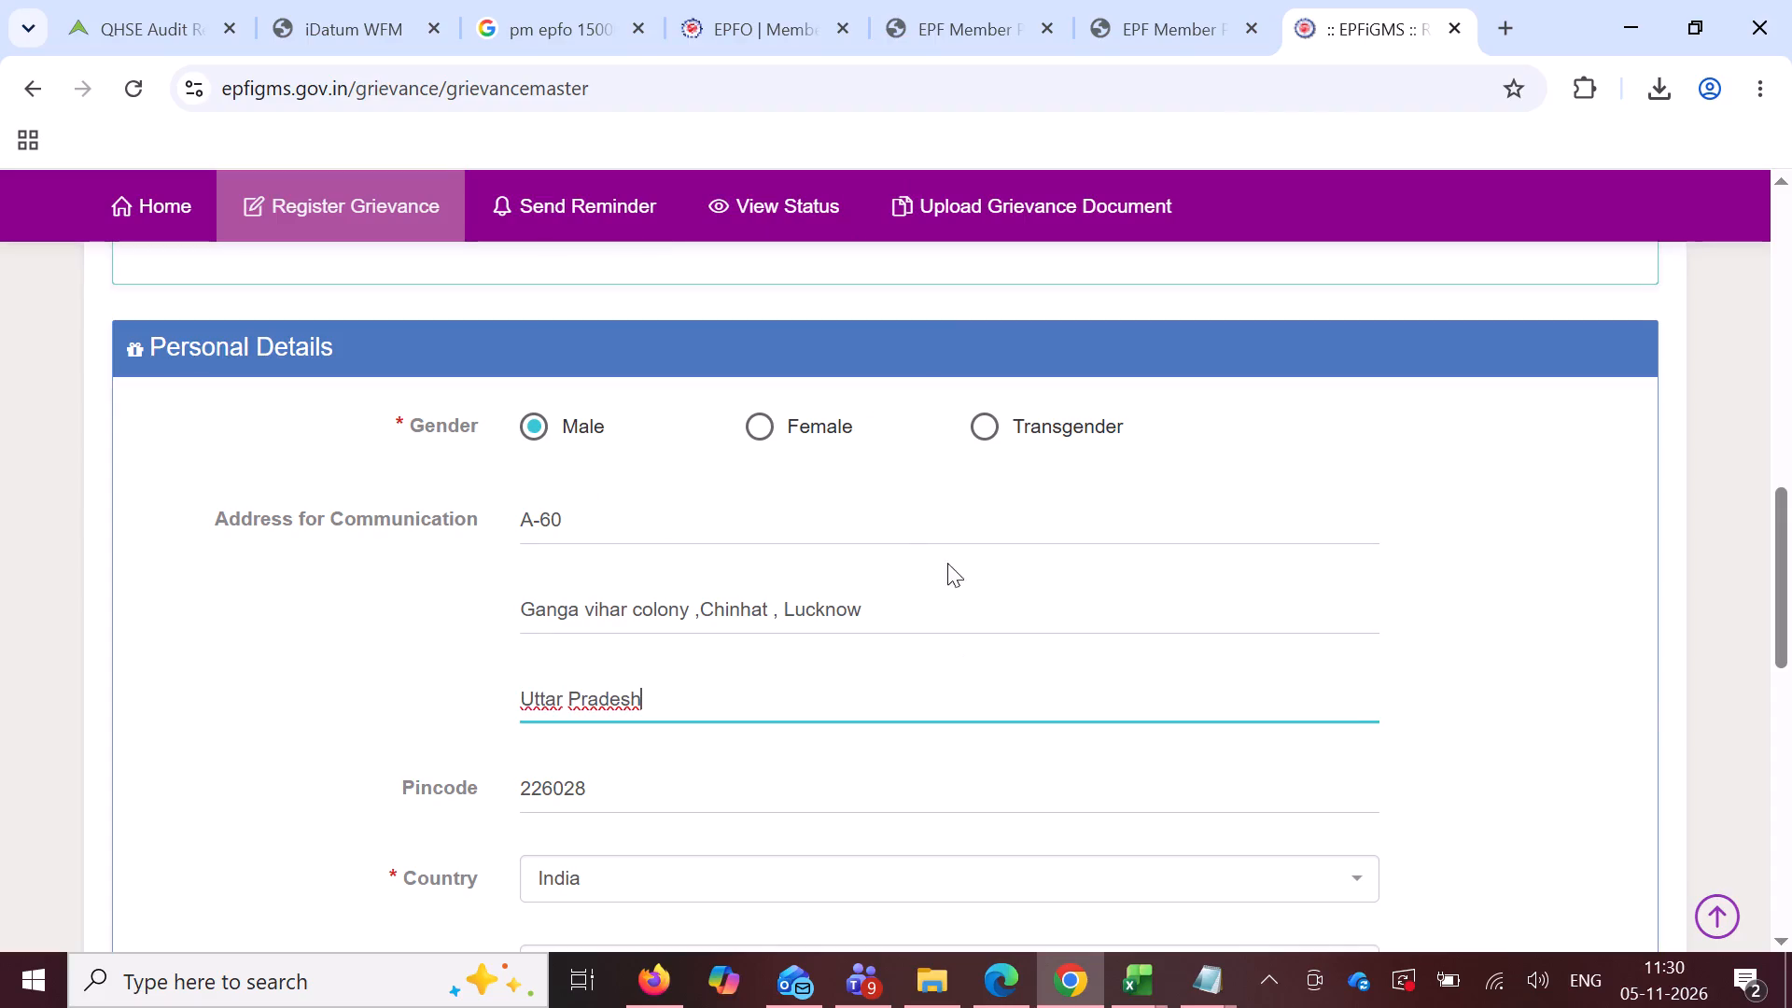
Open the added PM-VBRY non-receipt of benefits entry in Grievance Details for editing.
{"action": "scroll", "coordinate": [908, 515], "scroll_direction": "down", "scroll_amount": 3}
{"action": "scroll", "coordinate": [829, 567], "scroll_direction": "down", "scroll_amount": 5}
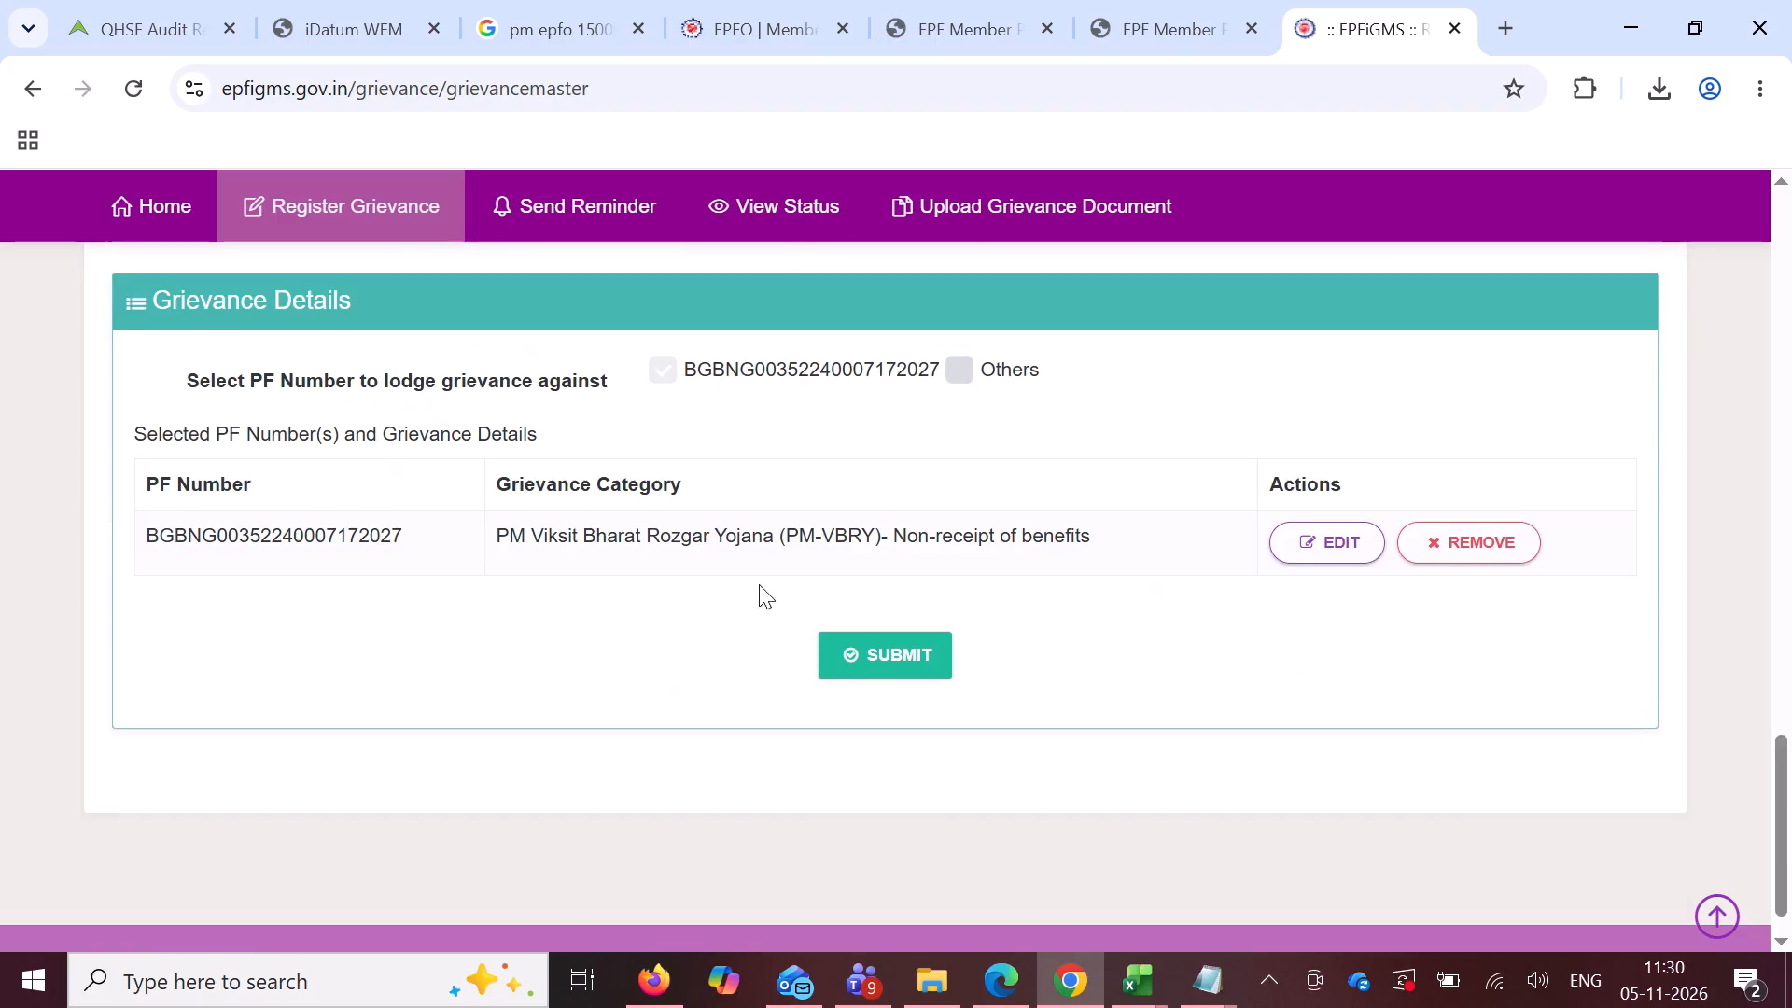
{"action": "left_click", "coordinate": [1323, 499]}
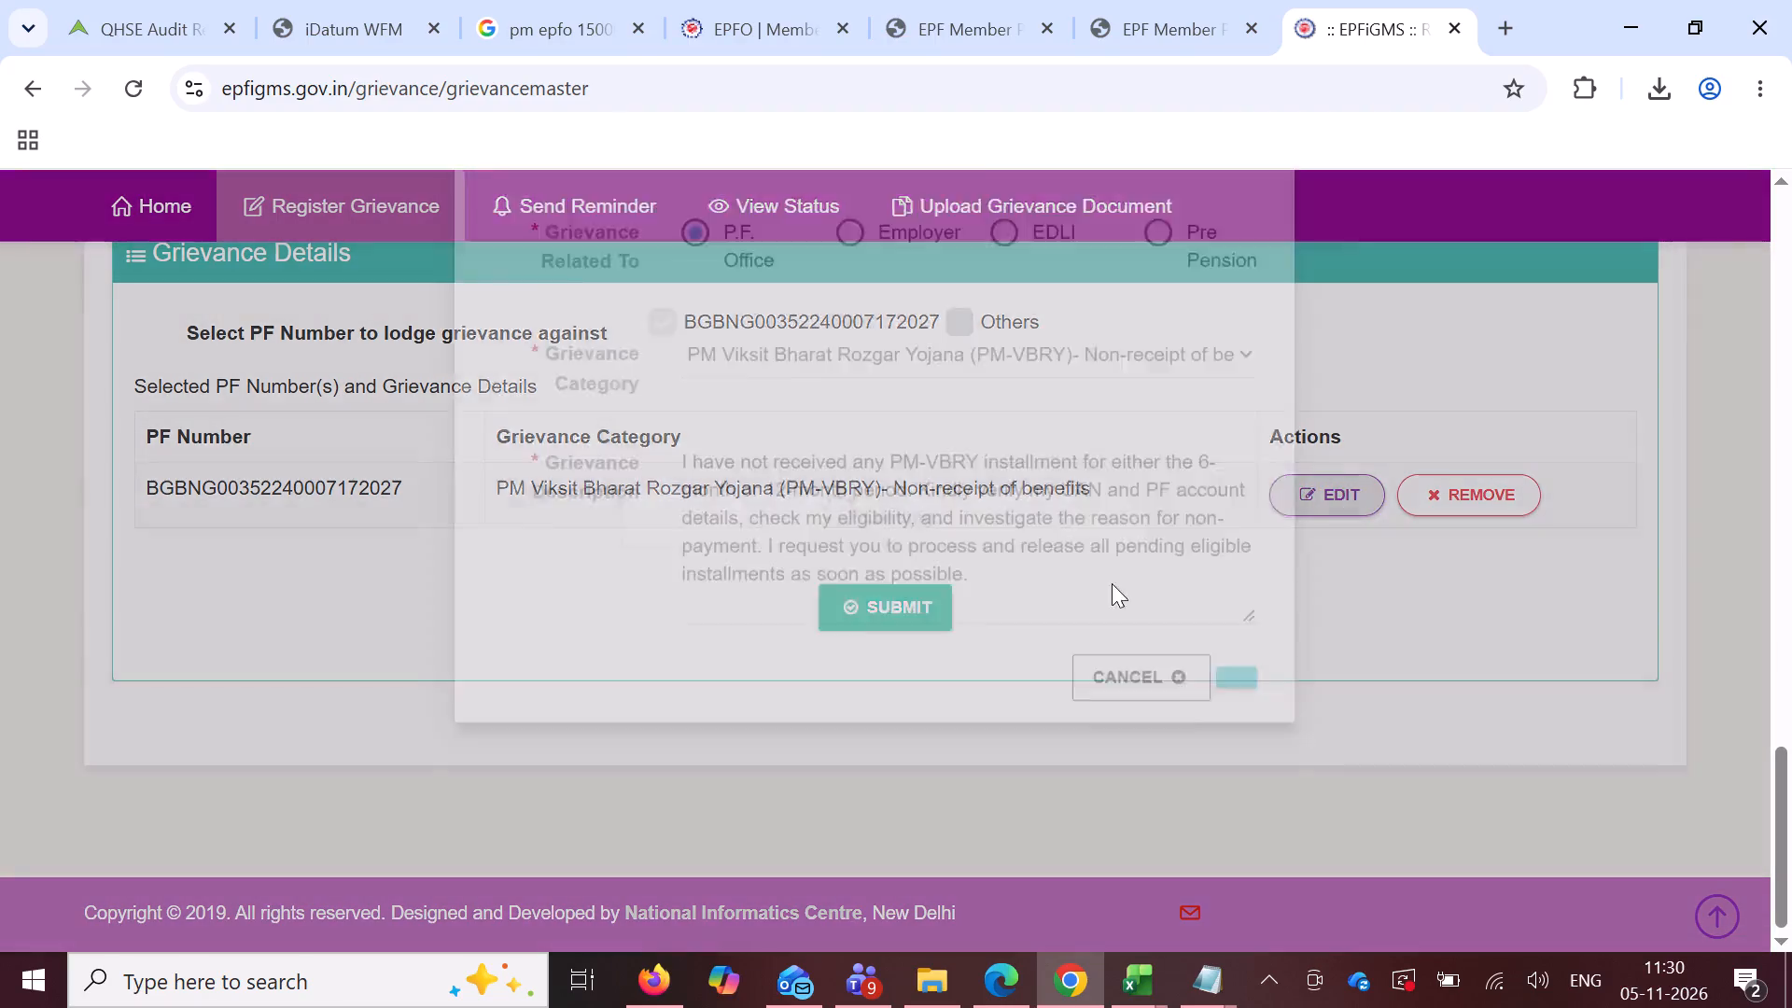
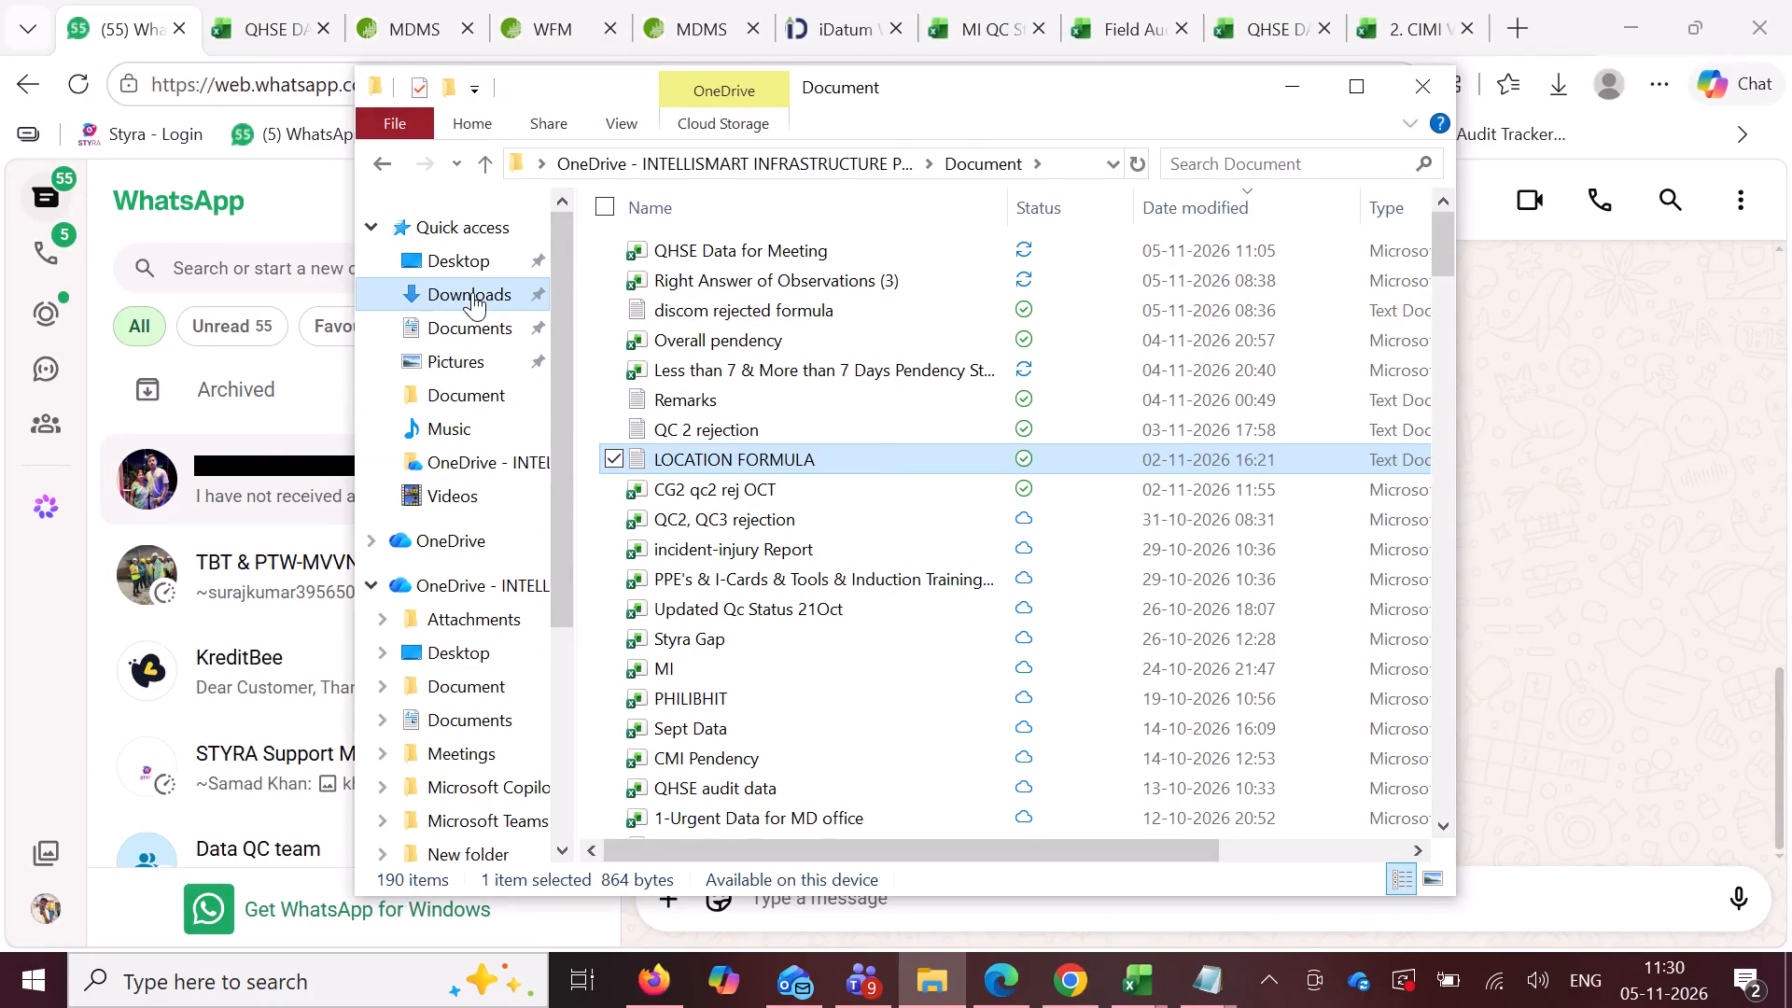
Rename the PDF ending in _2025 in the Downloads folder as 2025, removing the ID prefix before the year.
{"action": "left_click", "coordinate": [820, 287]}
{"action": "left_click", "coordinate": [823, 287]}
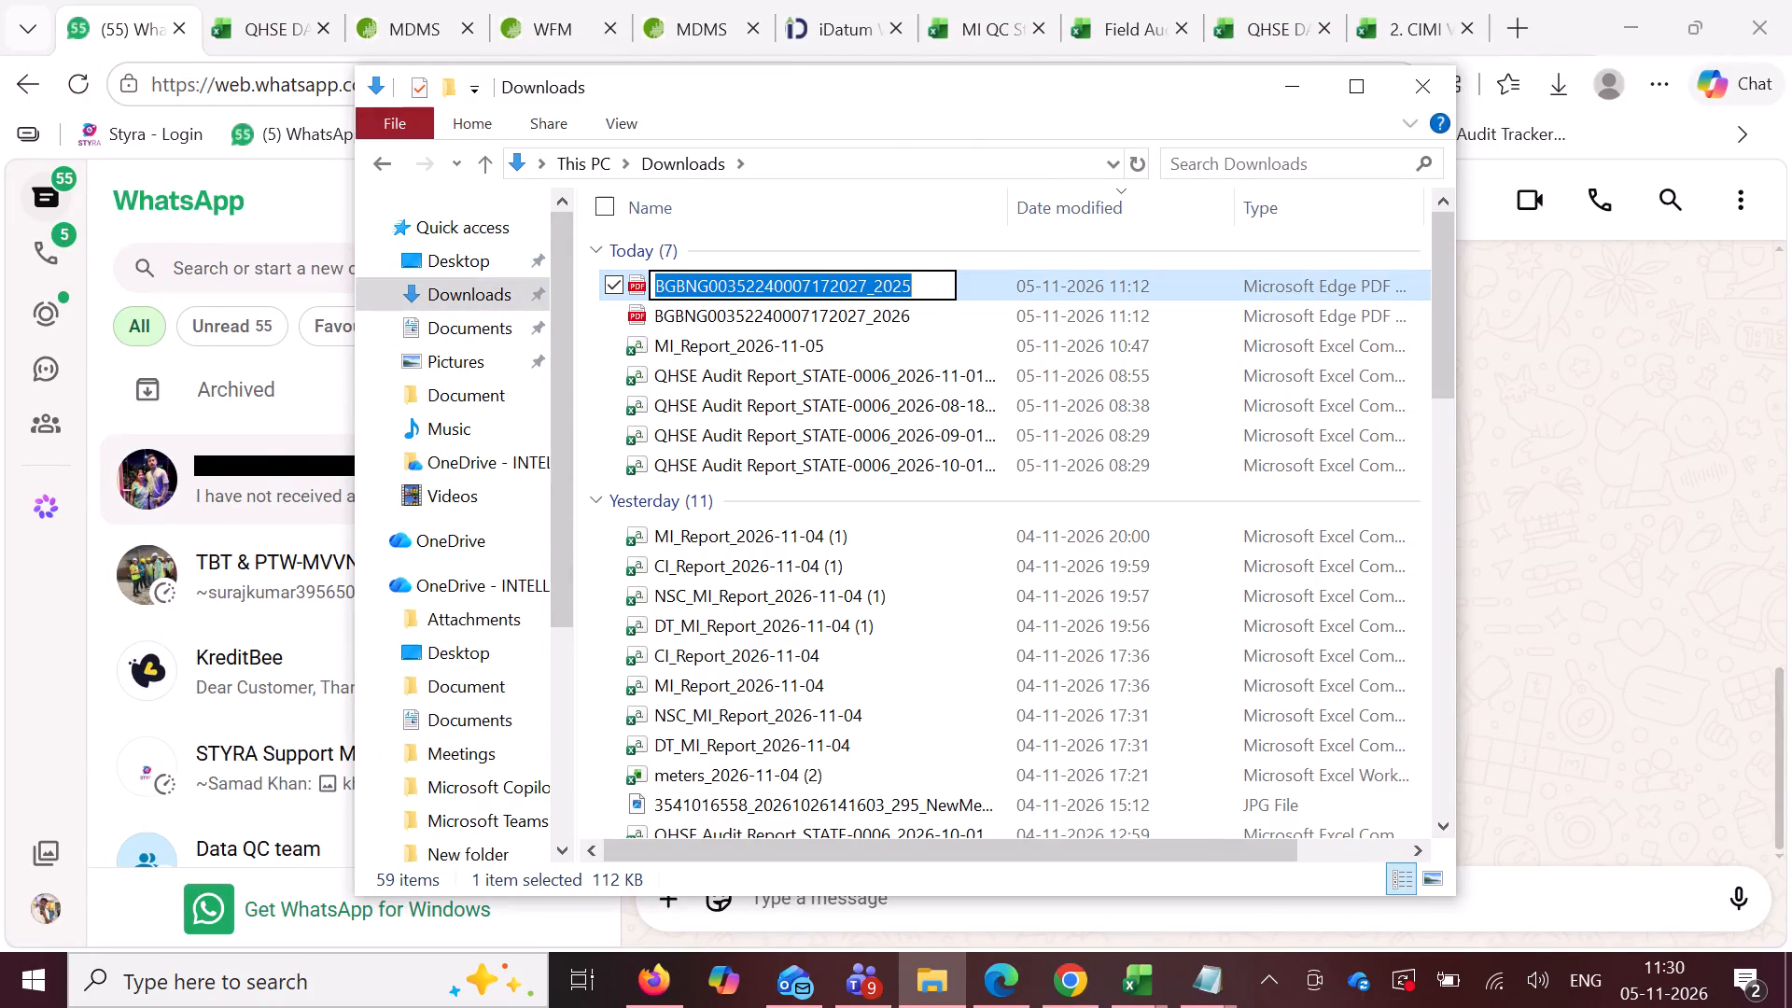
{"action": "left_click_drag", "start_coordinate": [877, 281], "coordinate": [619, 274]}
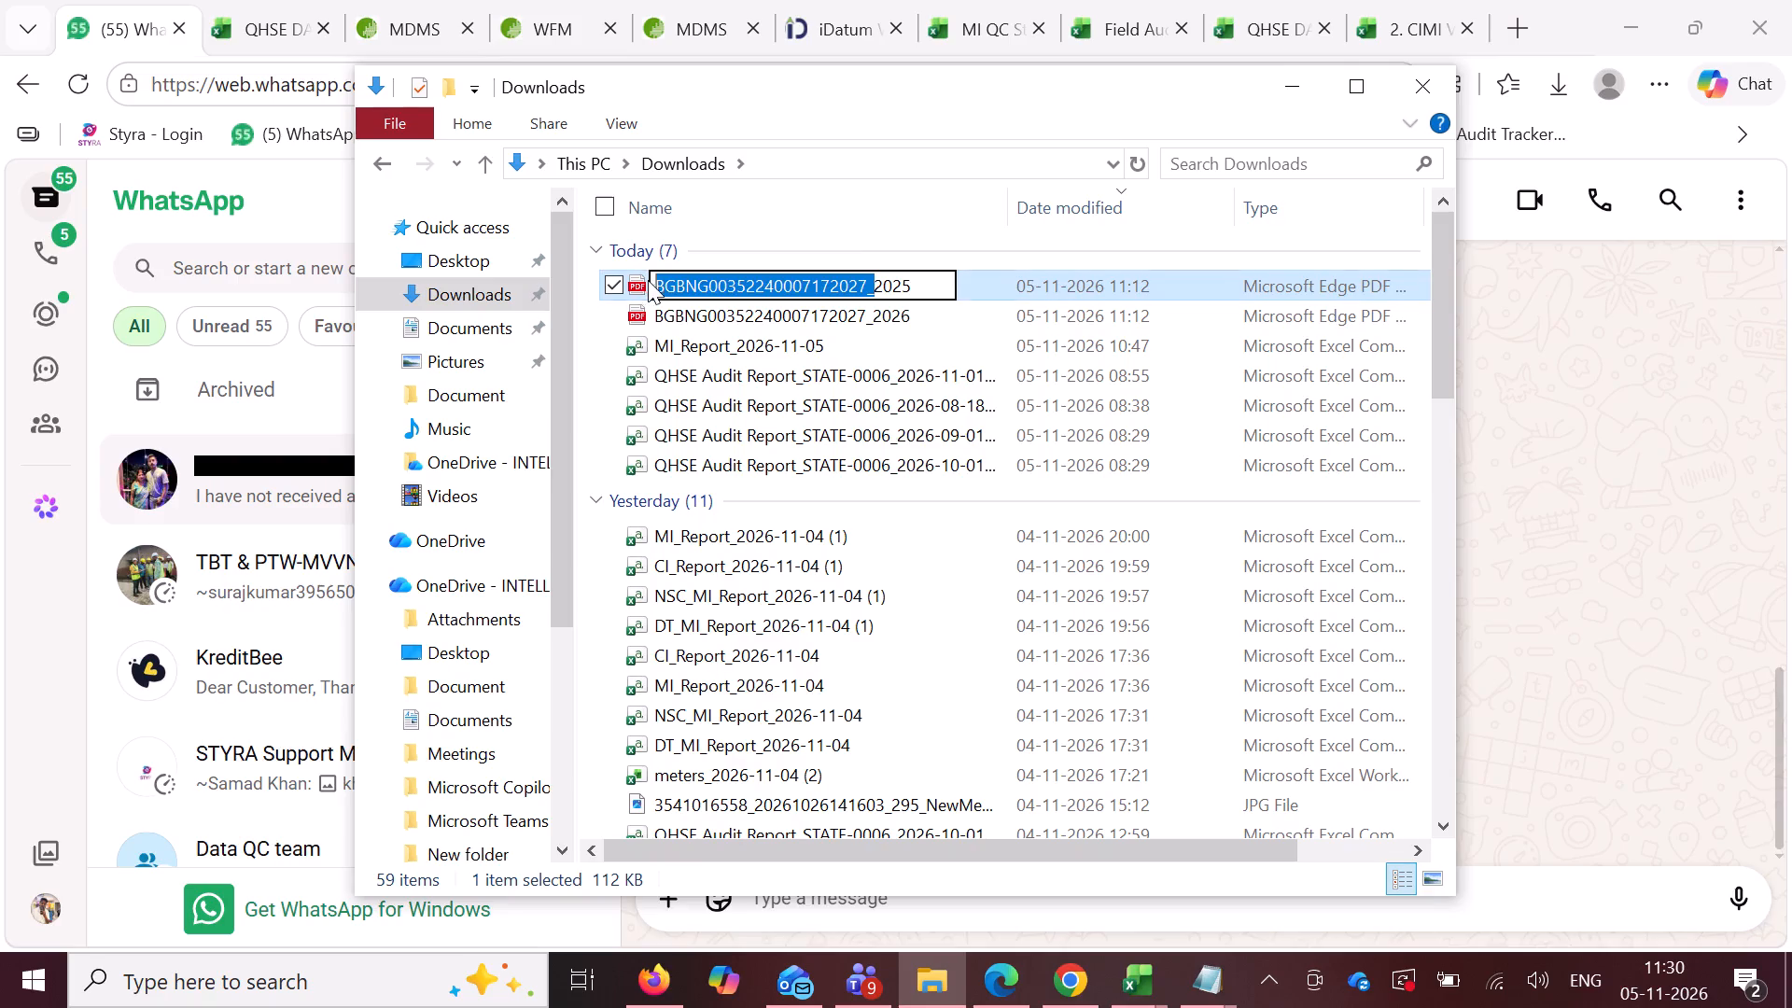
{"action": "key", "text": "BackSpace"}
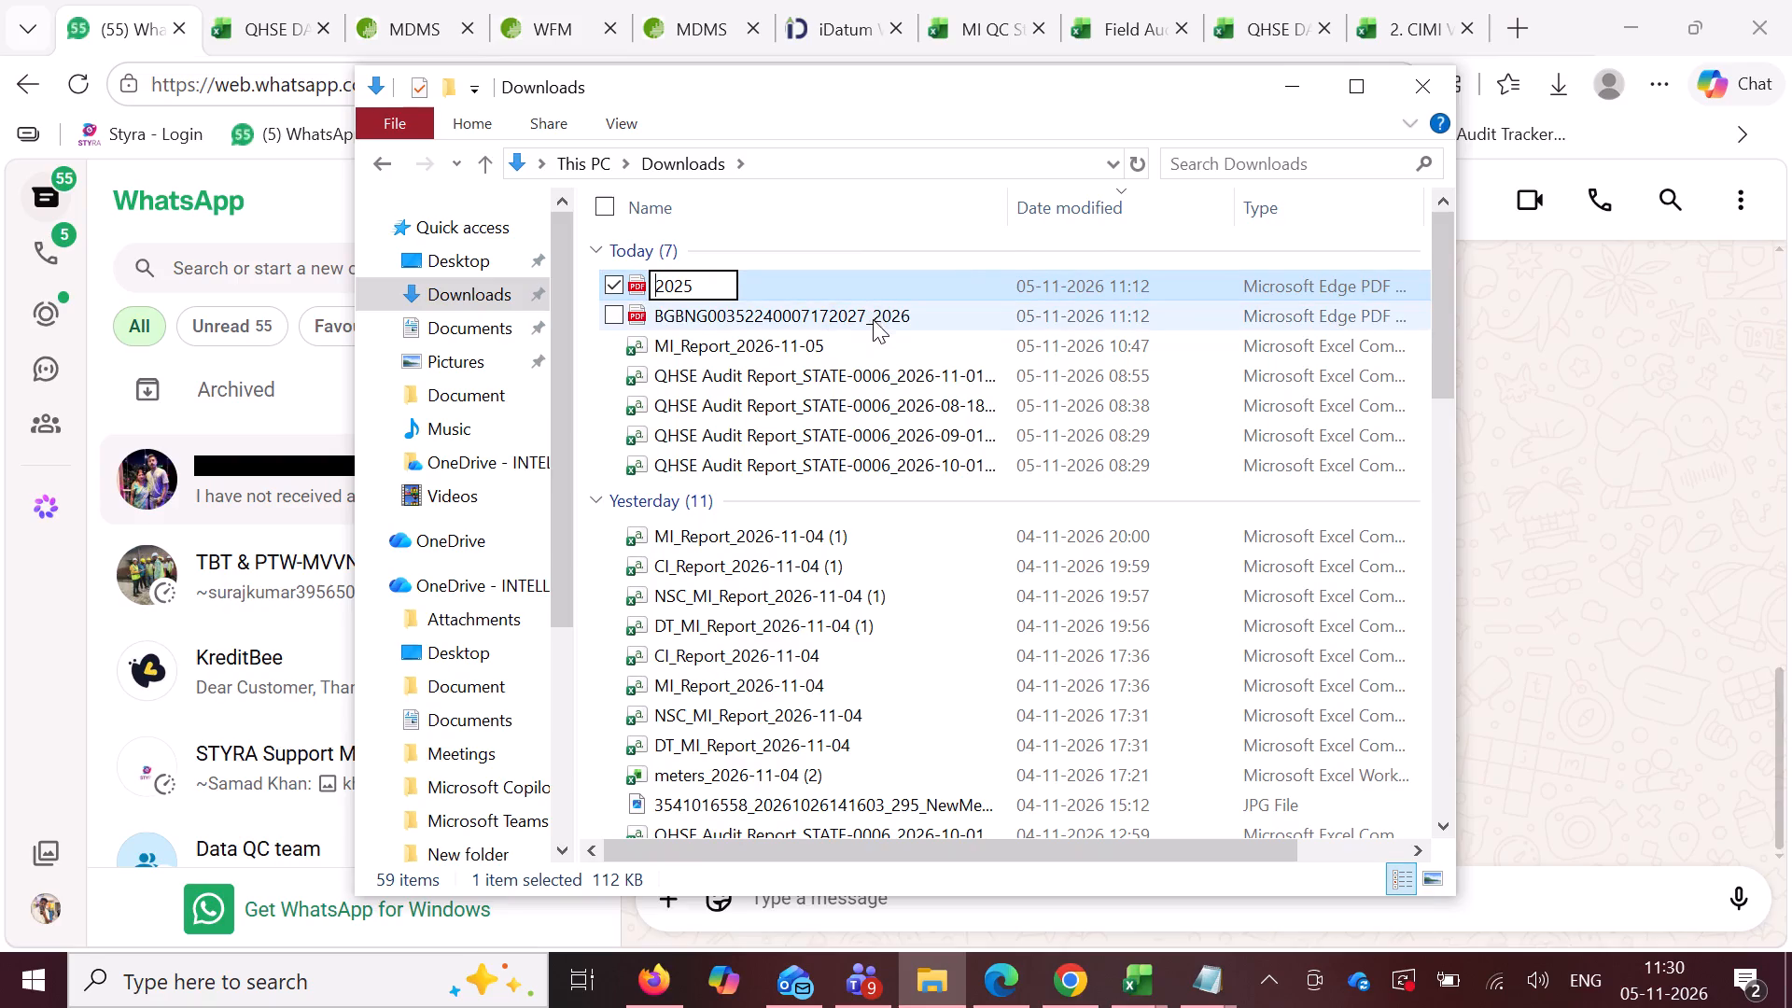
Open the name of the Downloads PDF ending in _2026 for editing and select the ID digits before the year.
{"action": "left_click", "coordinate": [873, 320]}
{"action": "left_click", "coordinate": [882, 317]}
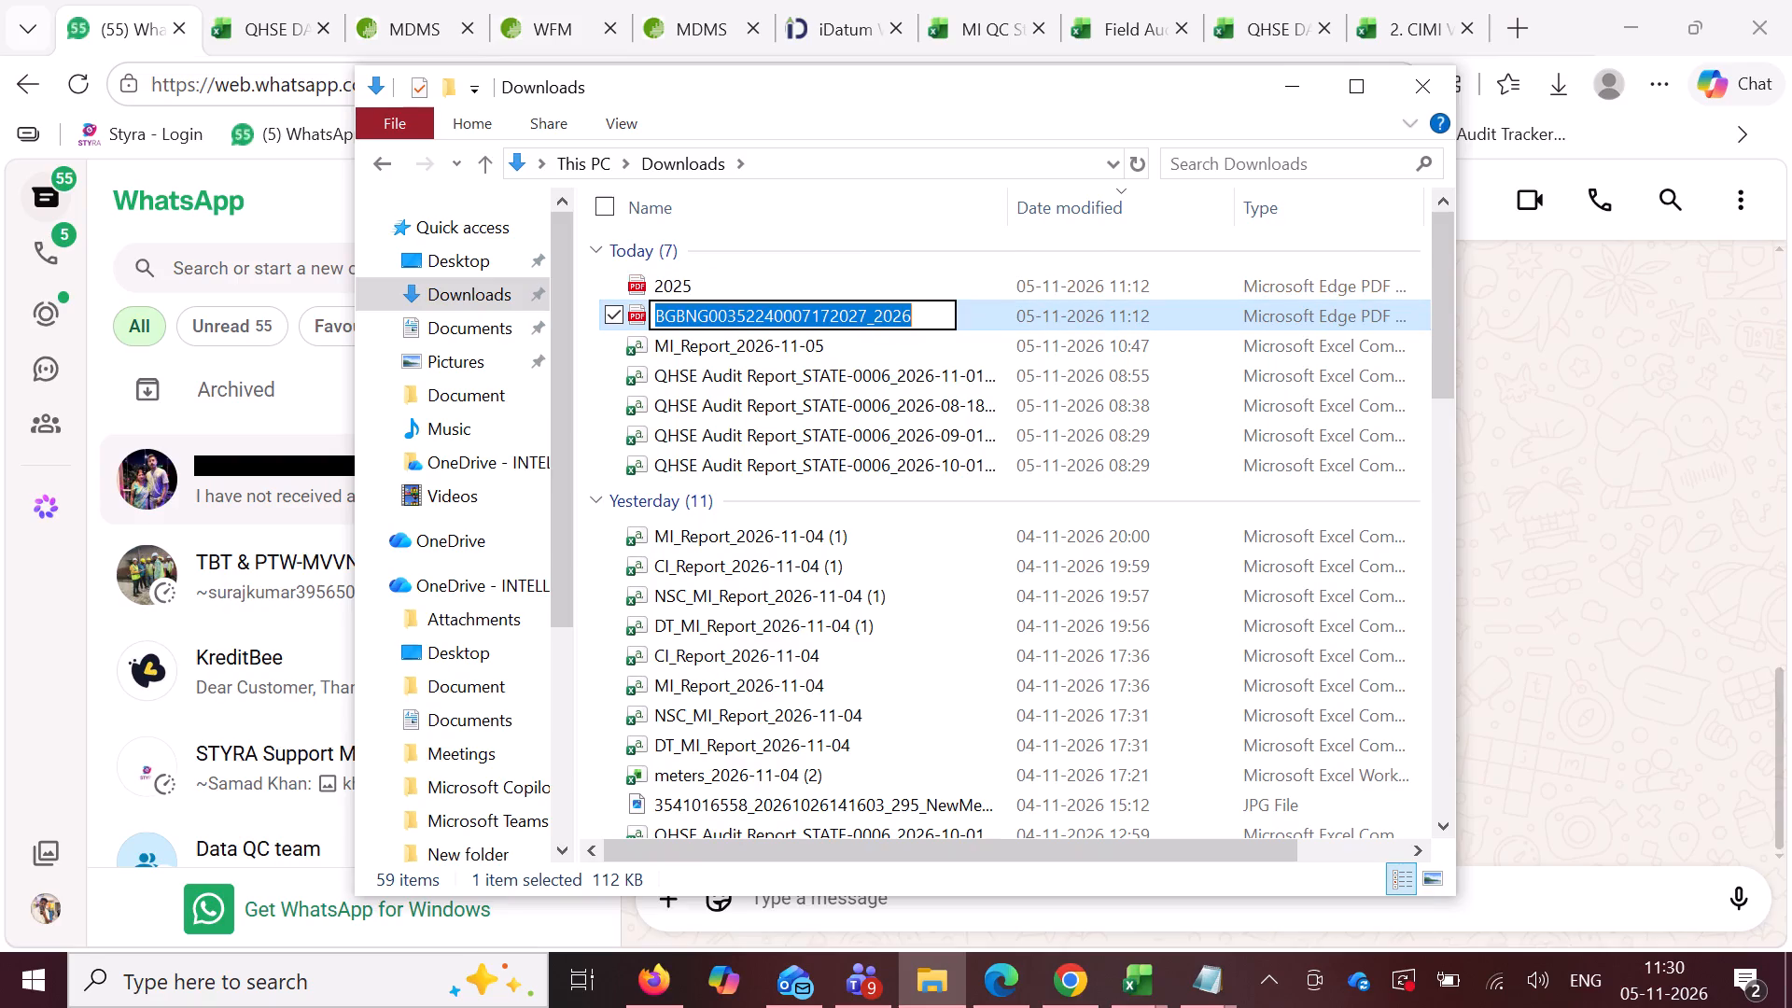
{"action": "left_click_drag", "start_coordinate": [875, 316], "coordinate": [704, 314]}
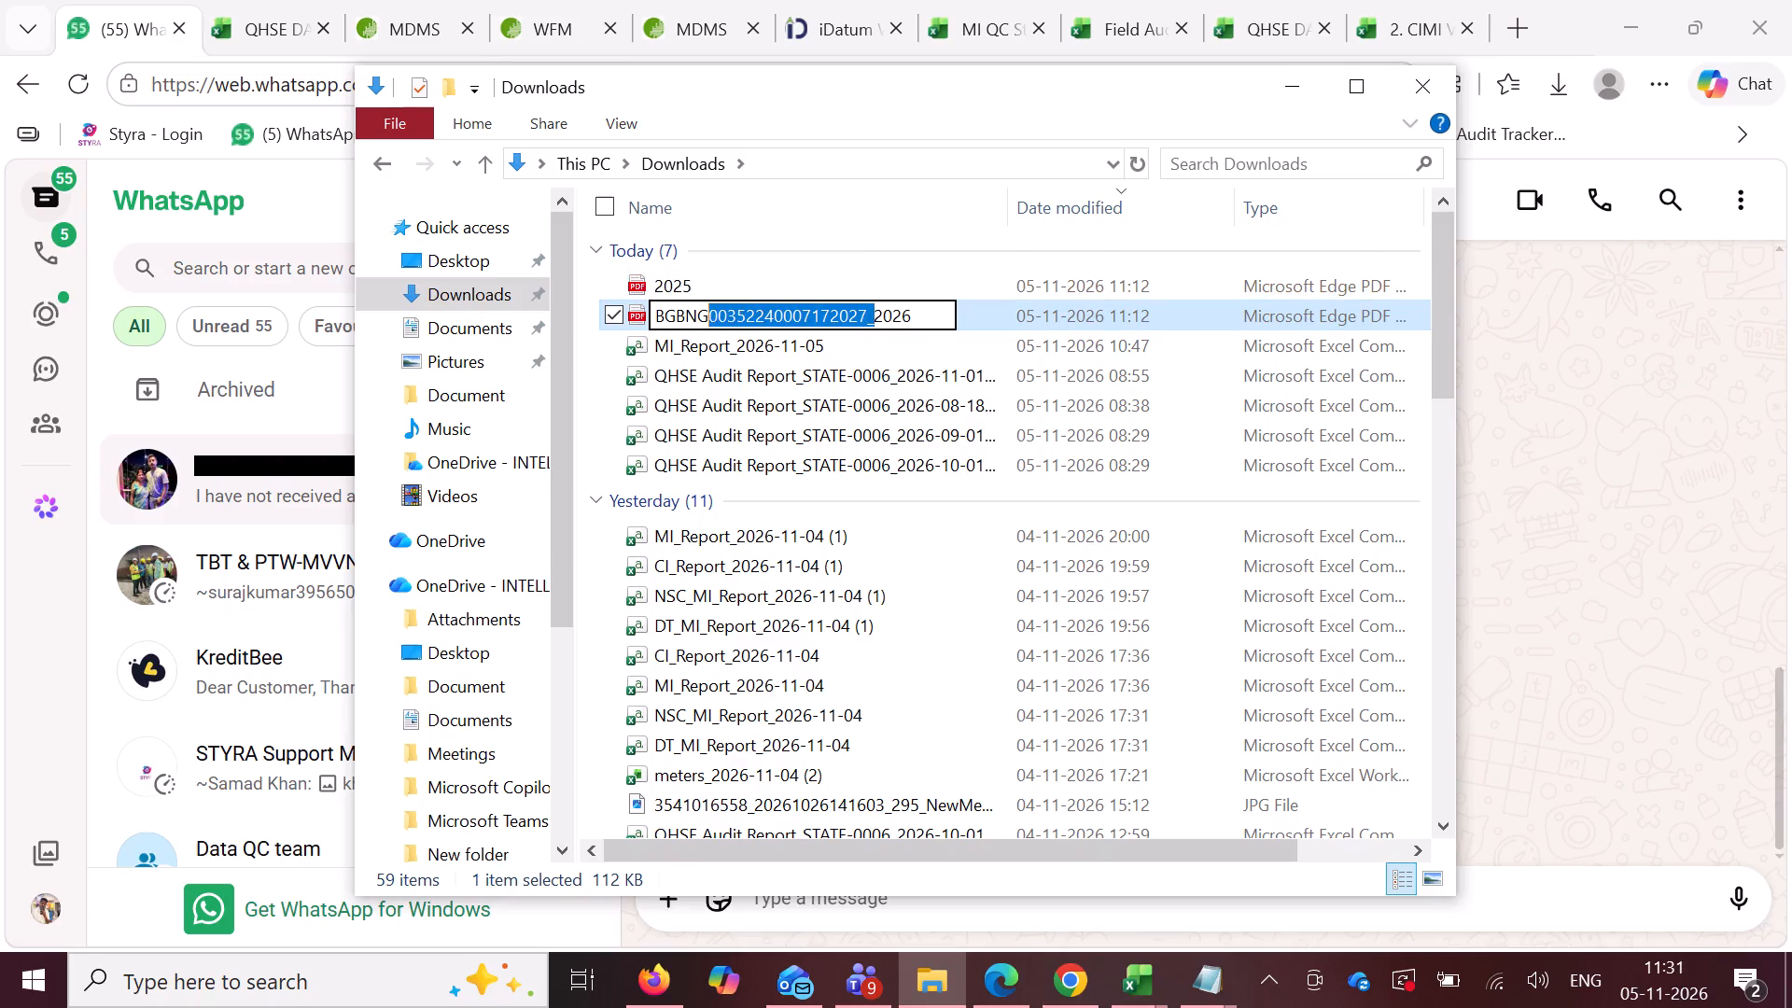
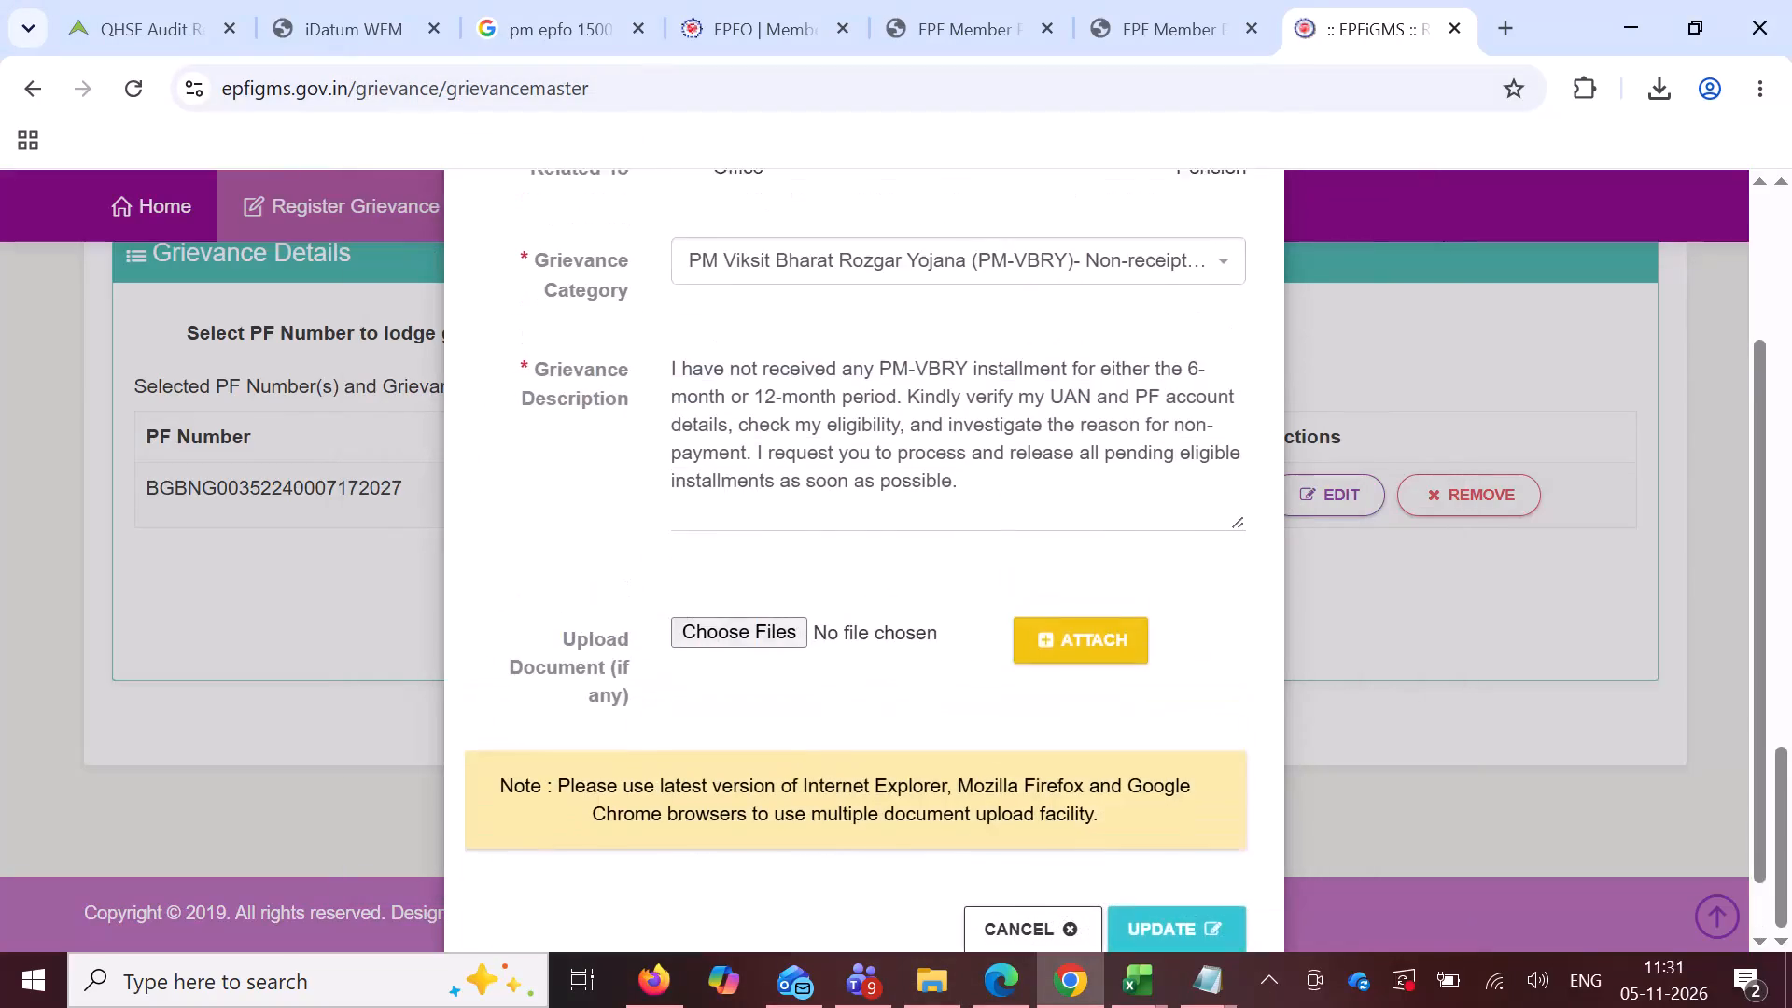
Update the grievance entry for non-receipt of PM-VBRY benefits with its current category and description, without choosing a document.
{"action": "scroll", "coordinate": [1064, 796], "scroll_direction": "down", "scroll_amount": 5}
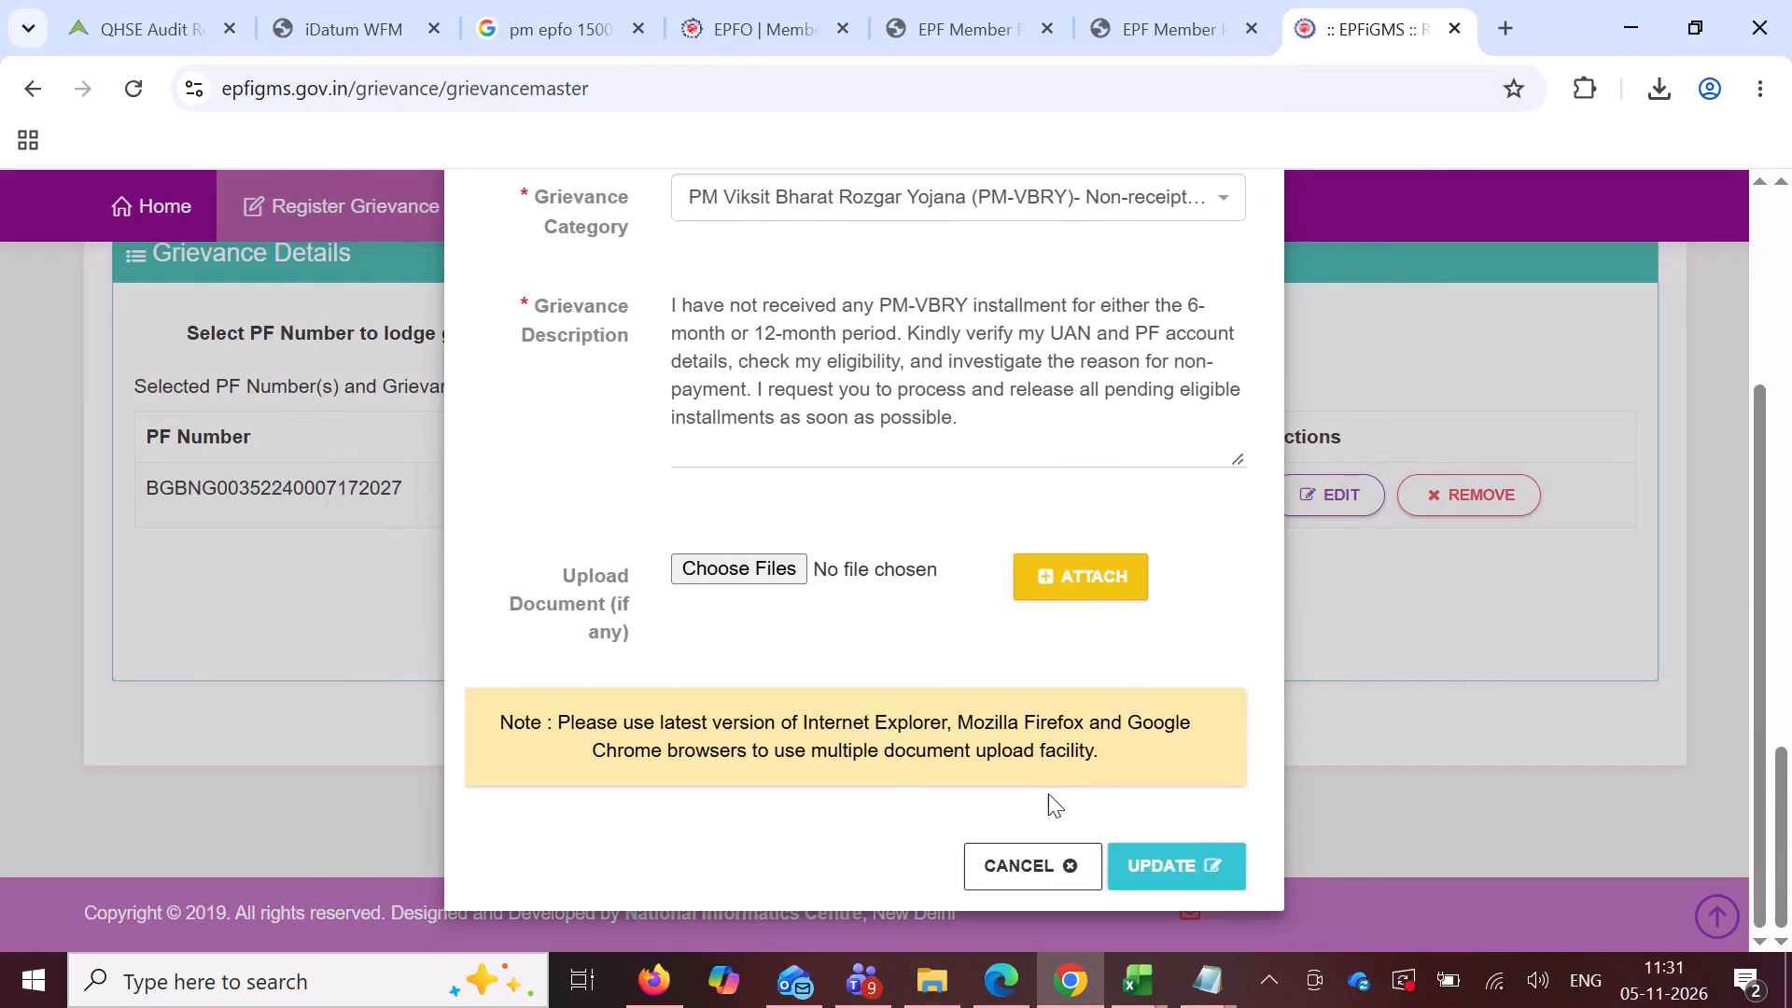
{"action": "left_click", "coordinate": [1187, 856]}
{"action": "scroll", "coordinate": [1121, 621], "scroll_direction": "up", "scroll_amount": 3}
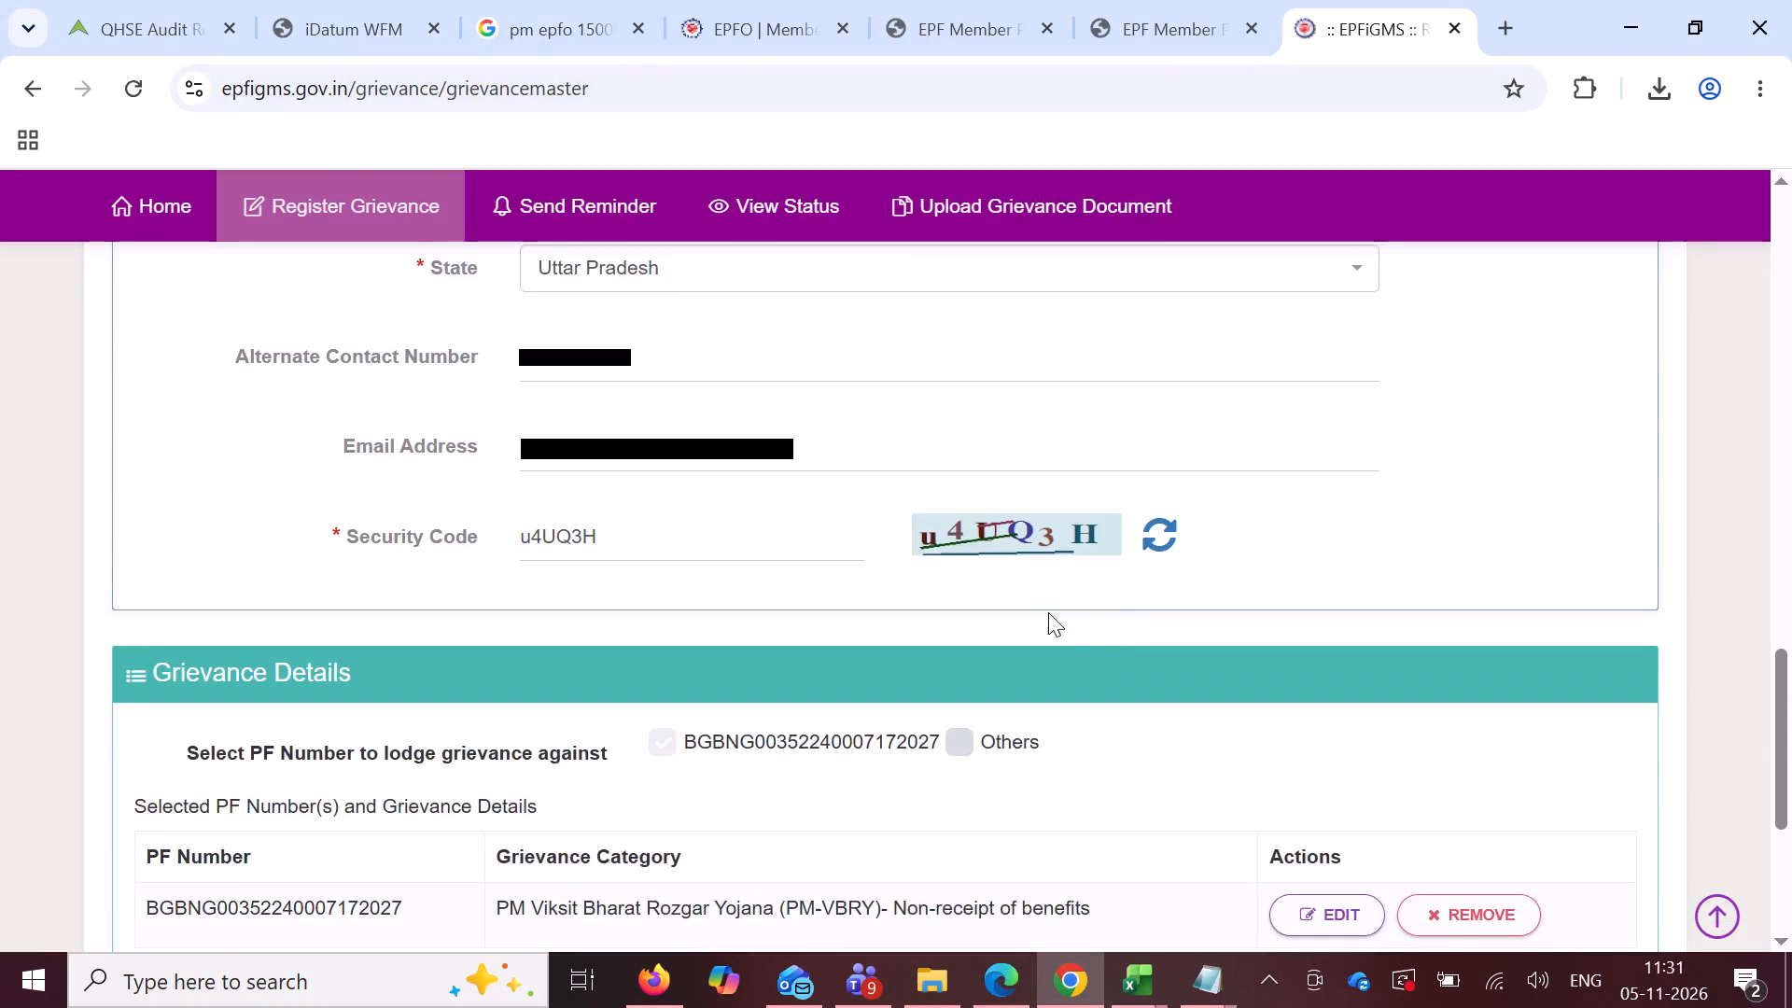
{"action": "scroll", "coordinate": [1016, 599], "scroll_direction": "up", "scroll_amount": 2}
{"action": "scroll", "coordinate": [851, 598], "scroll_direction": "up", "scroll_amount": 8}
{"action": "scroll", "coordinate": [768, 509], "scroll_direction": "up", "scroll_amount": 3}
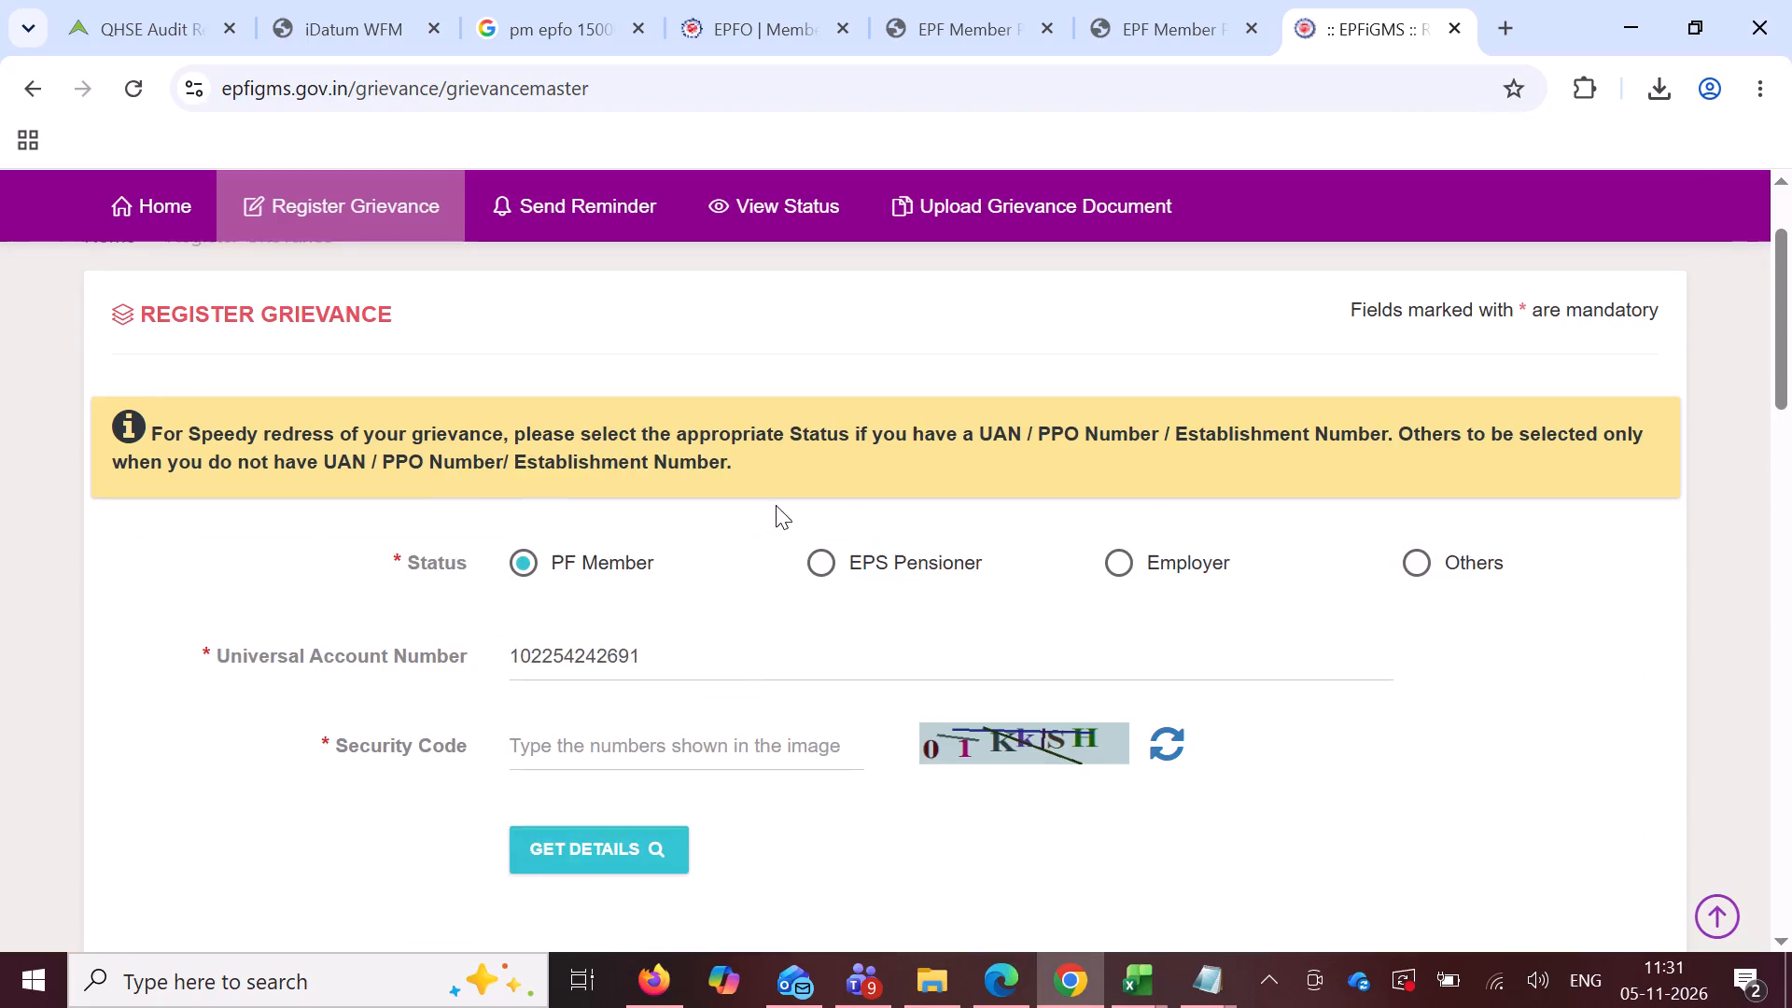
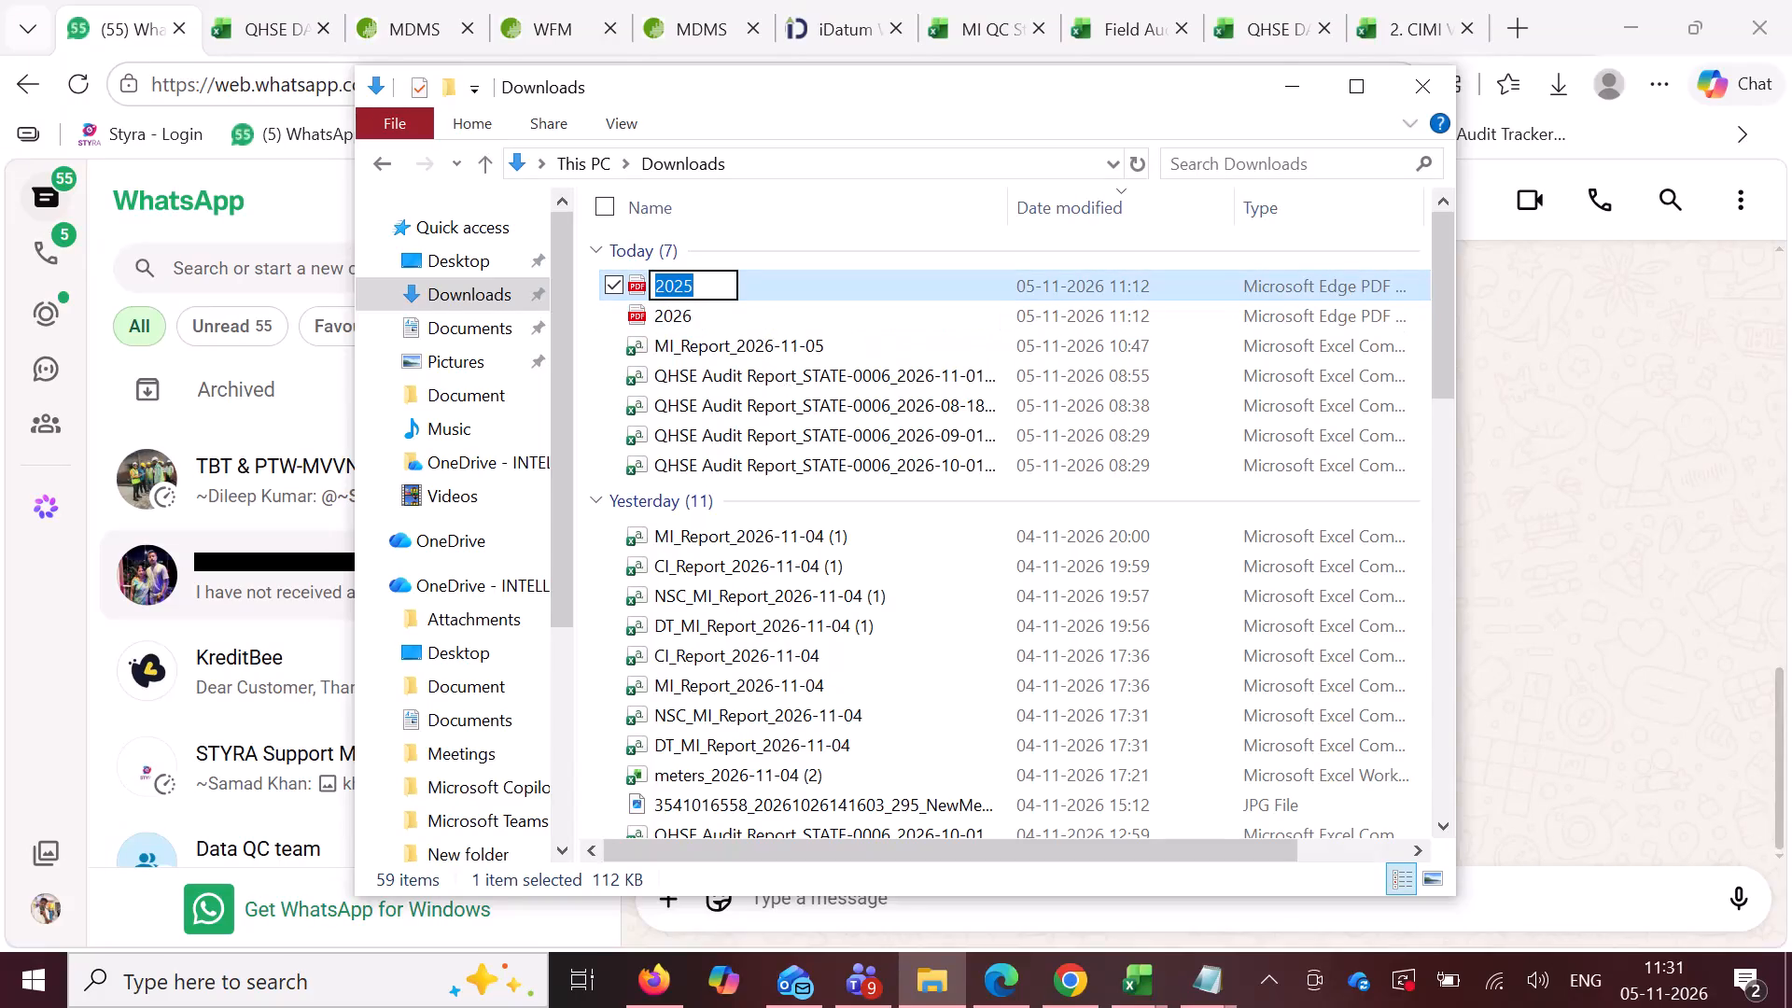
Rename the 2025 PDF in Downloads by putting the copied ID number and a hyphen before the year.
{"action": "left_click", "coordinate": [658, 288]}
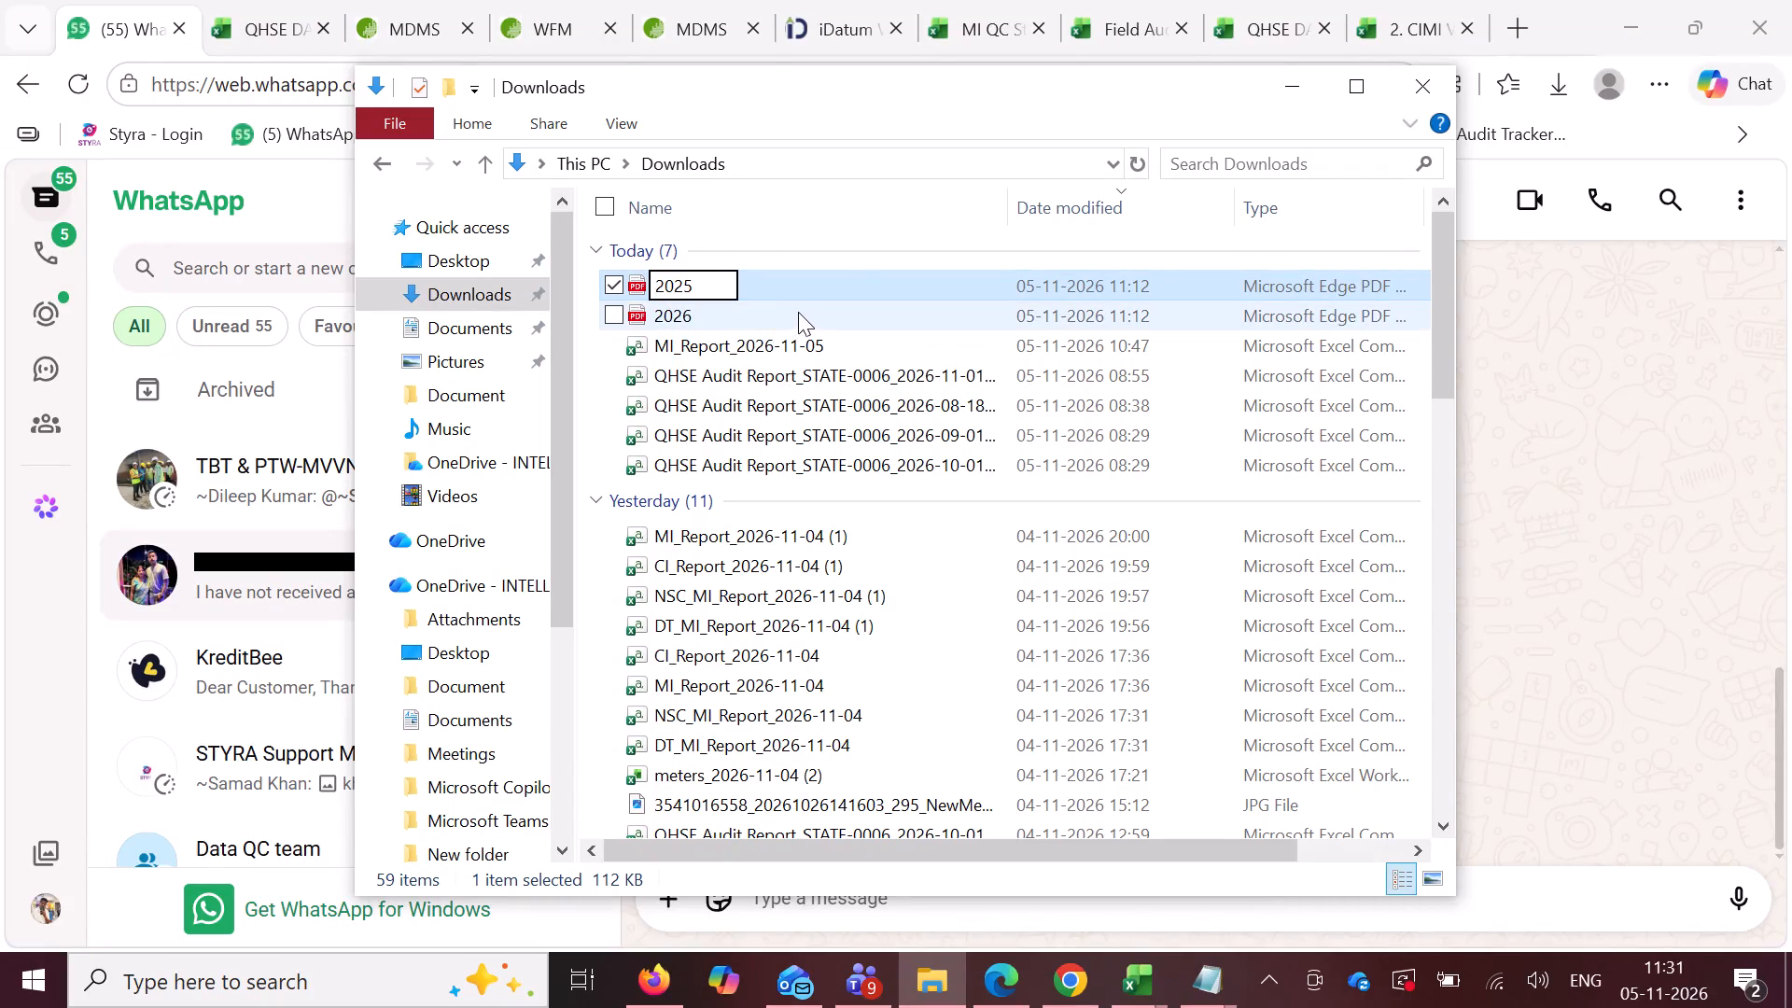
{"action": "key", "text": "ctrl+v"}
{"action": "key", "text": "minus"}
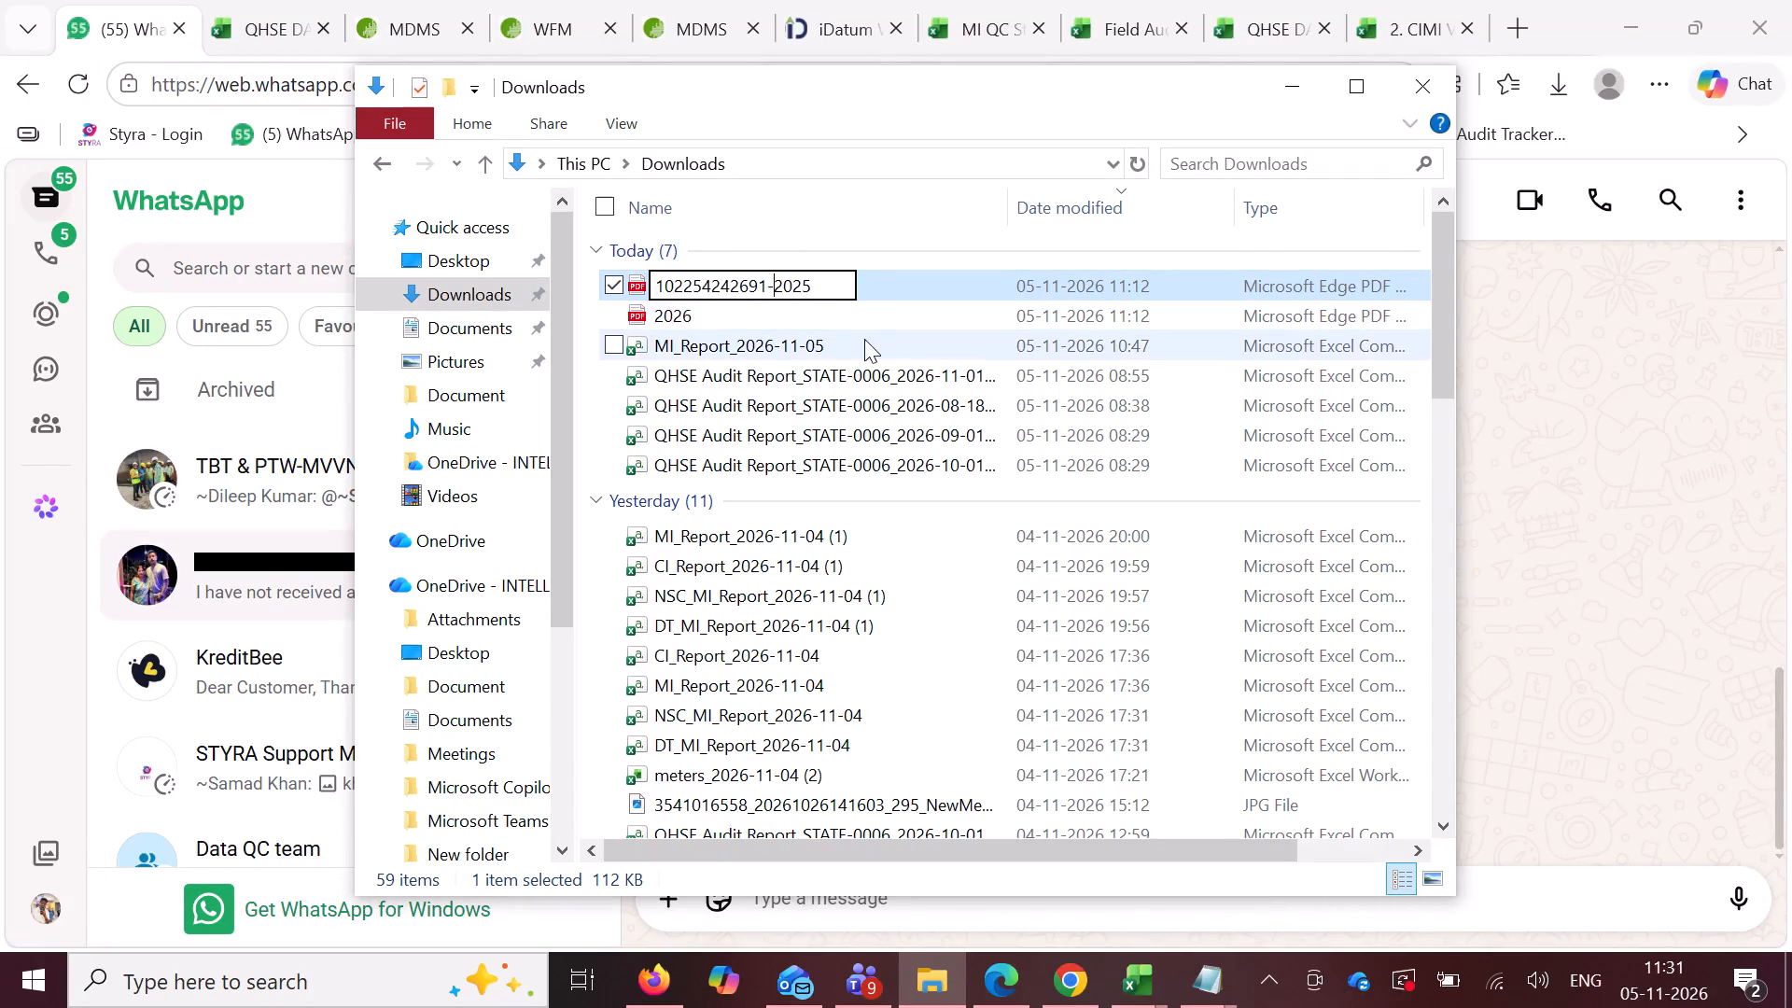
{"action": "left_click", "coordinate": [873, 337]}
Insert the copied ID number before the year in the name of the 2026 PDF in Downloads.
{"action": "left_click", "coordinate": [692, 313]}
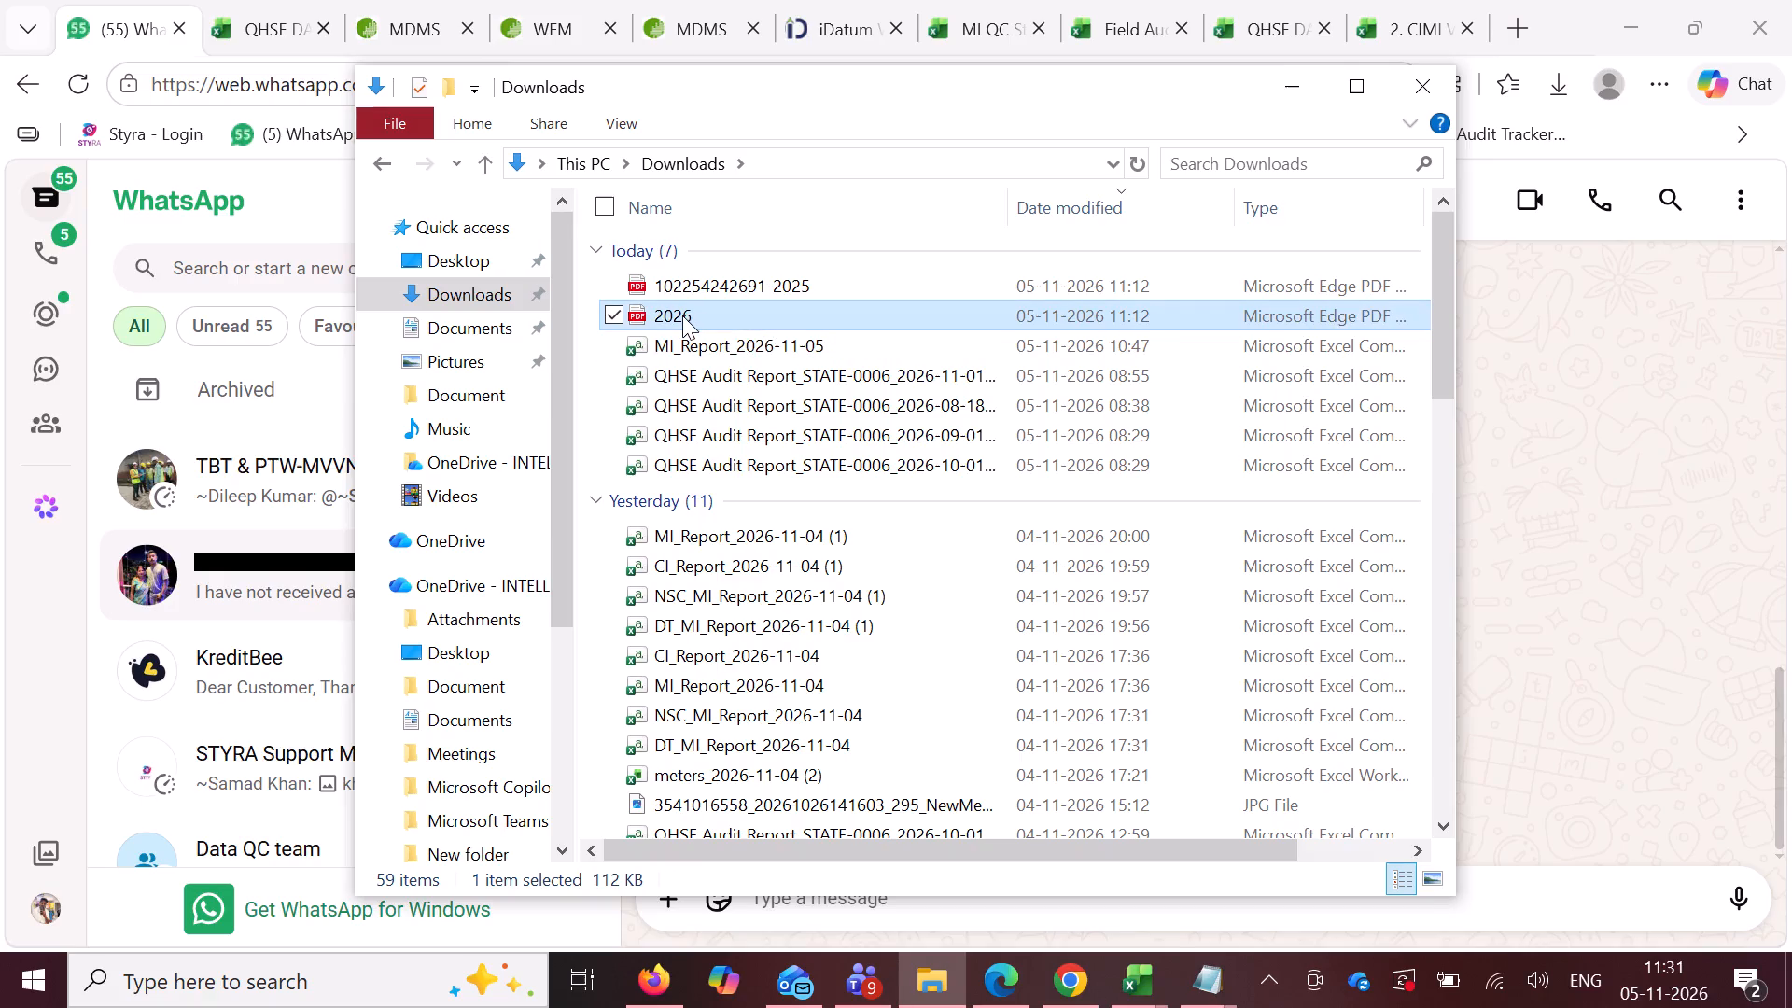
{"action": "left_click", "coordinate": [682, 315]}
{"action": "left_click", "coordinate": [659, 315]}
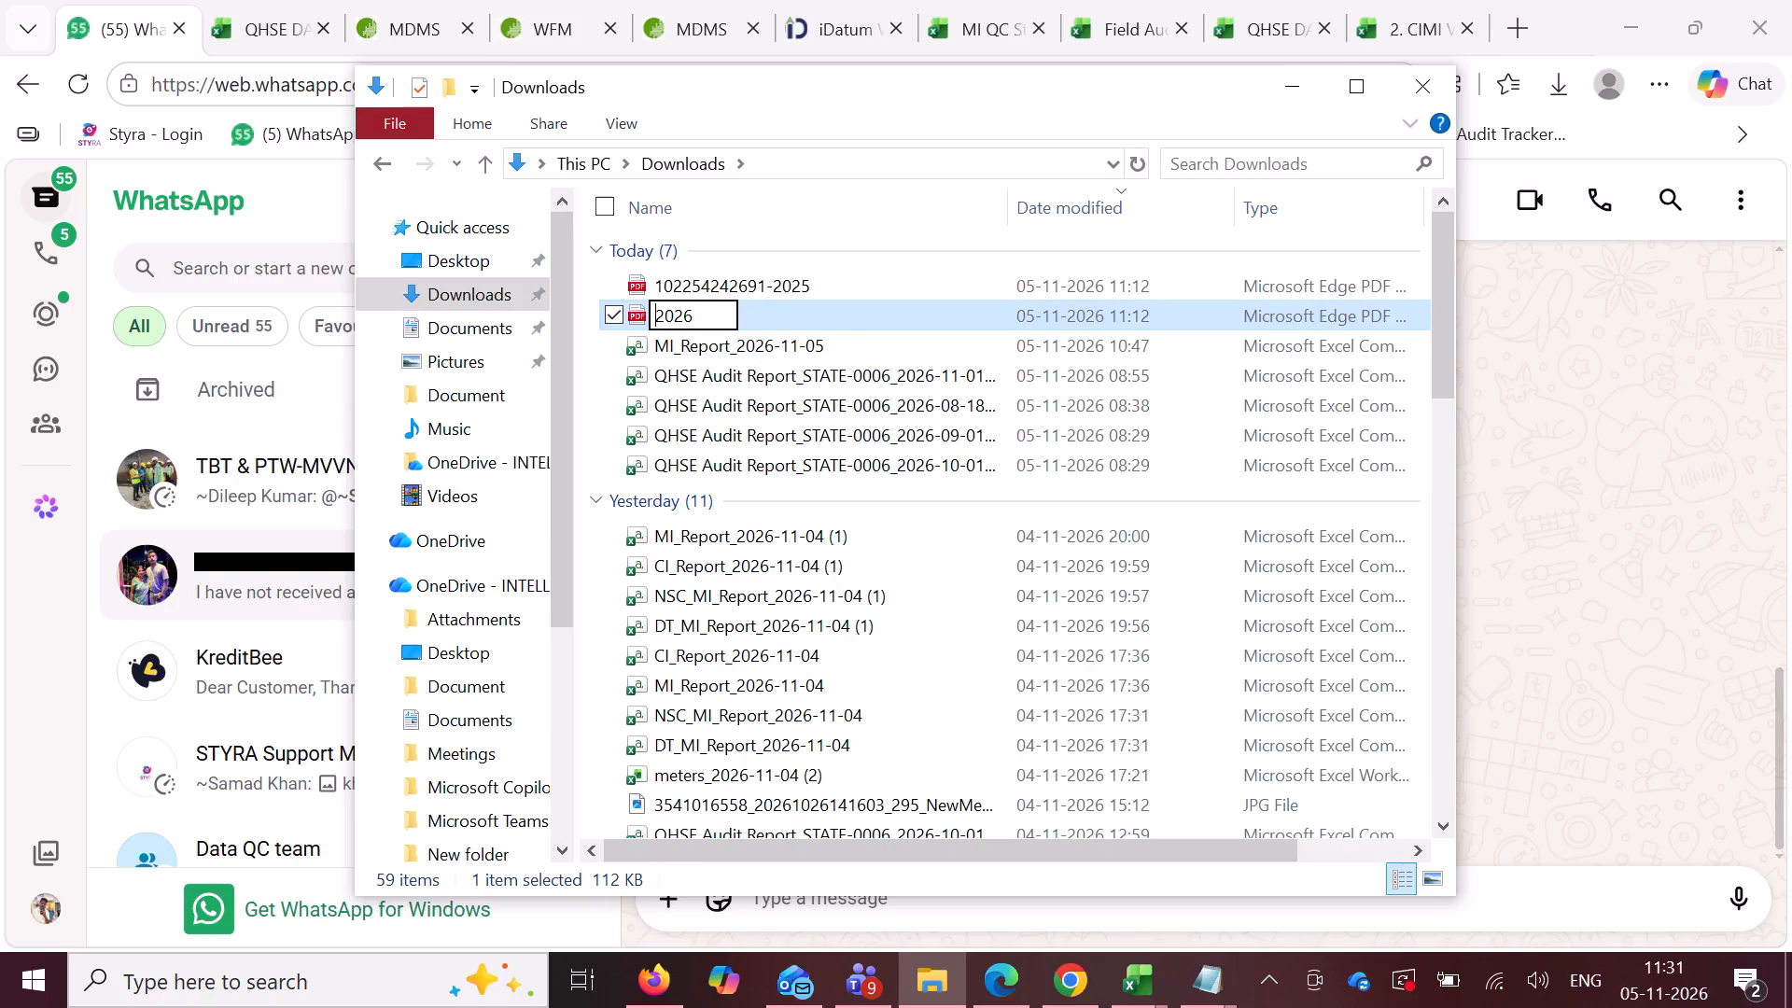
{"action": "key", "text": "ctrl+v"}
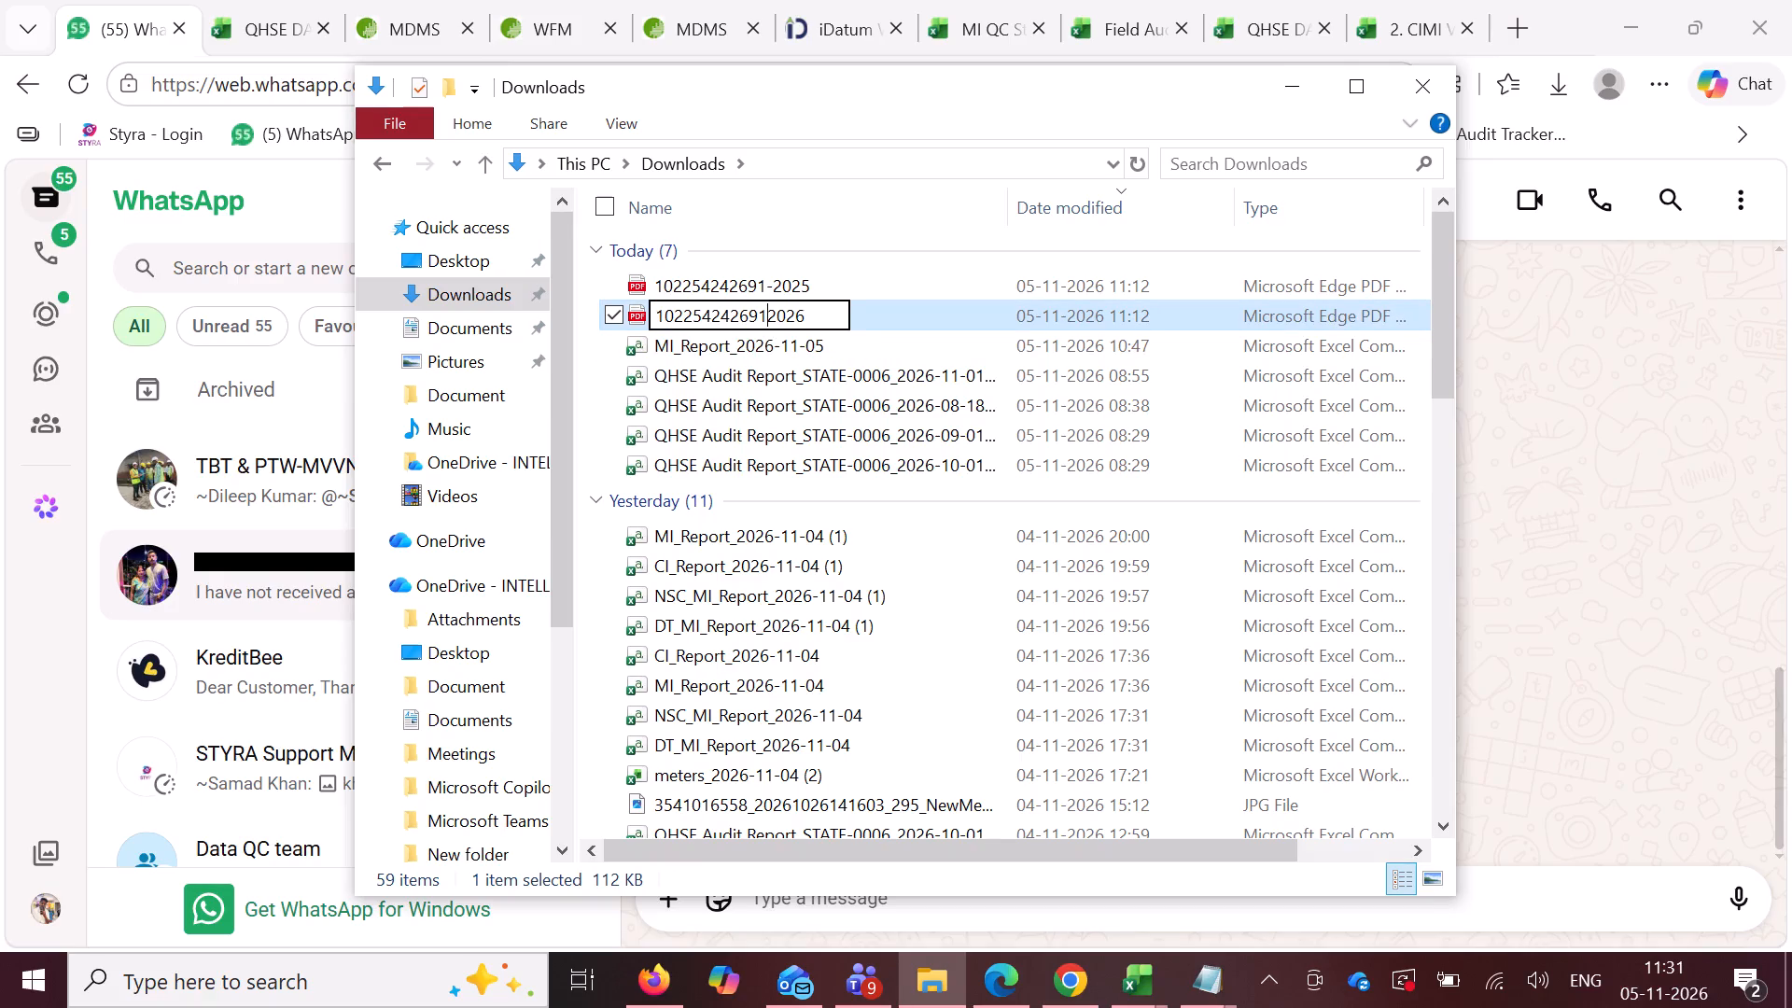
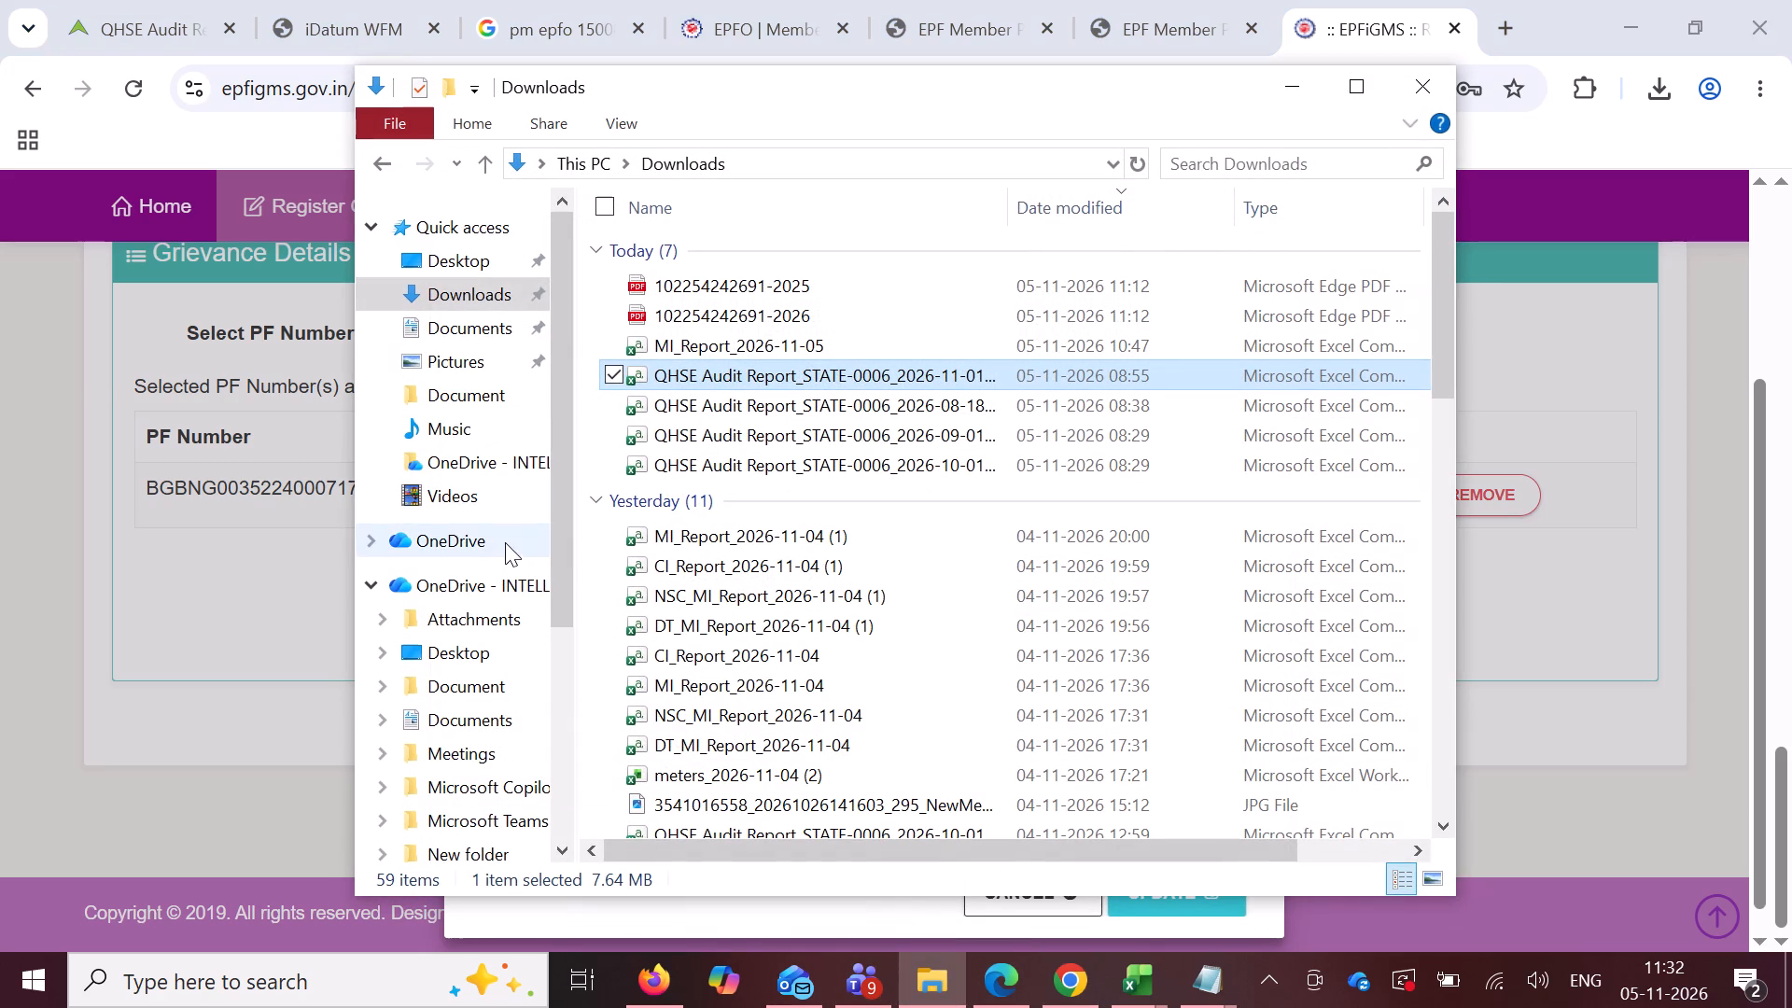
Look through the Document folder in the company OneDrive for supporting files for the grievance.
{"action": "left_click", "coordinate": [492, 595]}
{"action": "left_click", "coordinate": [485, 698]}
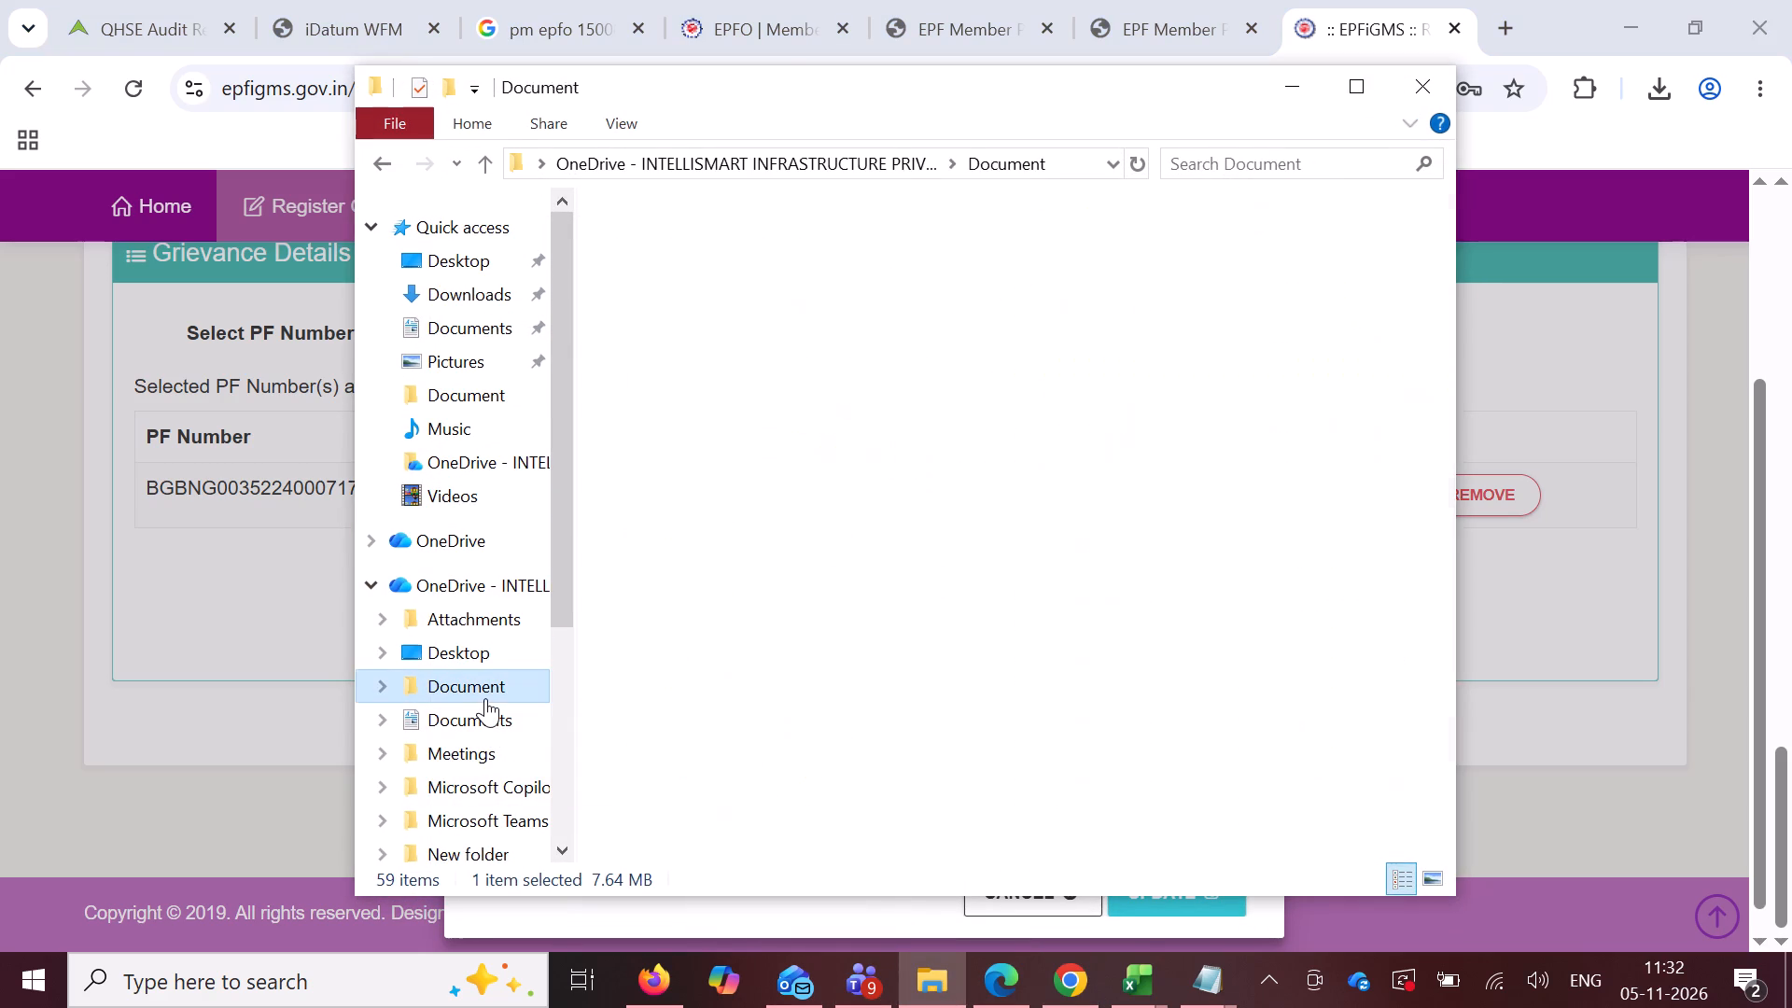
{"action": "scroll", "coordinate": [767, 437], "scroll_direction": "down", "scroll_amount": 5}
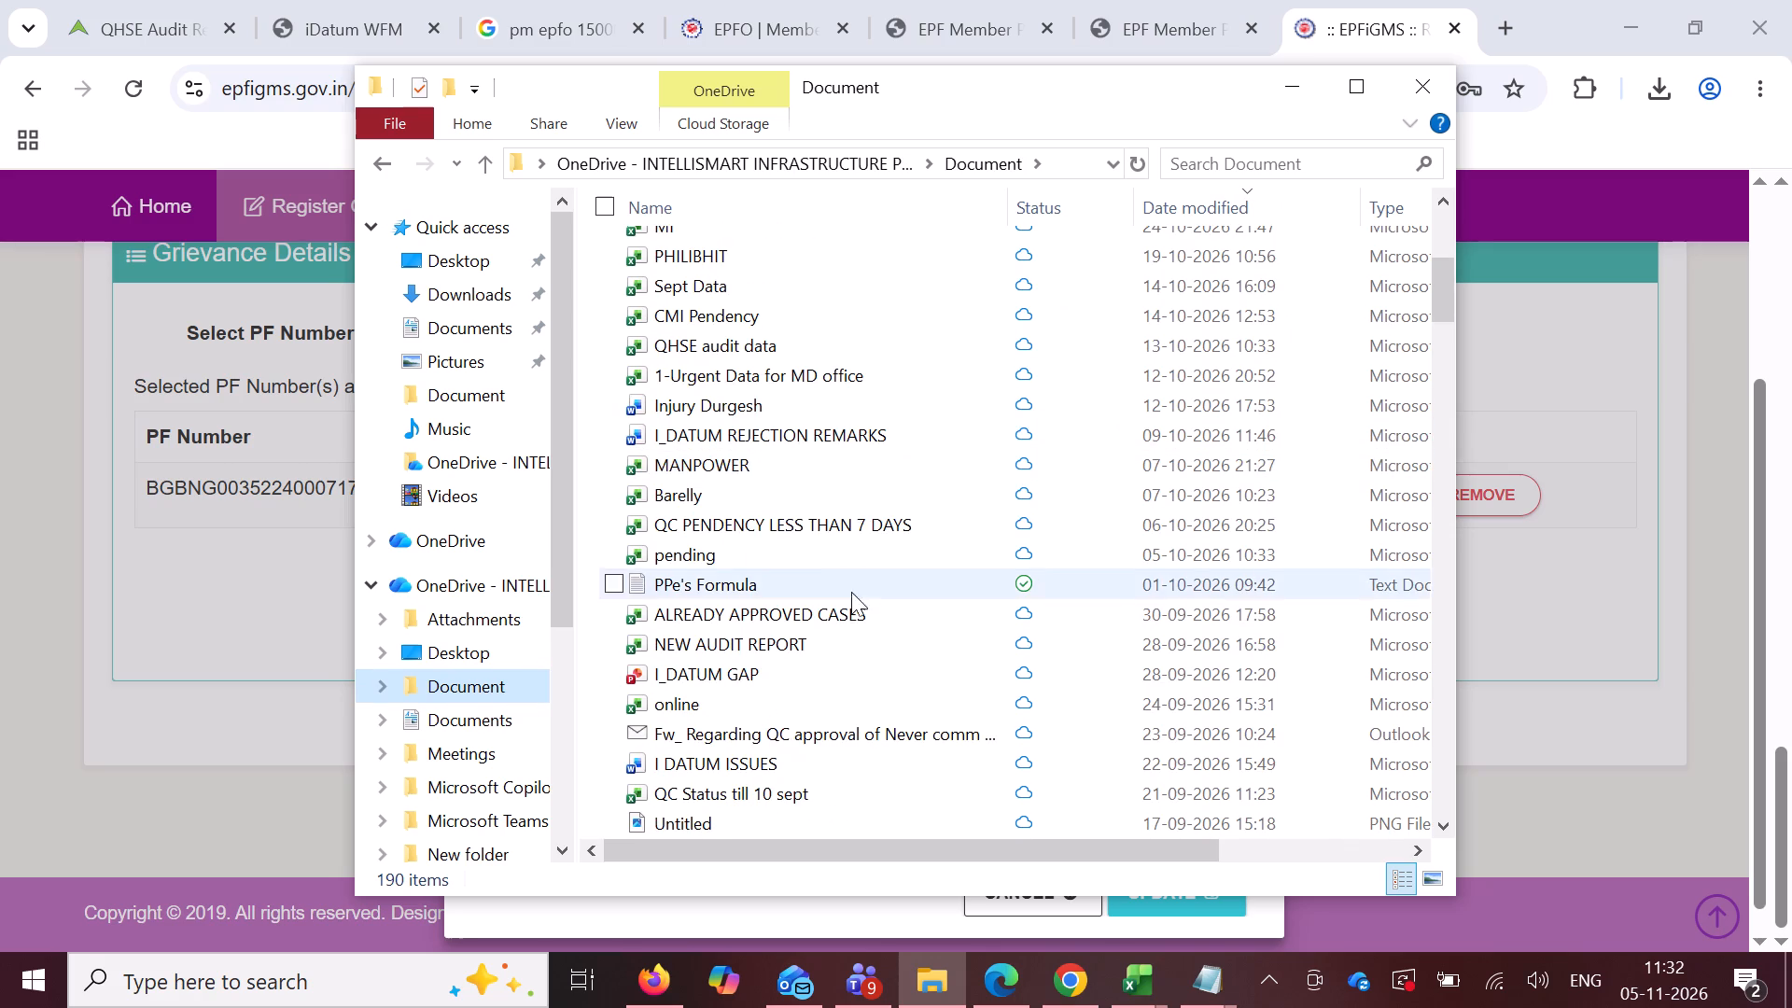
{"action": "scroll", "coordinate": [853, 605], "scroll_direction": "down", "scroll_amount": 14}
{"action": "scroll", "coordinate": [851, 603], "scroll_direction": "down", "scroll_amount": 17}
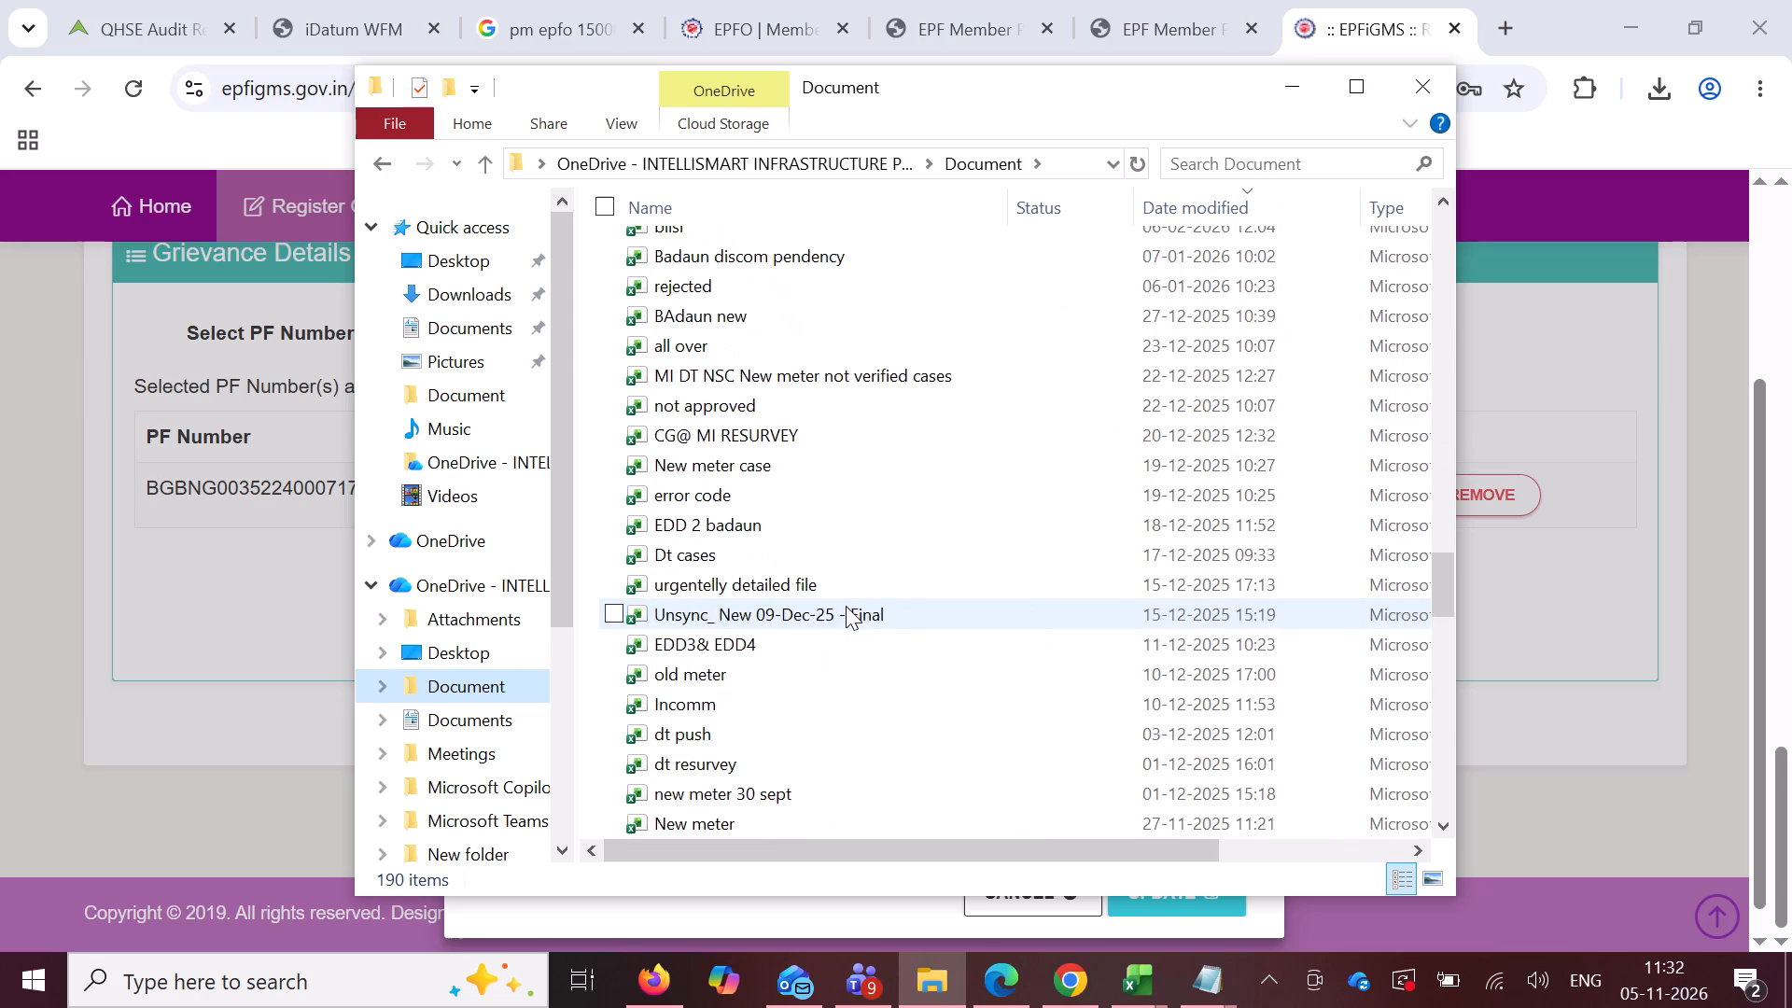
{"action": "scroll", "coordinate": [845, 606], "scroll_direction": "down", "scroll_amount": 12}
{"action": "scroll", "coordinate": [860, 635], "scroll_direction": "up", "scroll_amount": 5}
{"action": "scroll", "coordinate": [860, 635], "scroll_direction": "down", "scroll_amount": 15}
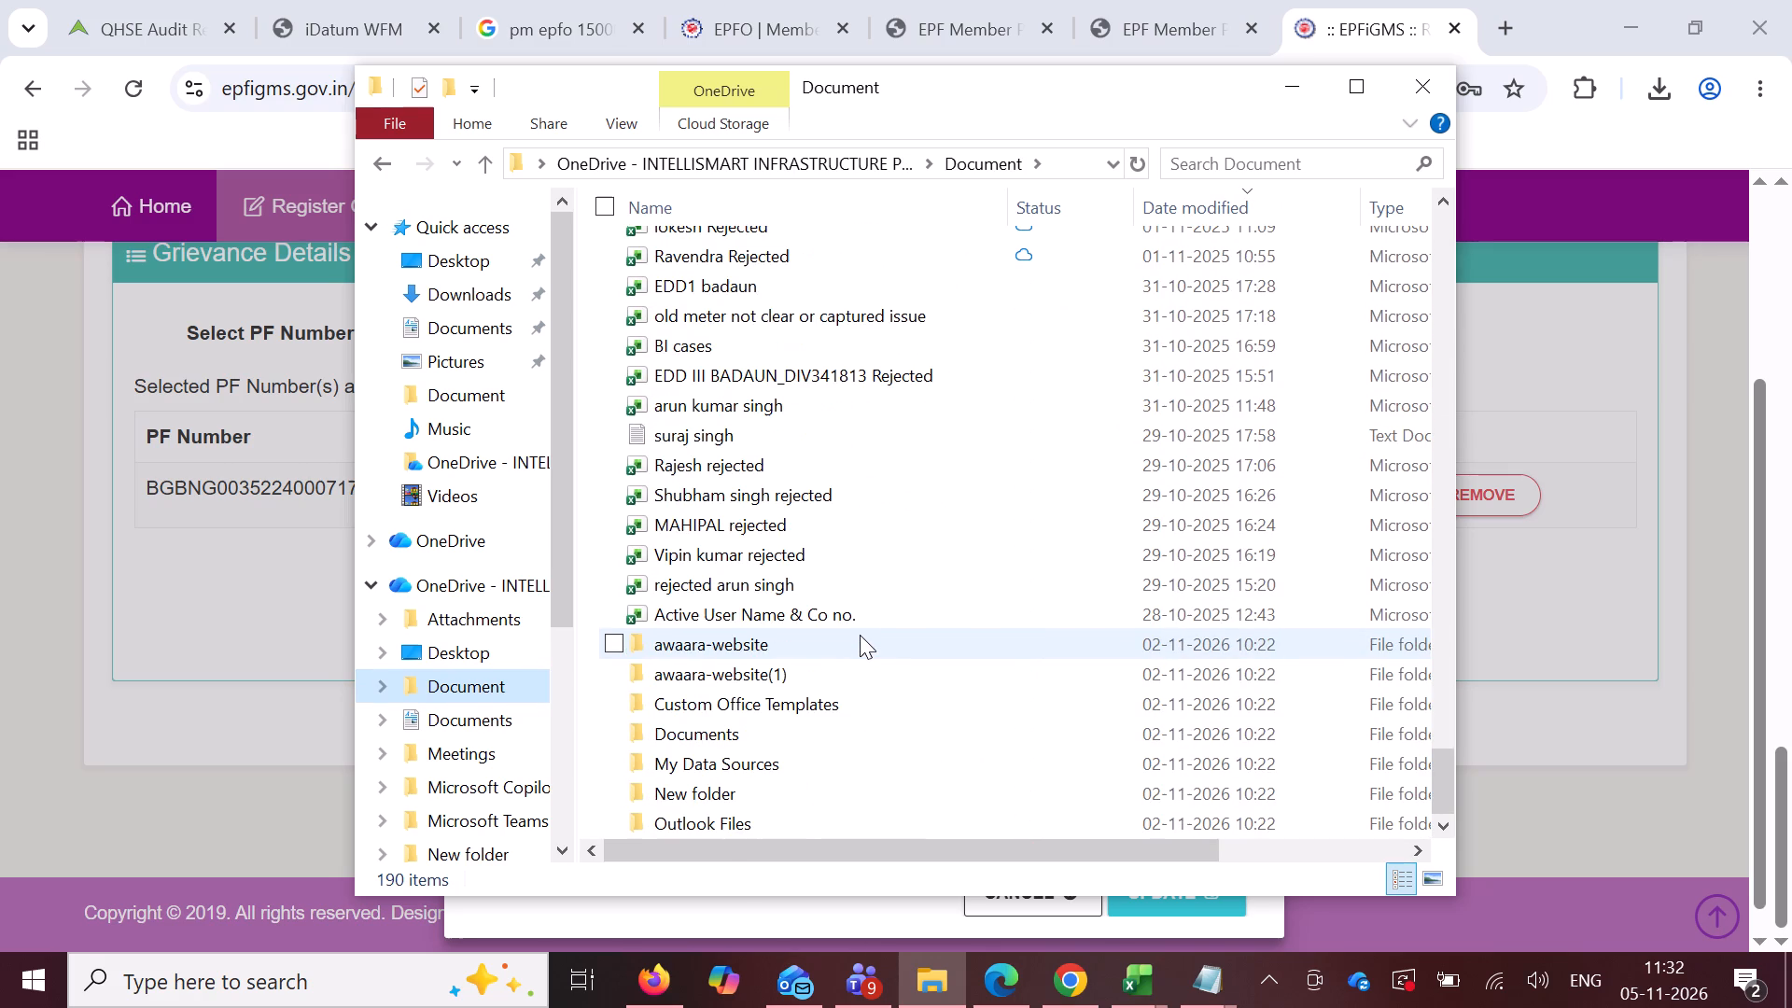
{"action": "scroll", "coordinate": [860, 635], "scroll_direction": "down", "scroll_amount": 8}
Look through the top-level folder of the company OneDrive for EPF-related supporting documents.
{"action": "left_click", "coordinate": [513, 576]}
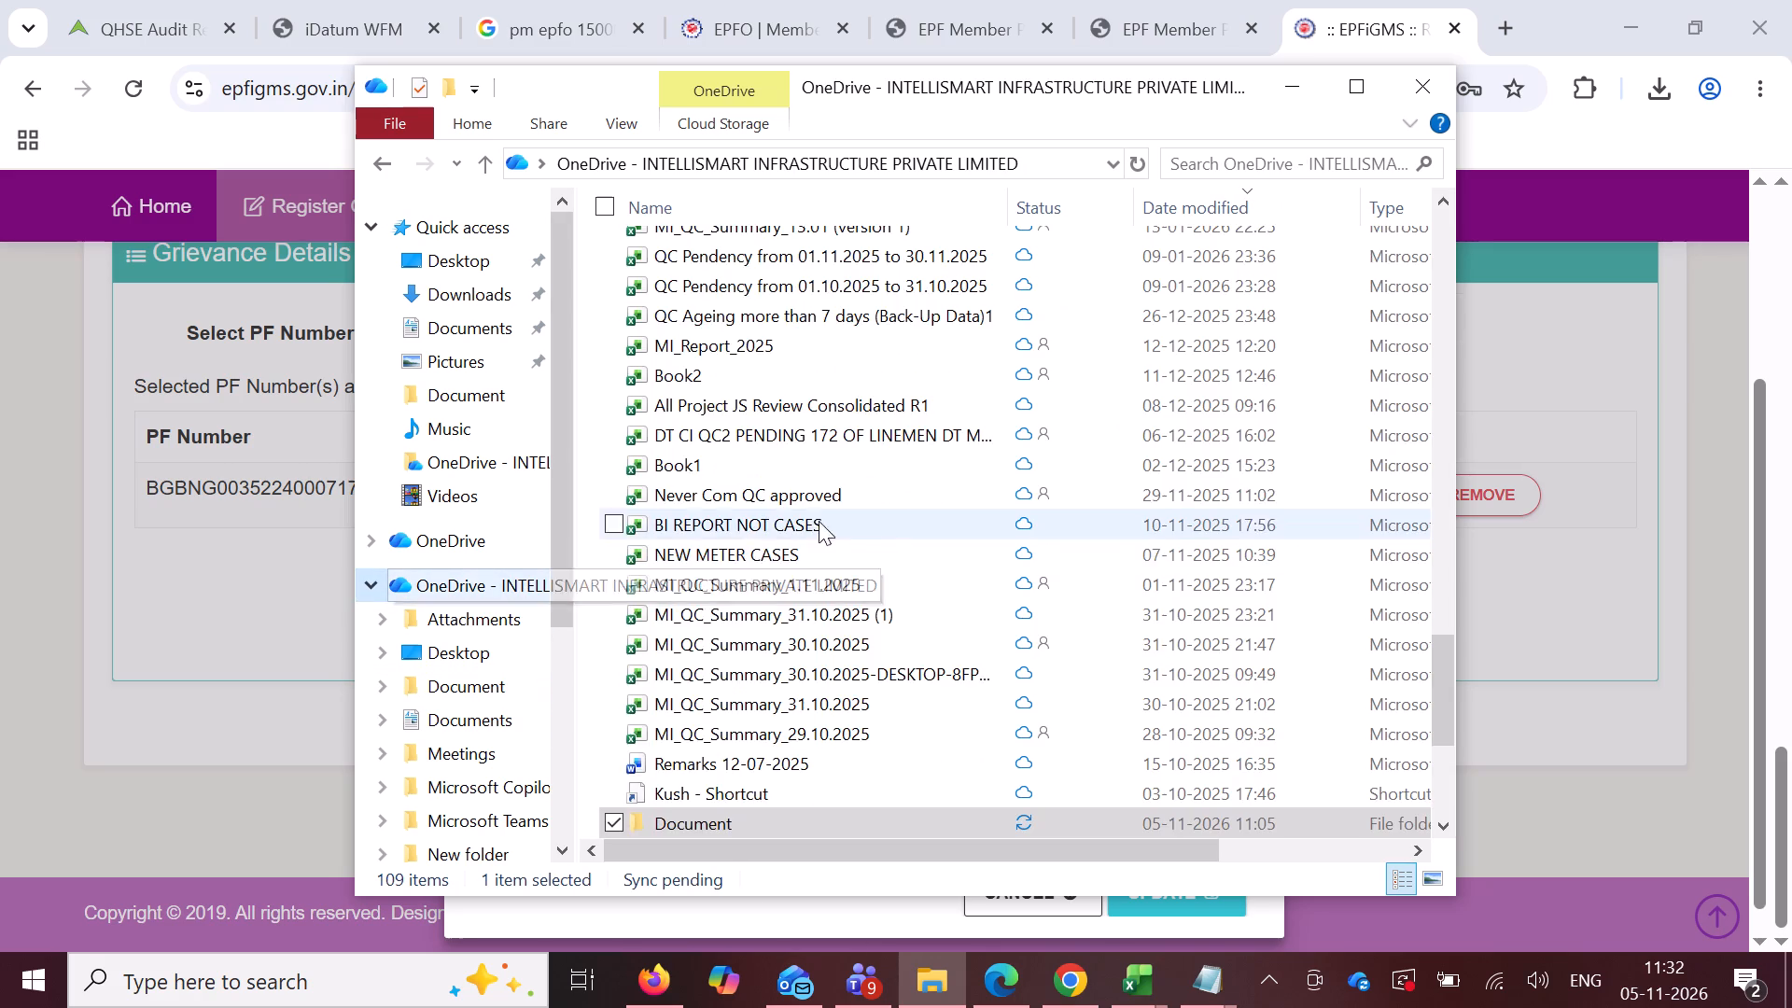
{"action": "scroll", "coordinate": [854, 499], "scroll_direction": "down", "scroll_amount": 14}
{"action": "scroll", "coordinate": [842, 563], "scroll_direction": "down", "scroll_amount": 9}
{"action": "scroll", "coordinate": [841, 548], "scroll_direction": "up", "scroll_amount": 10}
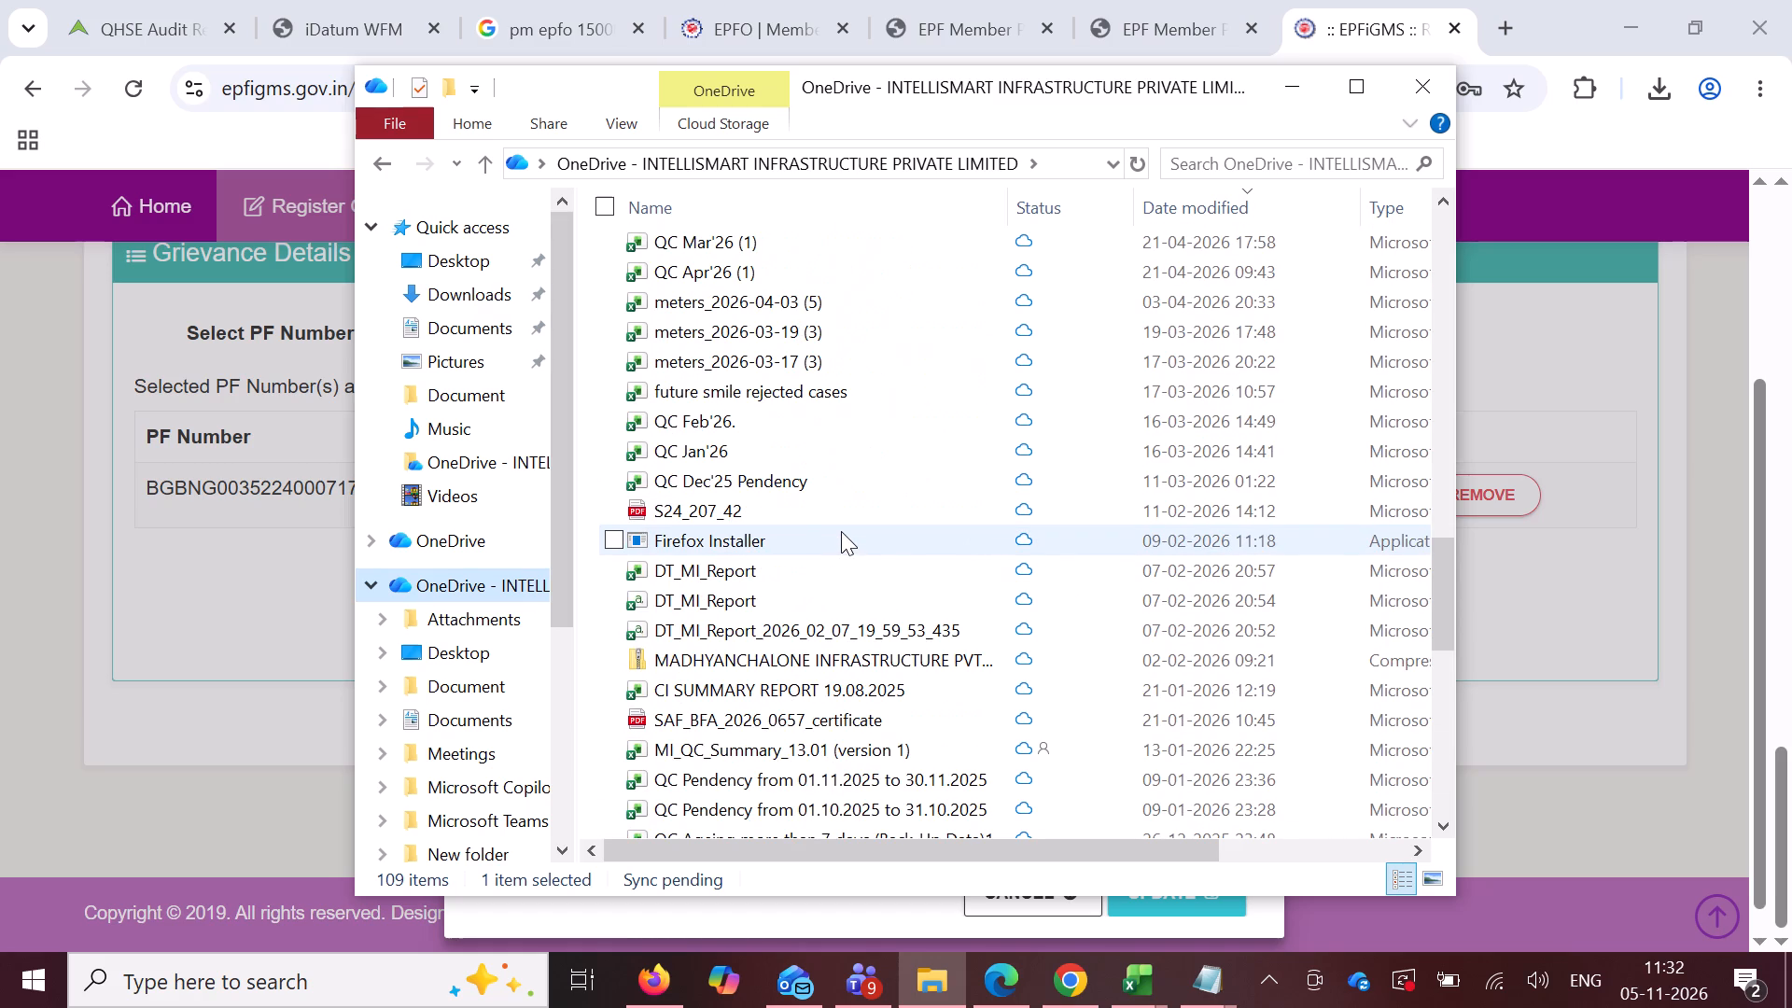
{"action": "scroll", "coordinate": [850, 533], "scroll_direction": "up", "scroll_amount": 4}
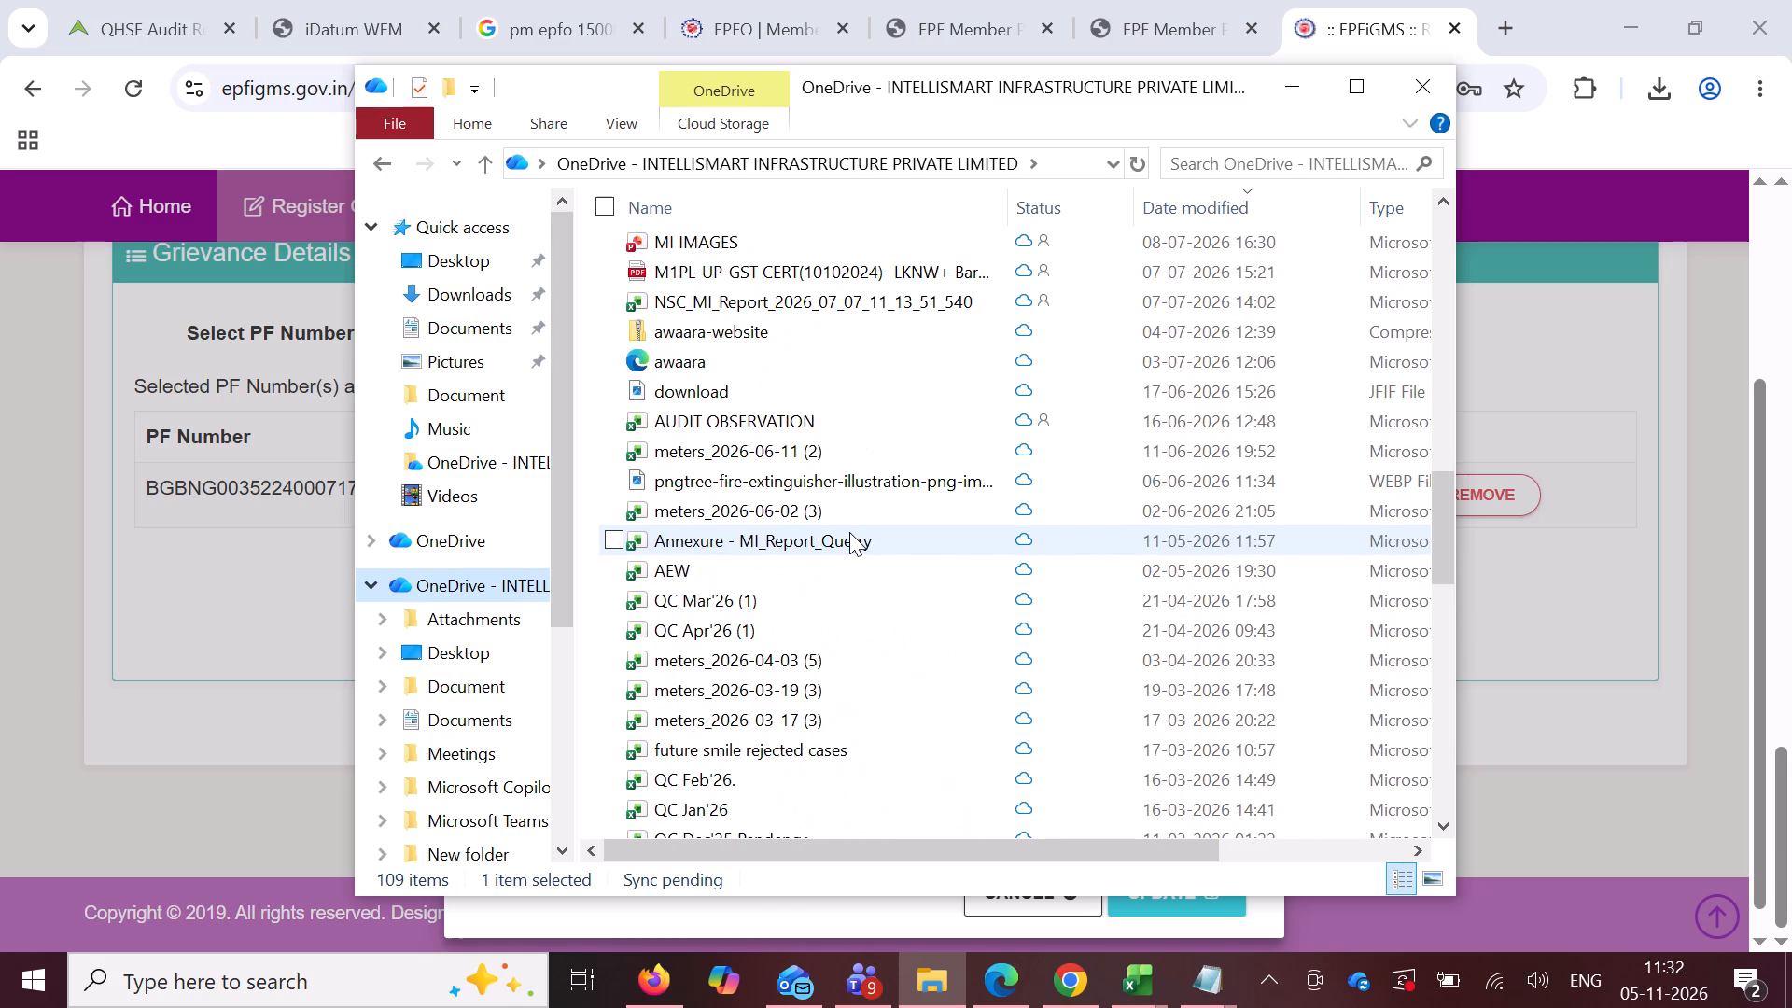
{"action": "scroll", "coordinate": [849, 532], "scroll_direction": "up", "scroll_amount": 5}
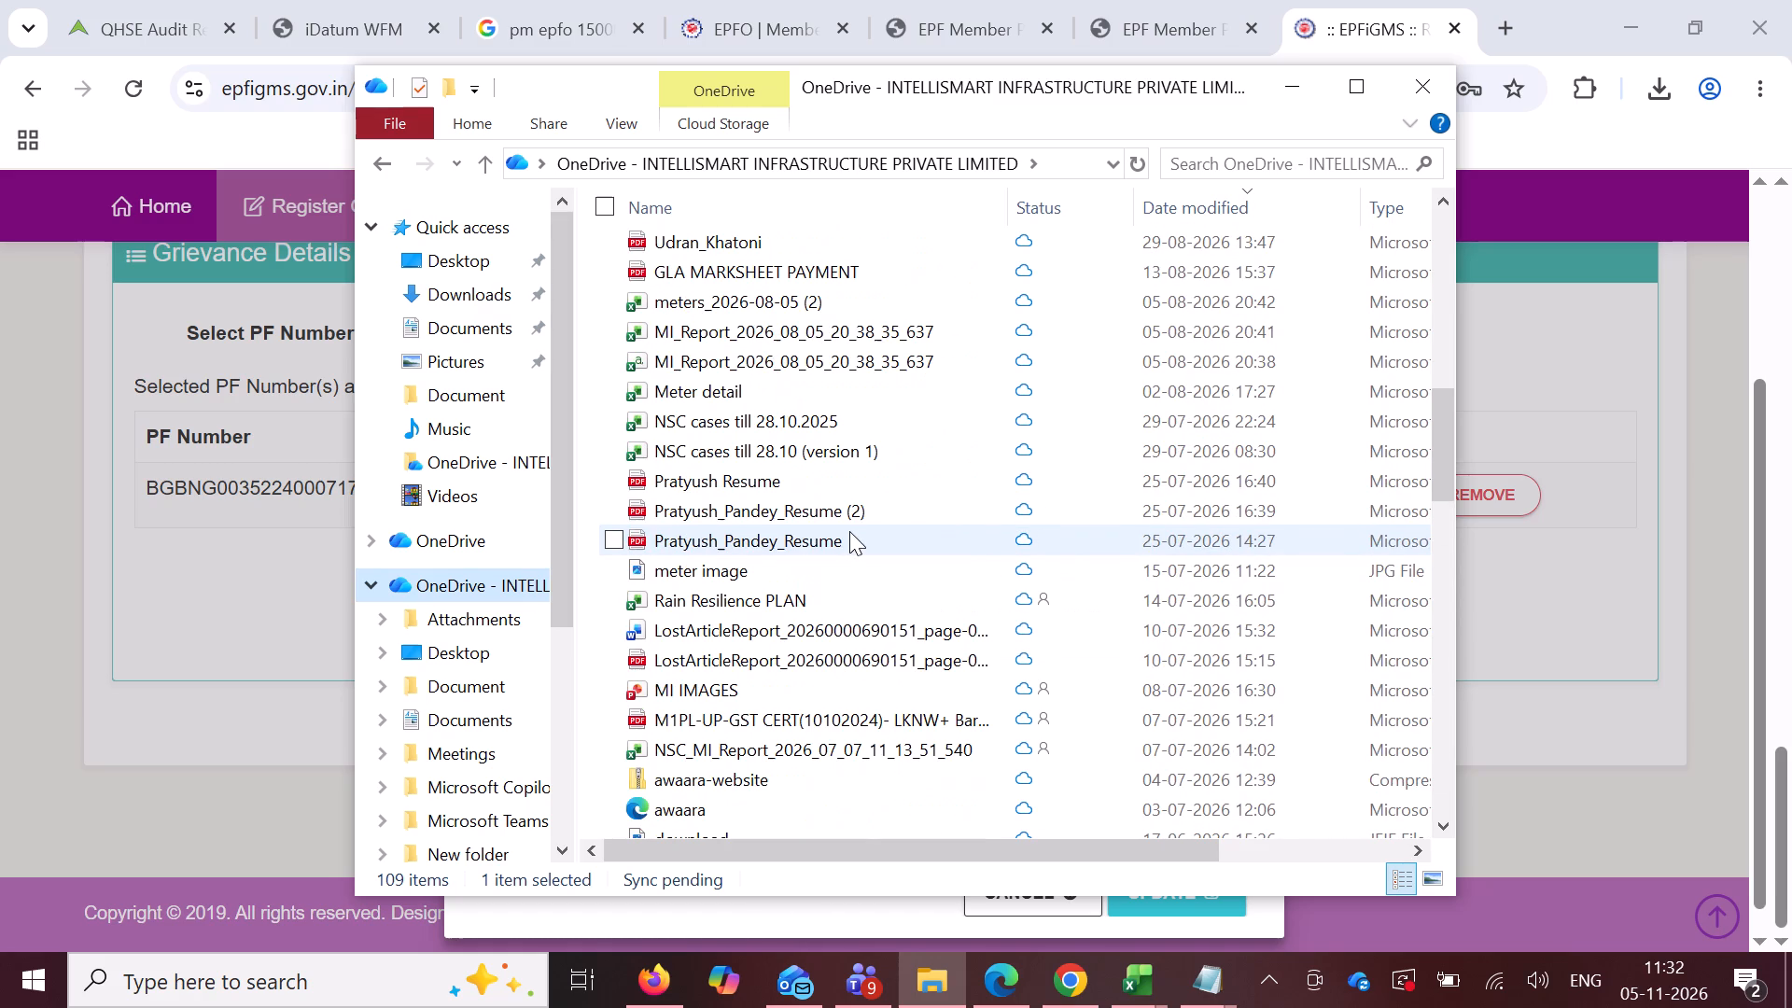
{"action": "scroll", "coordinate": [859, 512], "scroll_direction": "up", "scroll_amount": 6}
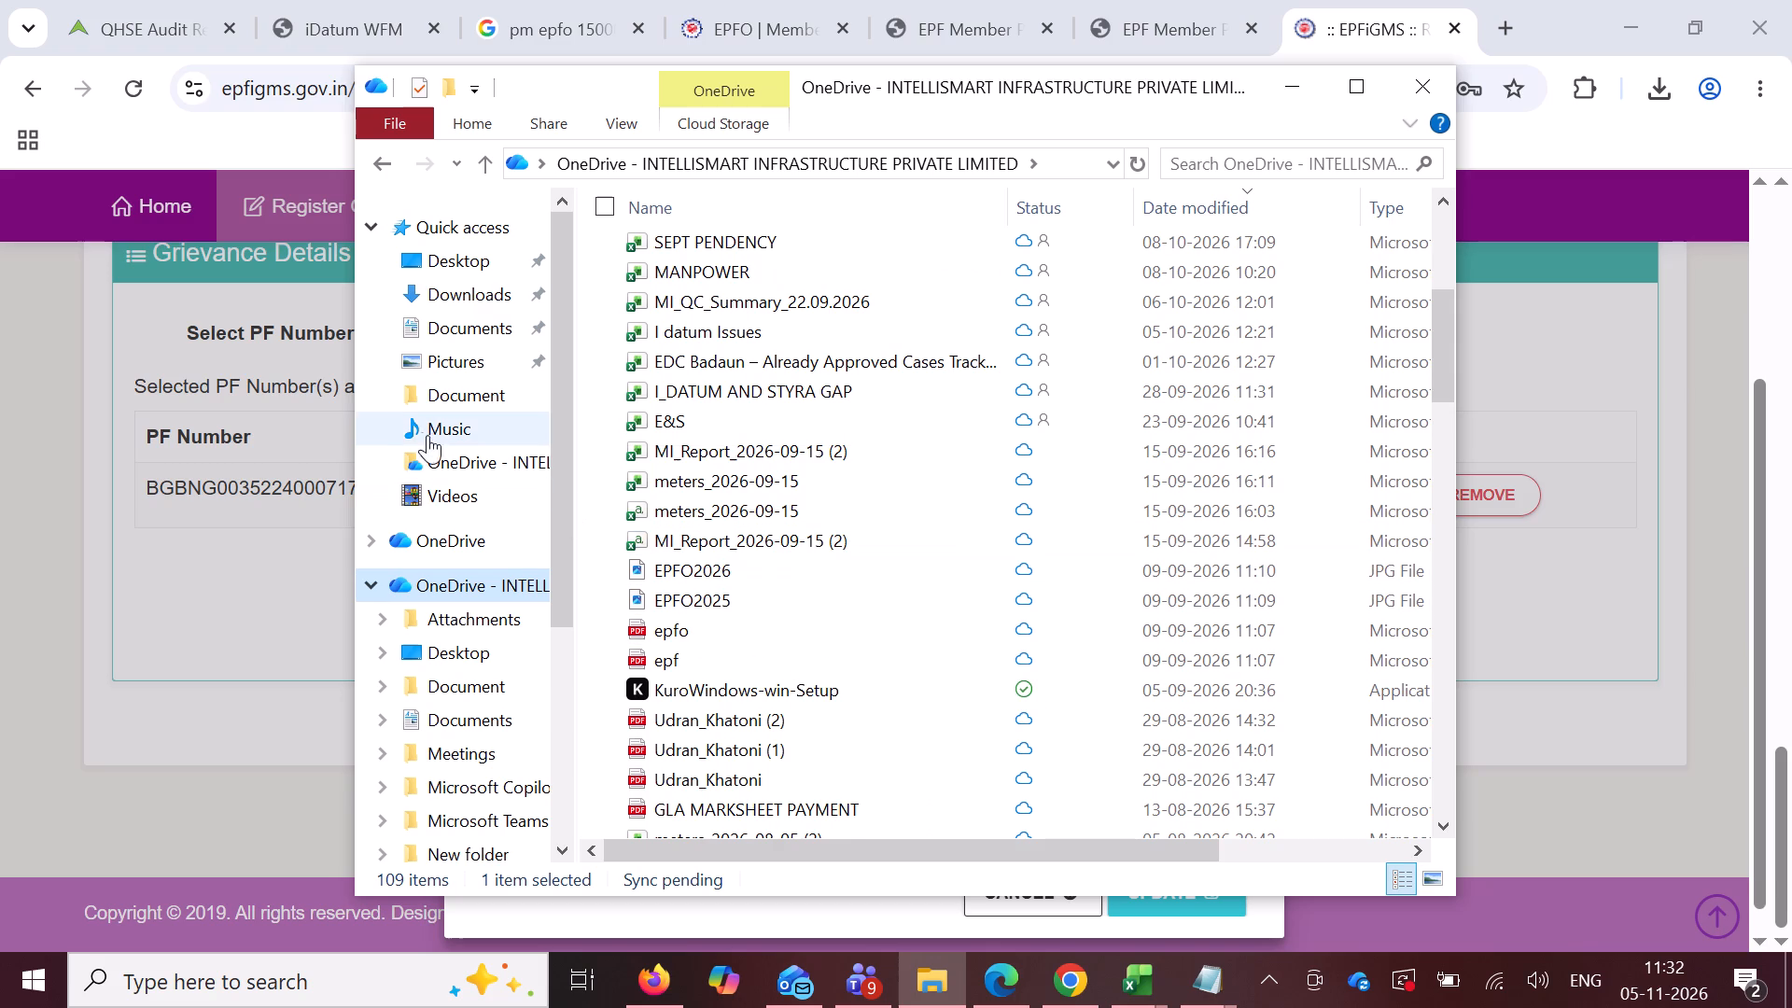
{"action": "scroll", "coordinate": [423, 417], "scroll_direction": "up", "scroll_amount": 3}
{"action": "scroll", "coordinate": [508, 289], "scroll_direction": "up", "scroll_amount": 3}
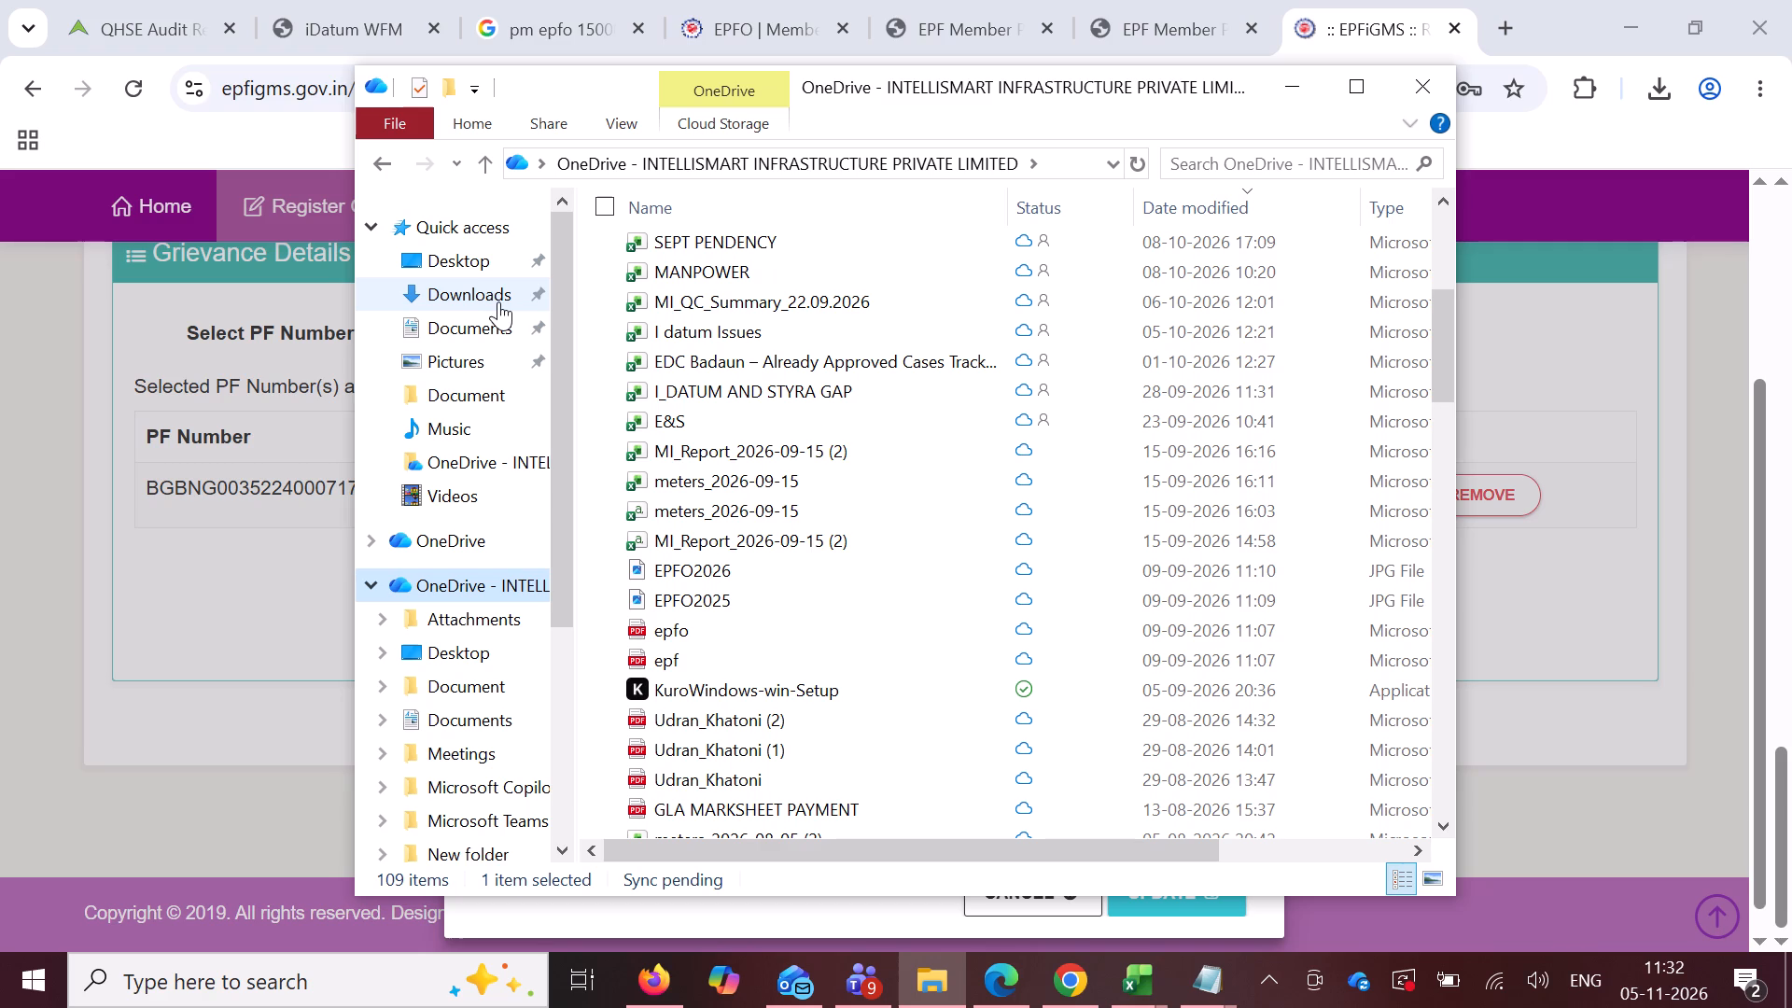
In the Downloads folder, rename the PDF whose name ends in 2025 as epfo2025.
{"action": "left_click", "coordinate": [494, 300]}
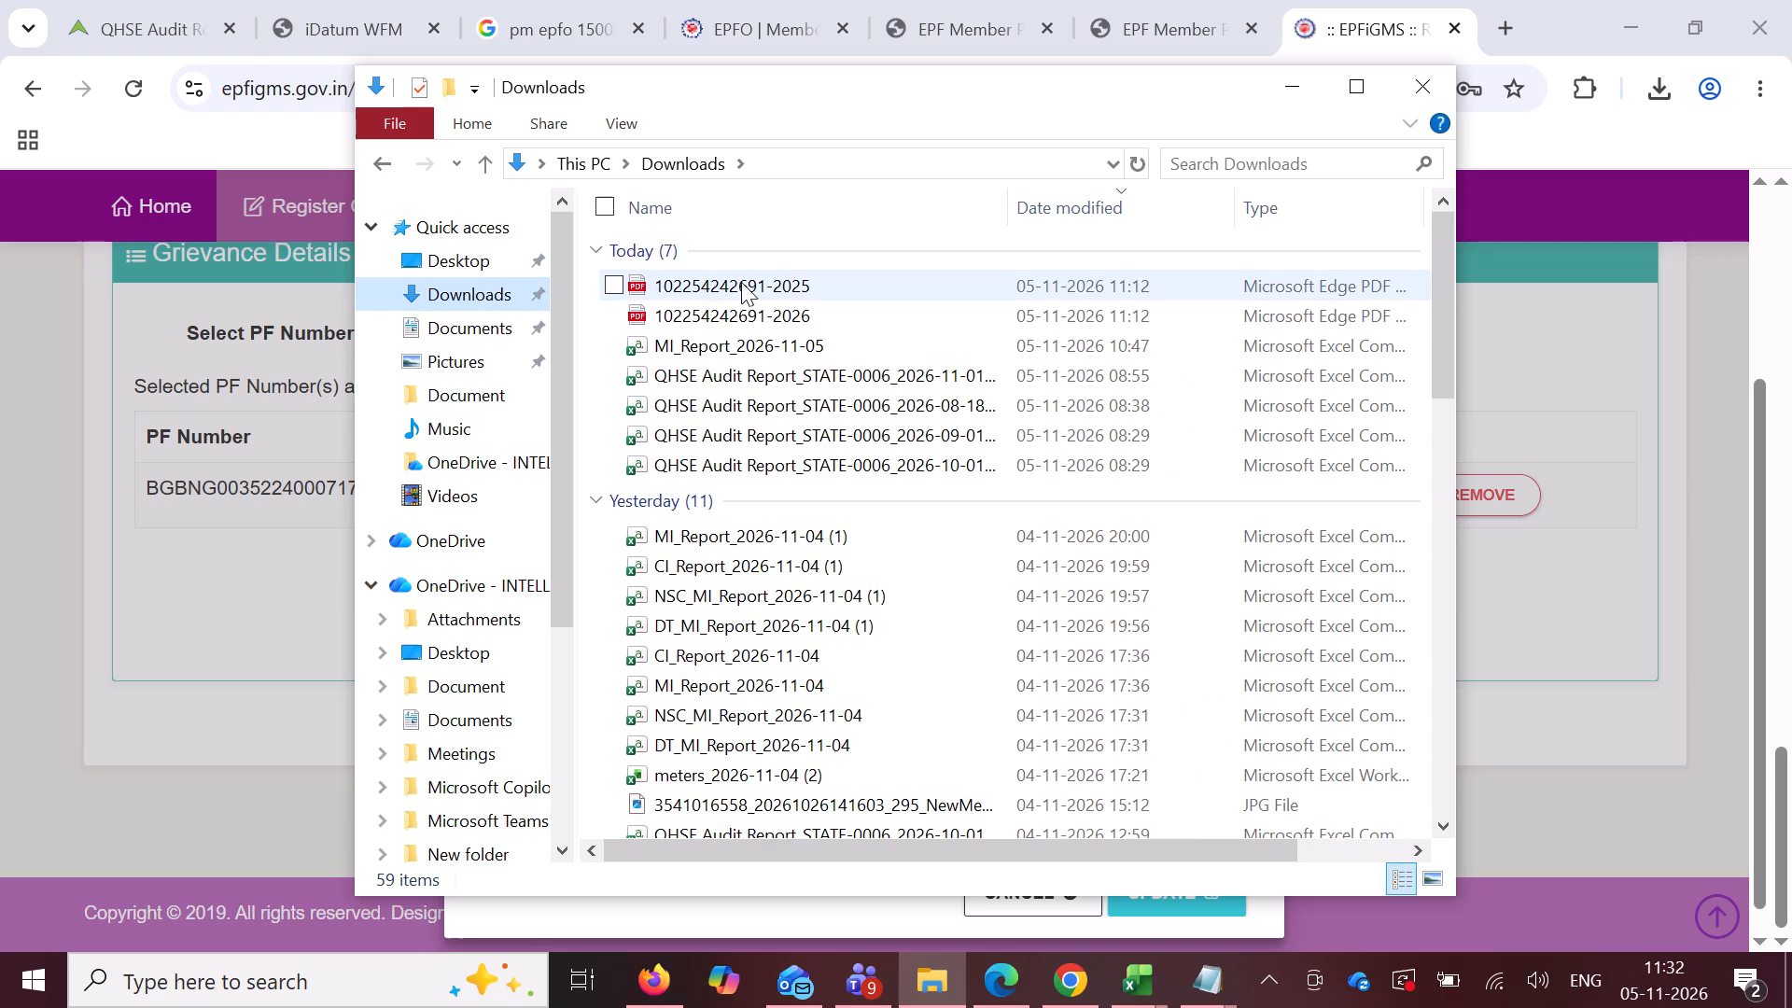
{"action": "left_click", "coordinate": [744, 284]}
{"action": "left_click", "coordinate": [755, 286]}
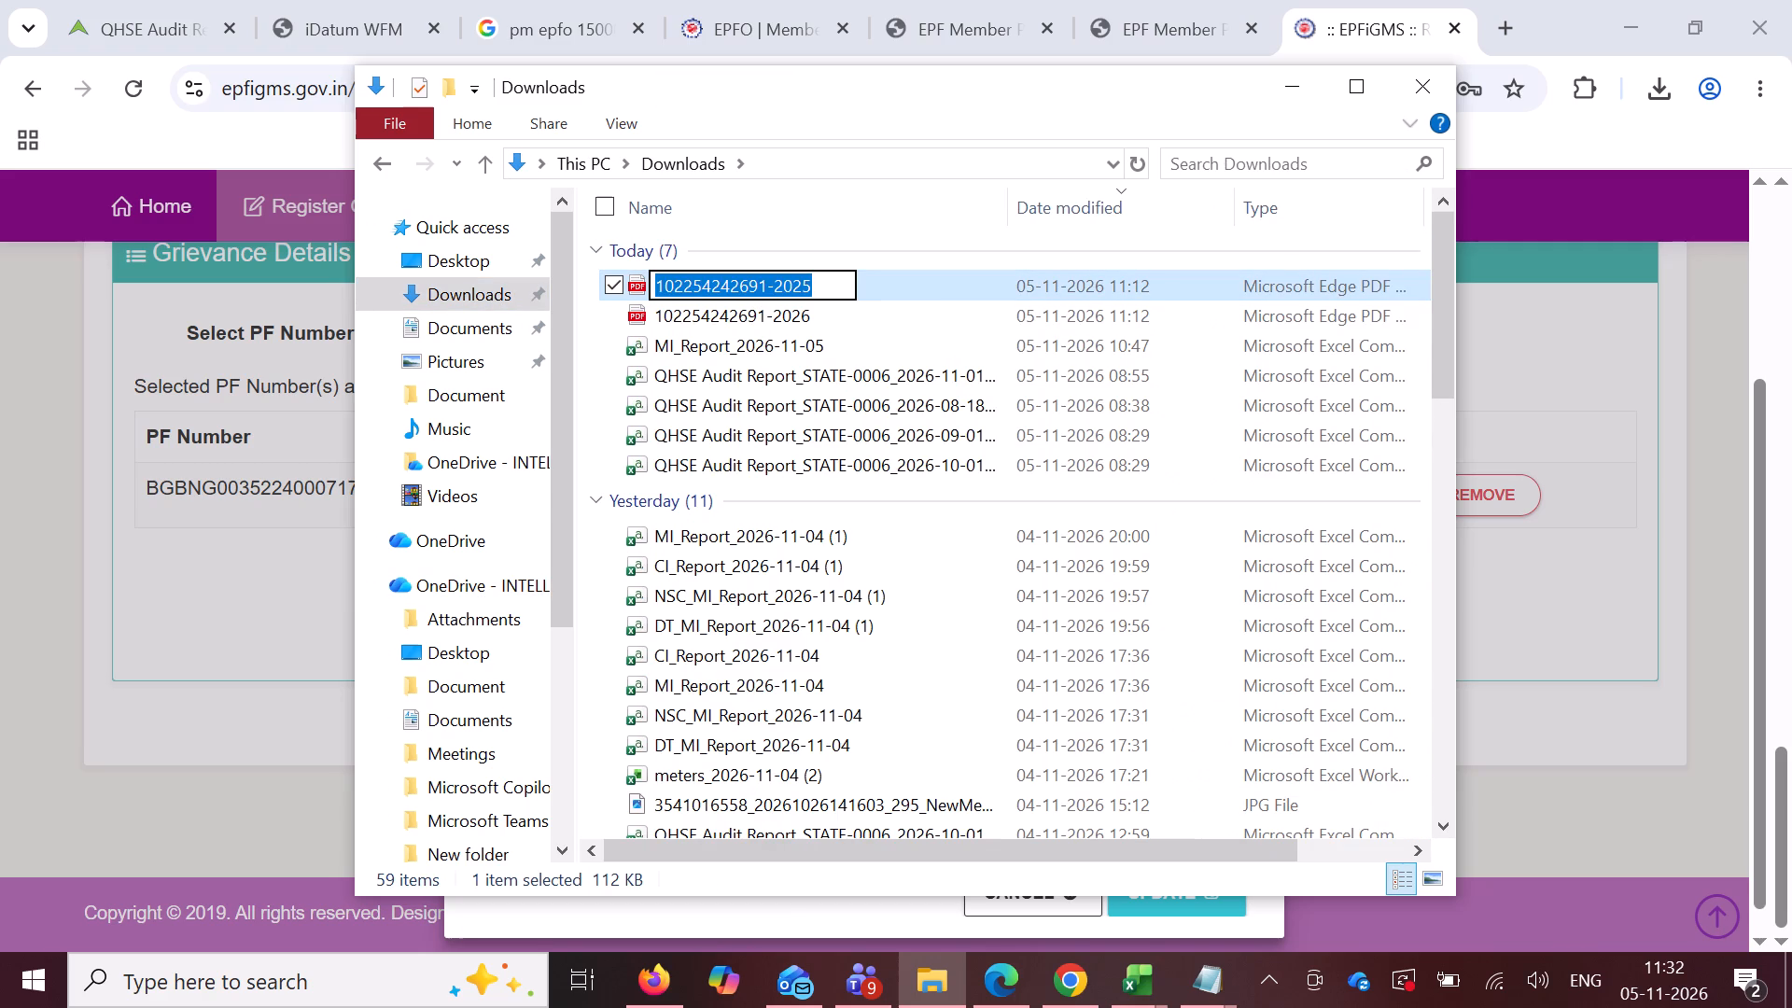
{"action": "left_click_drag", "start_coordinate": [778, 282], "coordinate": [613, 287]}
{"action": "left_click", "coordinate": [771, 284]}
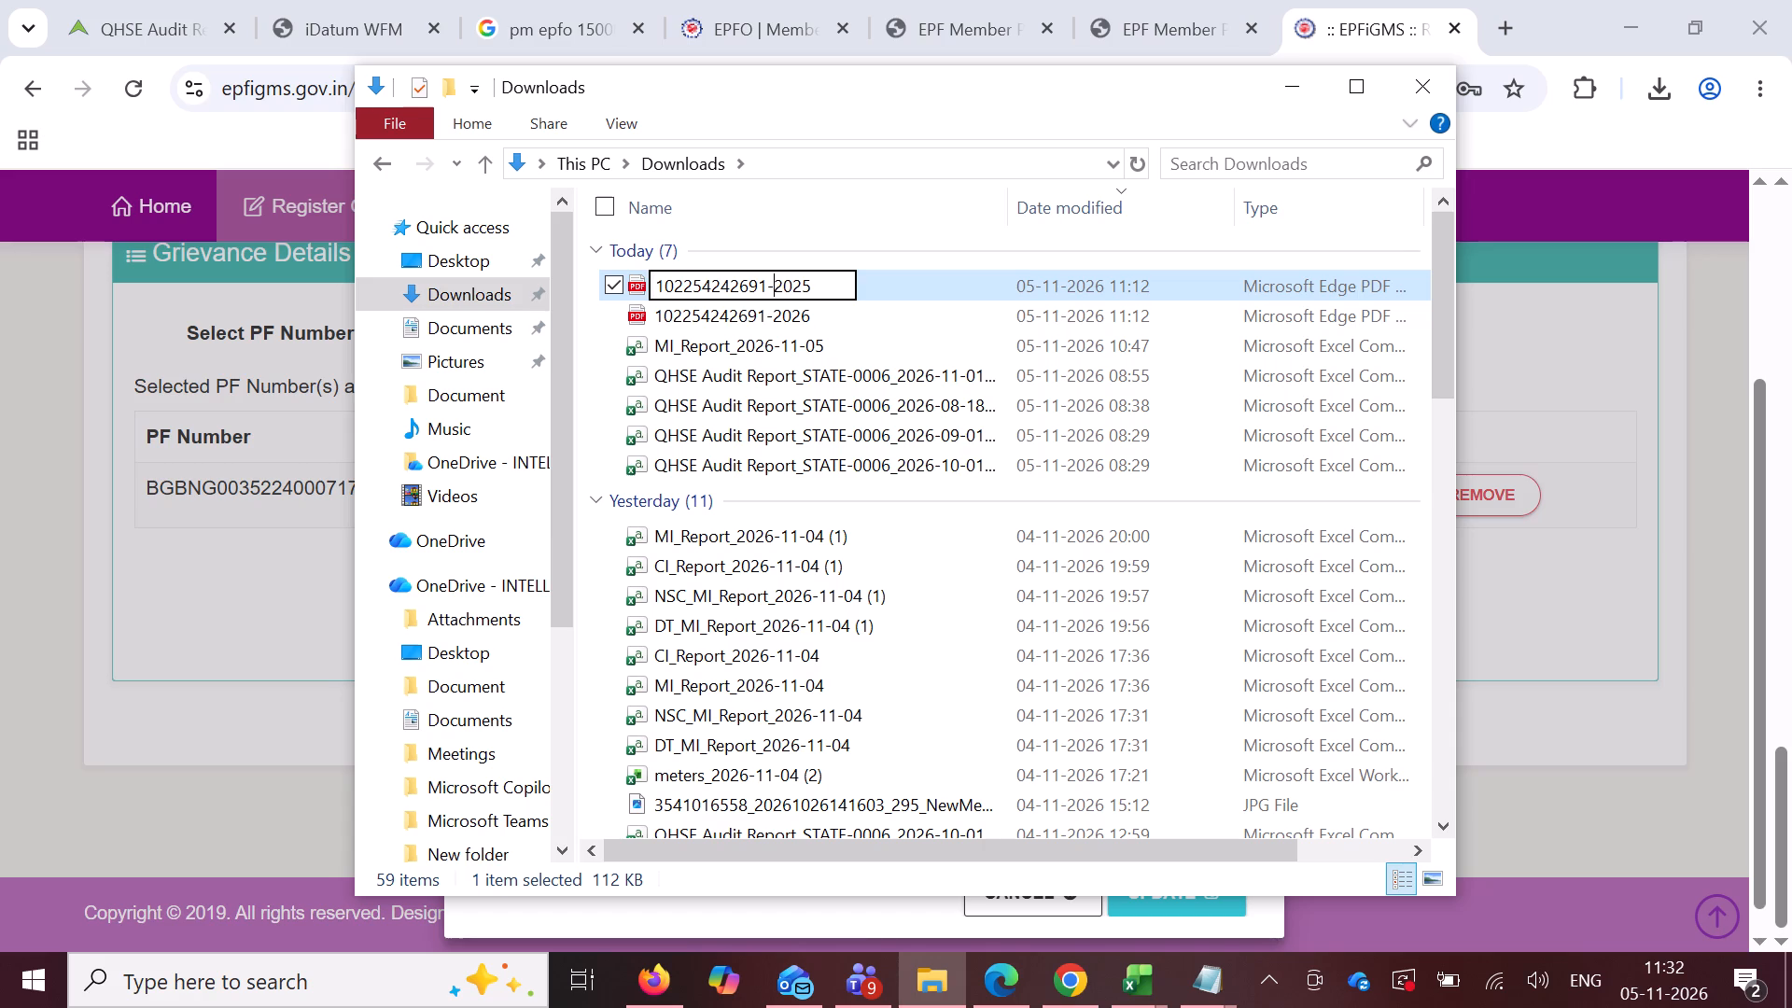
{"action": "left_click_drag", "start_coordinate": [772, 283], "coordinate": [613, 277]}
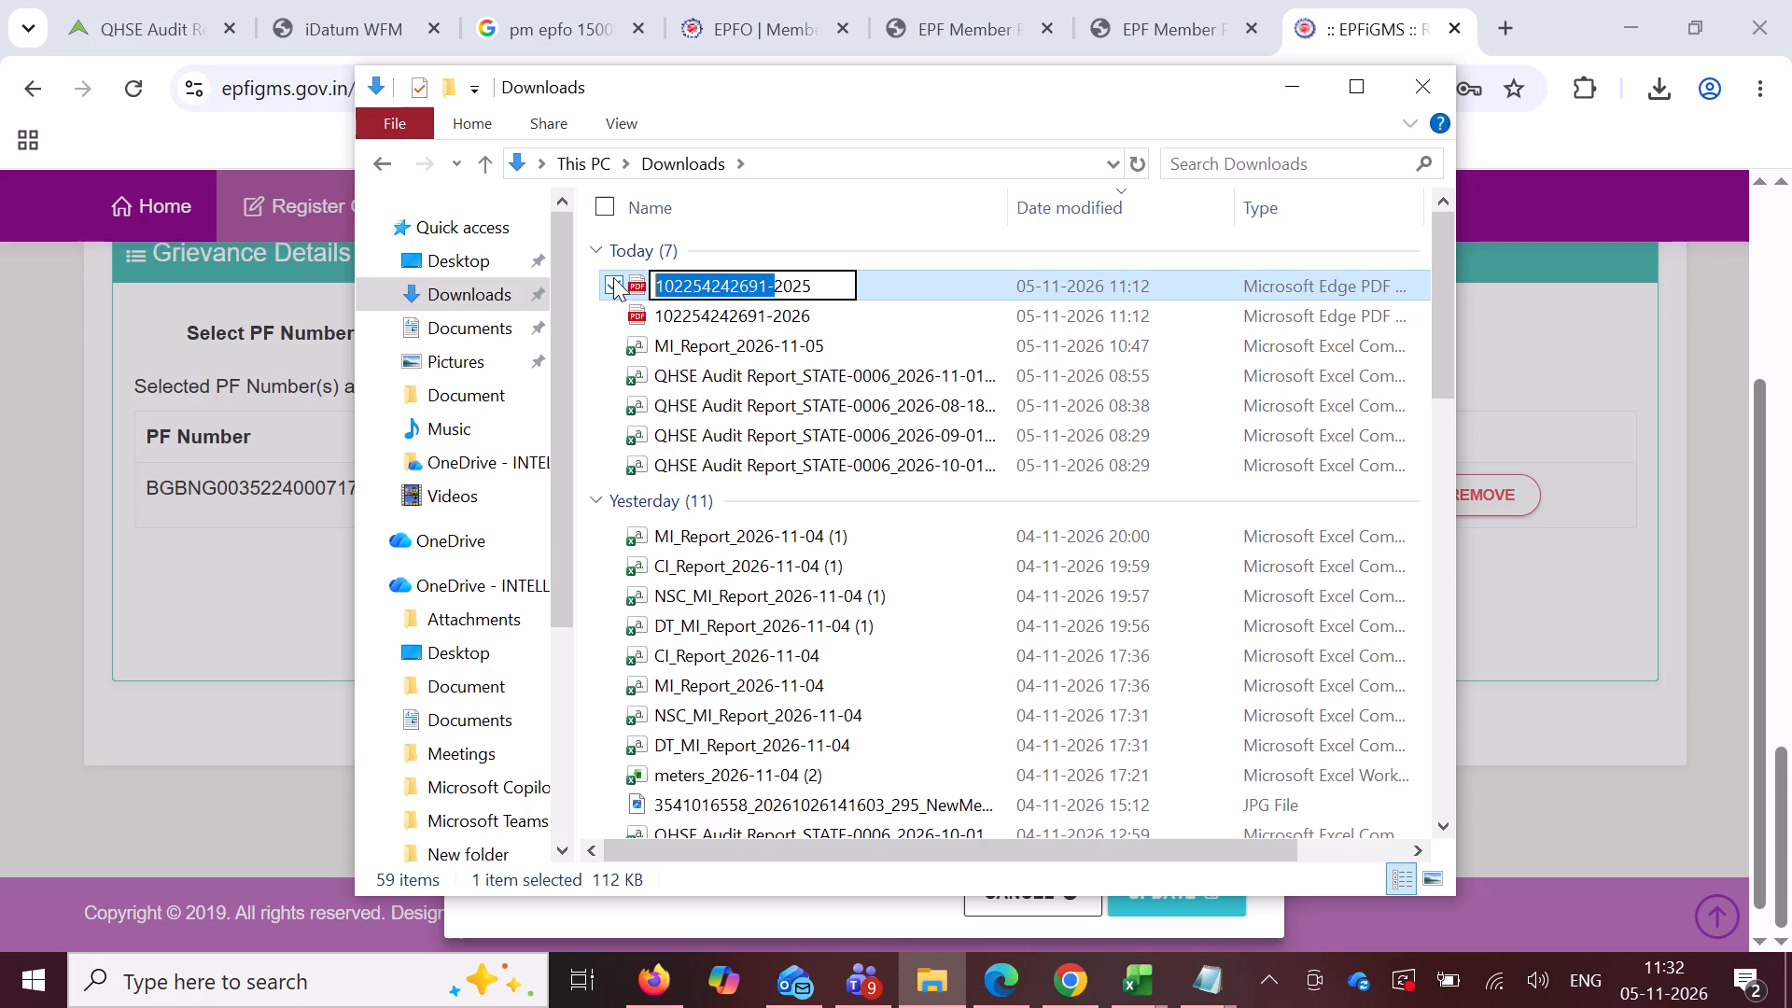
{"action": "key", "text": "e"}
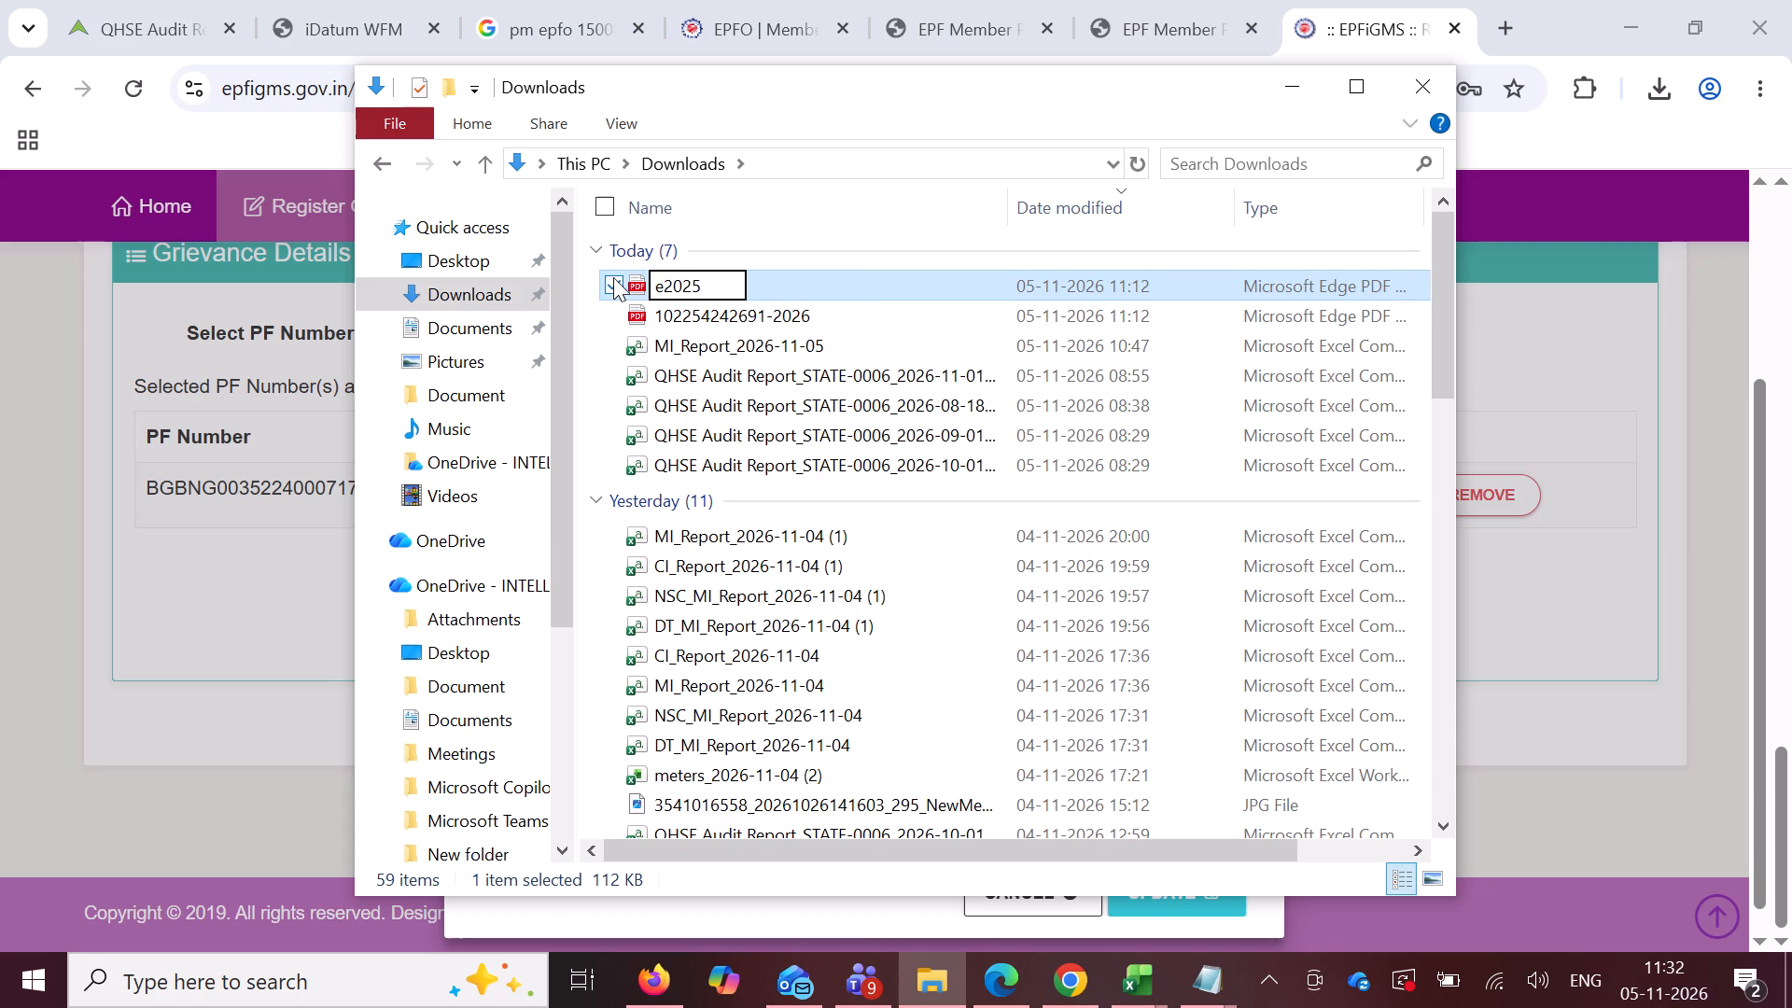
{"action": "key", "text": "p"}
{"action": "type", "text": "fo"}
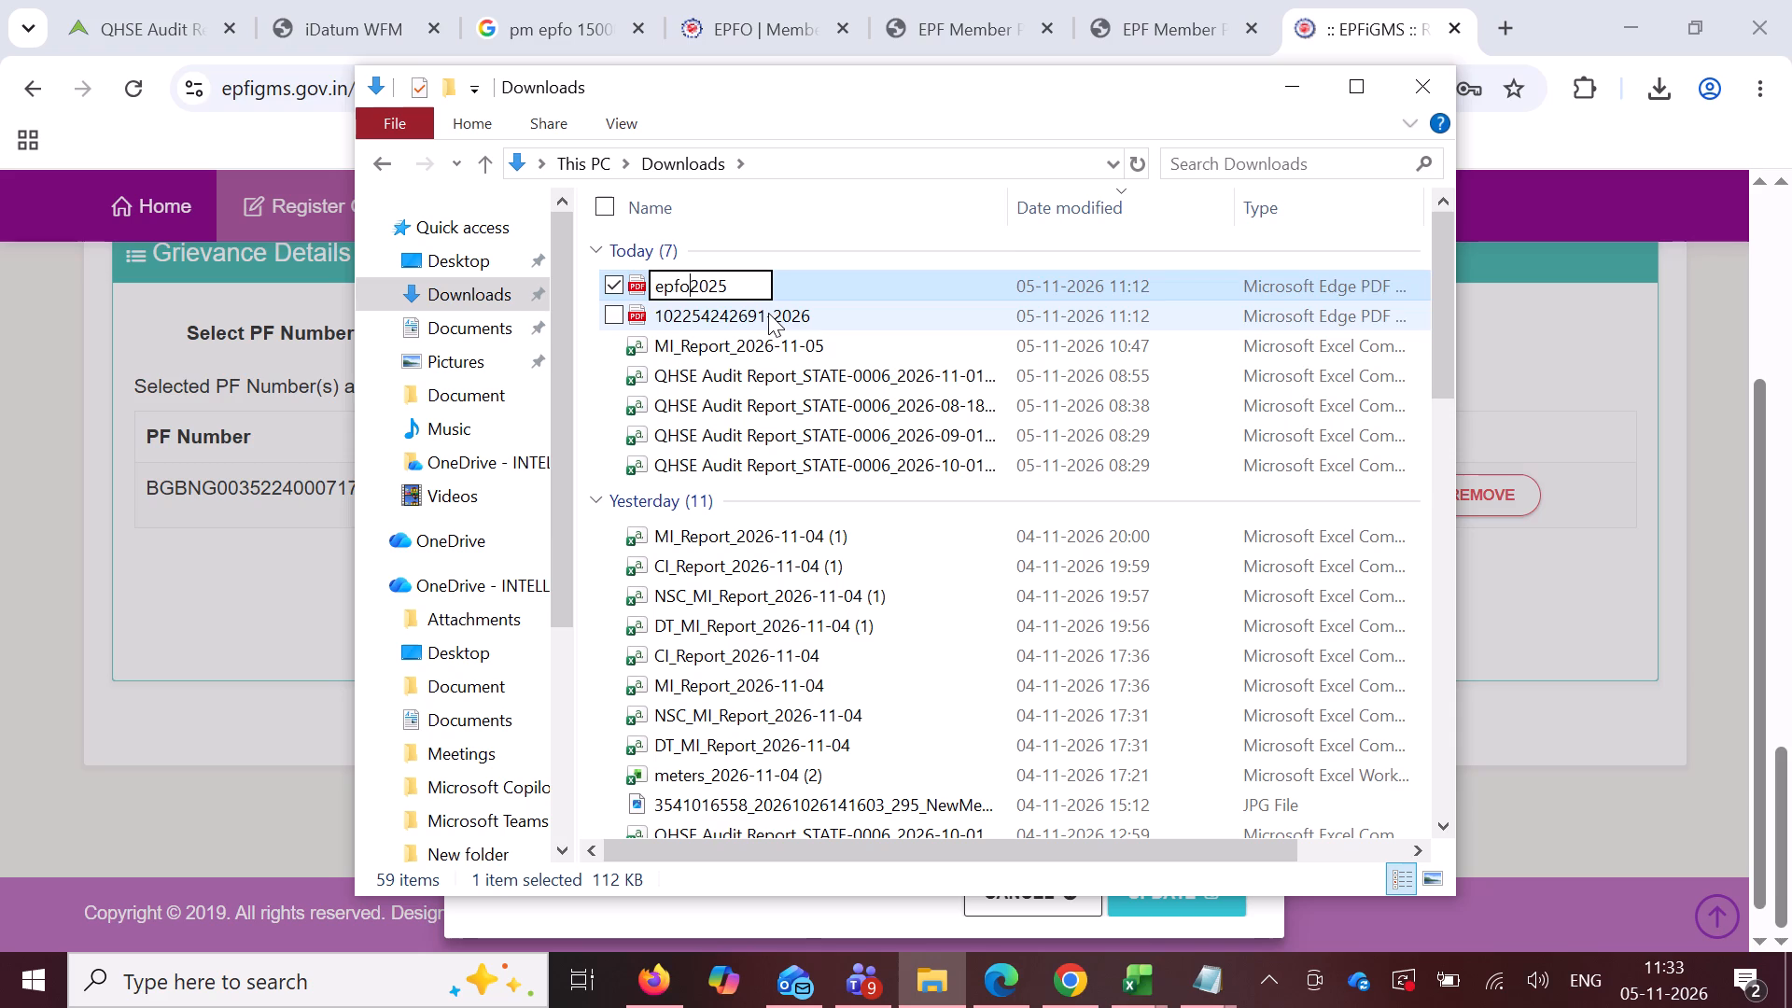
Rename the PDF whose name ends in 2026 as epfo2026 and put the file window away.
{"action": "left_click", "coordinate": [768, 313]}
{"action": "left_click", "coordinate": [773, 318]}
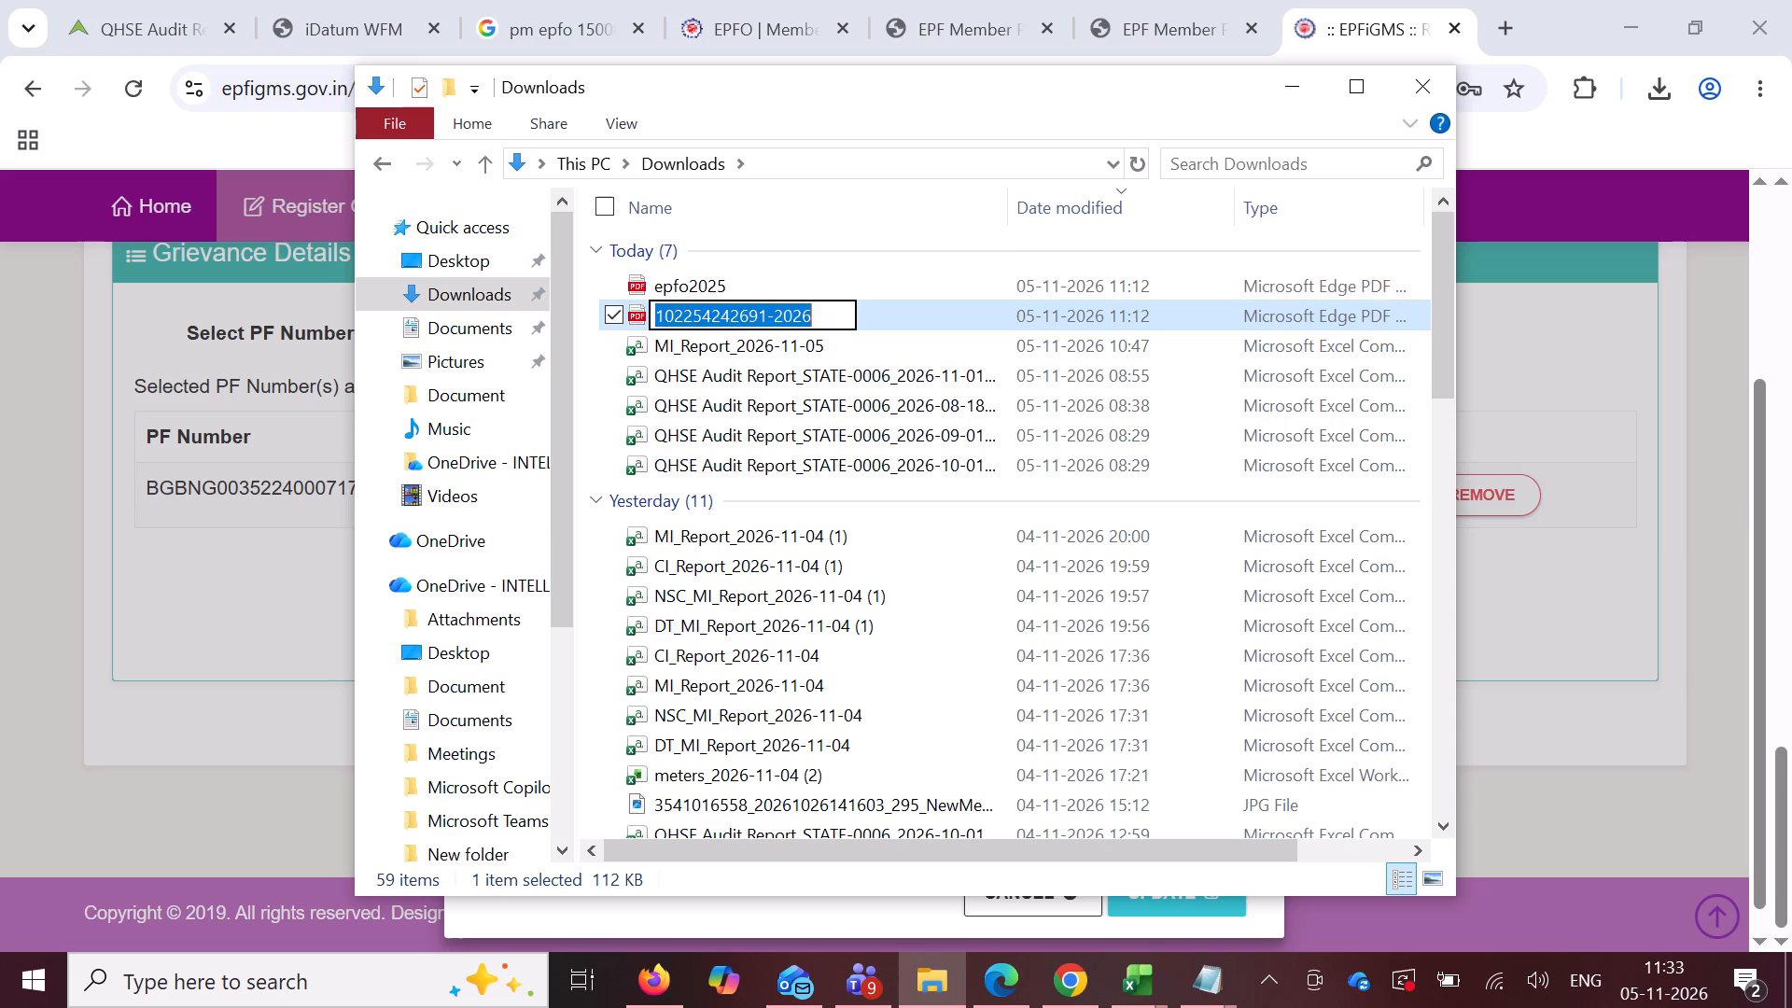
{"action": "left_click_drag", "start_coordinate": [770, 317], "coordinate": [561, 304]}
{"action": "key", "text": "BackSpace"}
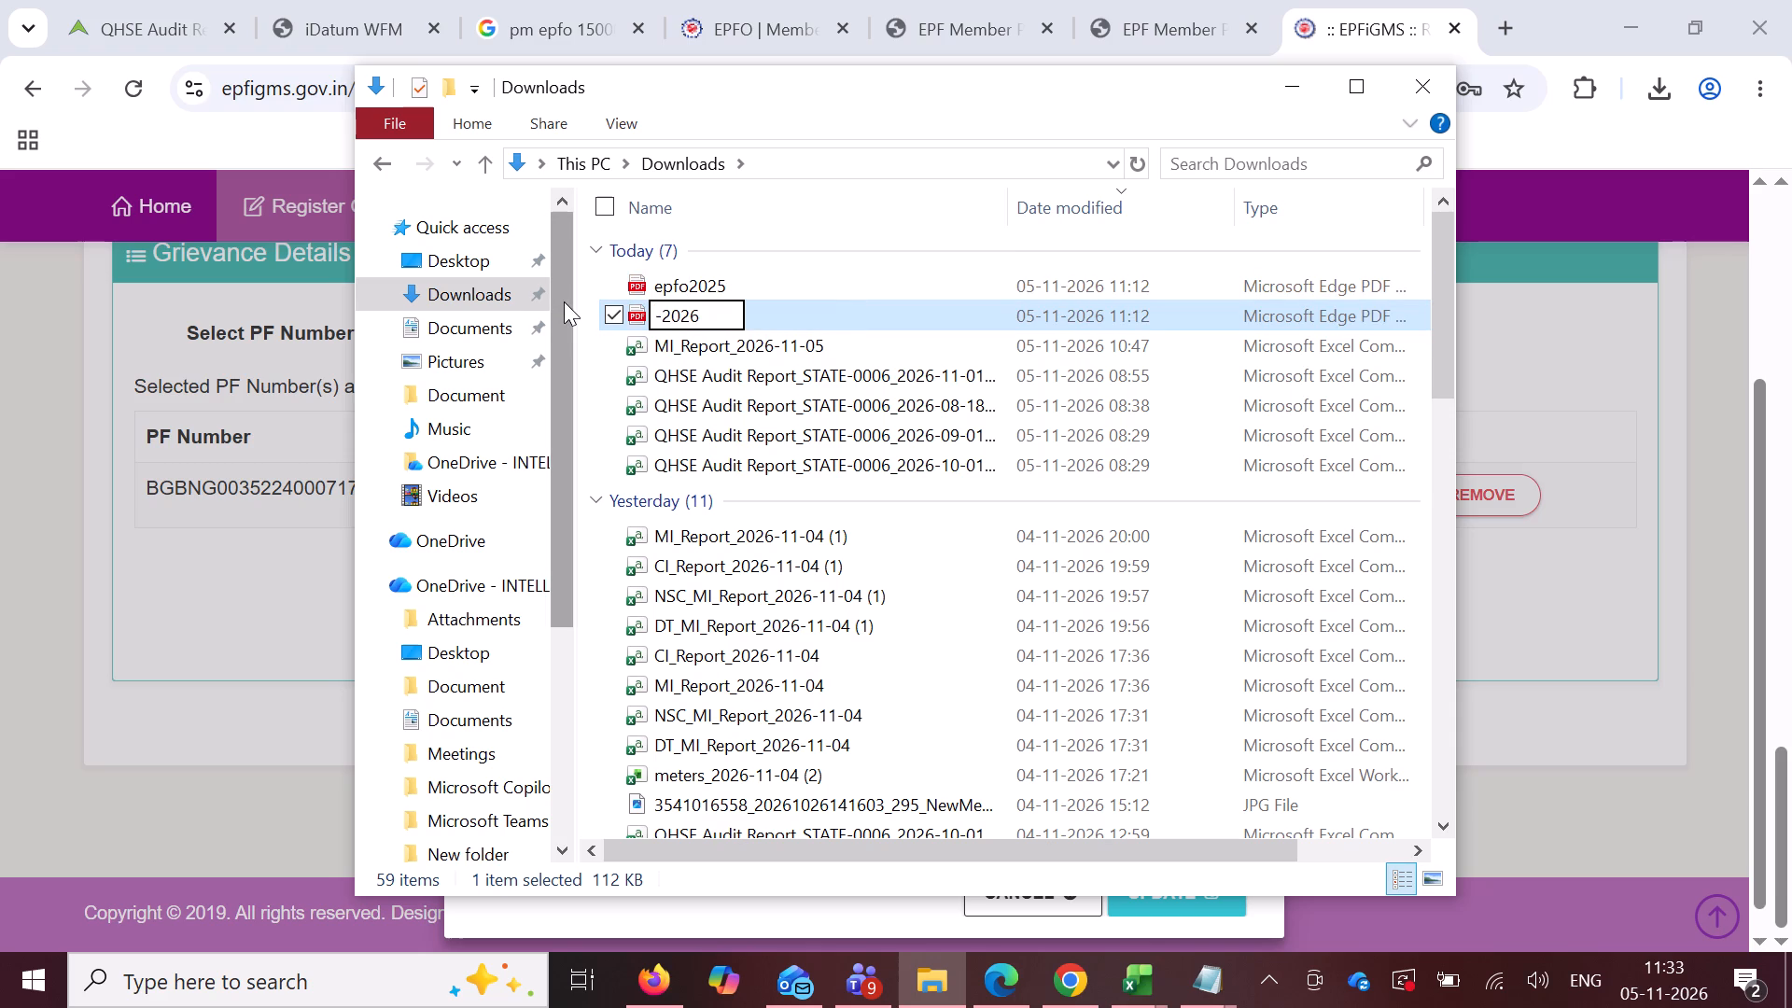
{"action": "key", "text": "Right"}
{"action": "key", "text": "BackSpace"}
{"action": "type", "text": "epf"}
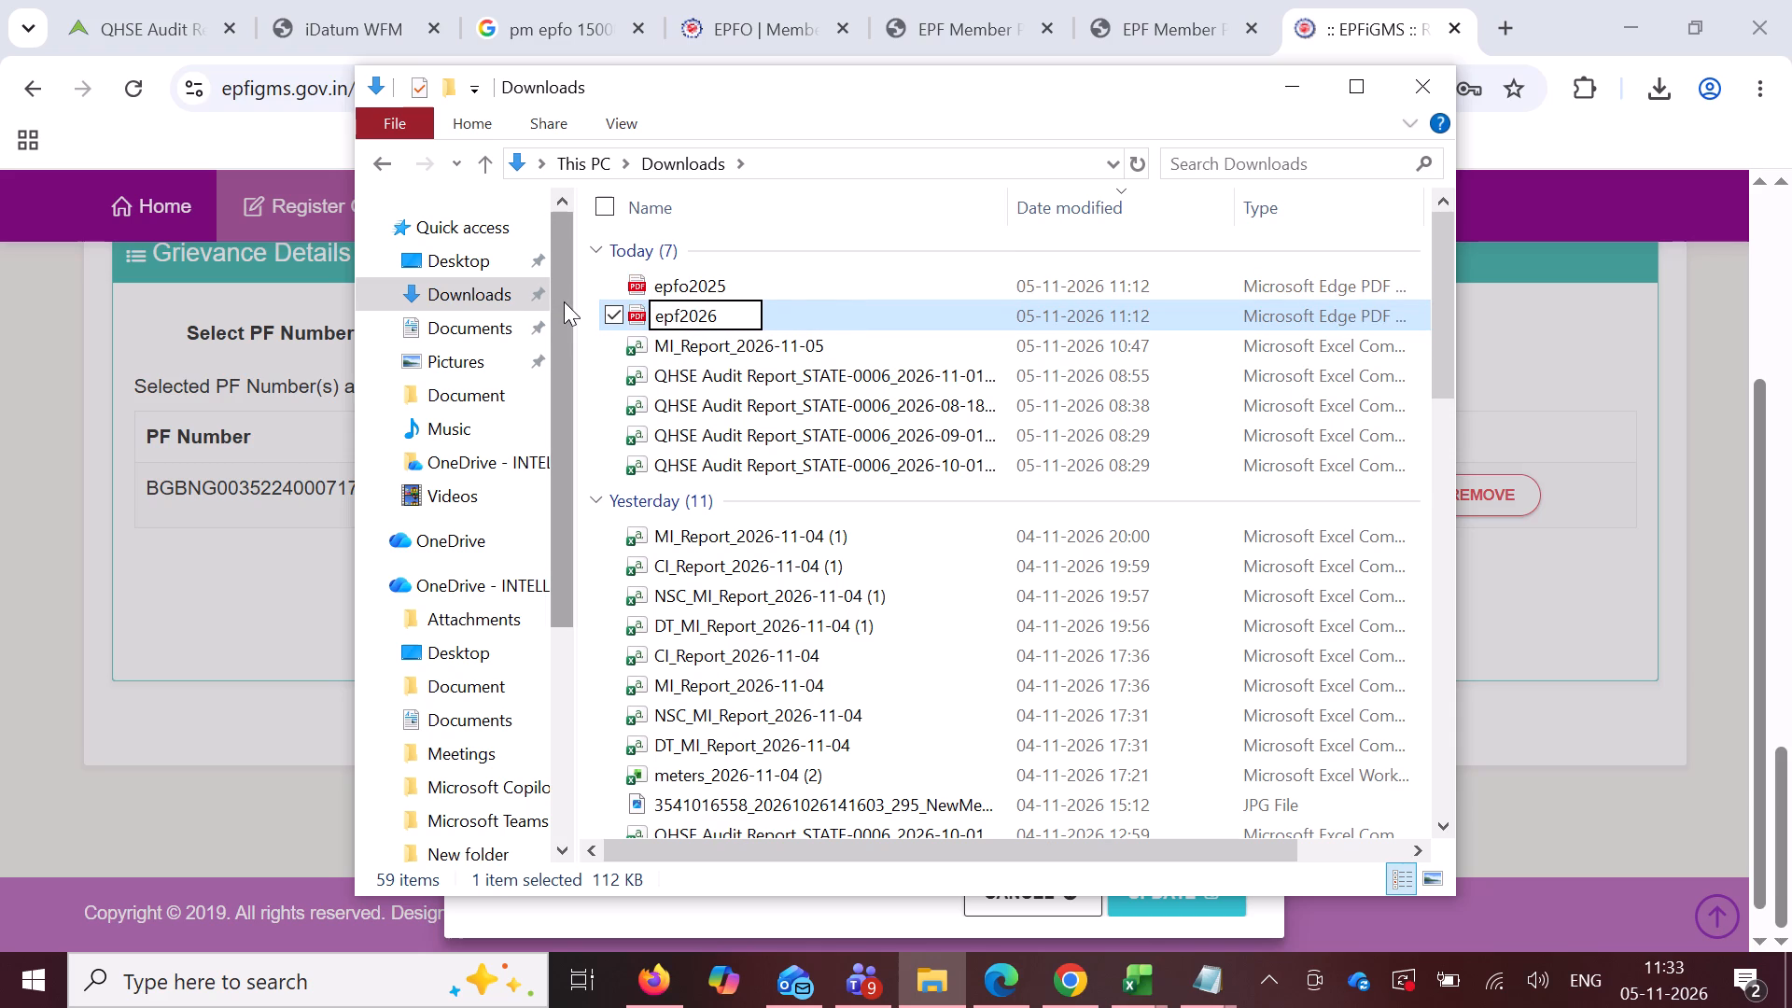
{"action": "left_click", "coordinate": [867, 266]}
{"action": "left_click", "coordinate": [675, 311]}
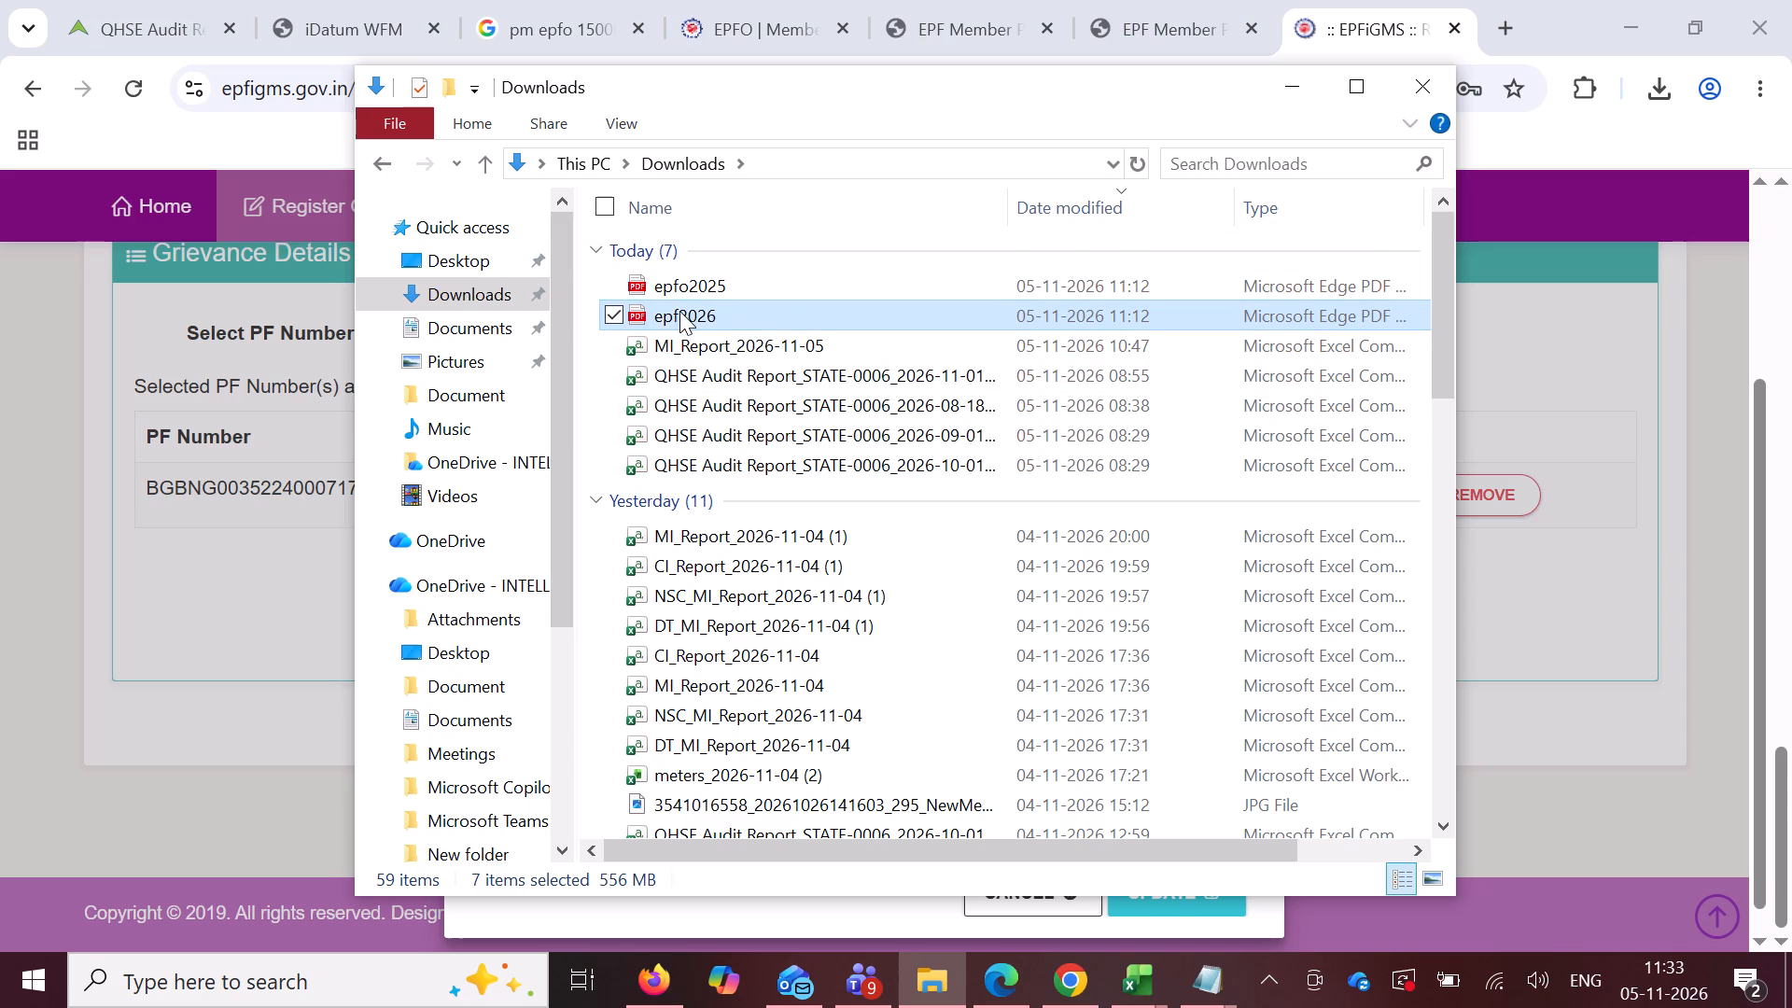
{"action": "left_click", "coordinate": [682, 312]}
{"action": "left_click", "coordinate": [676, 318]}
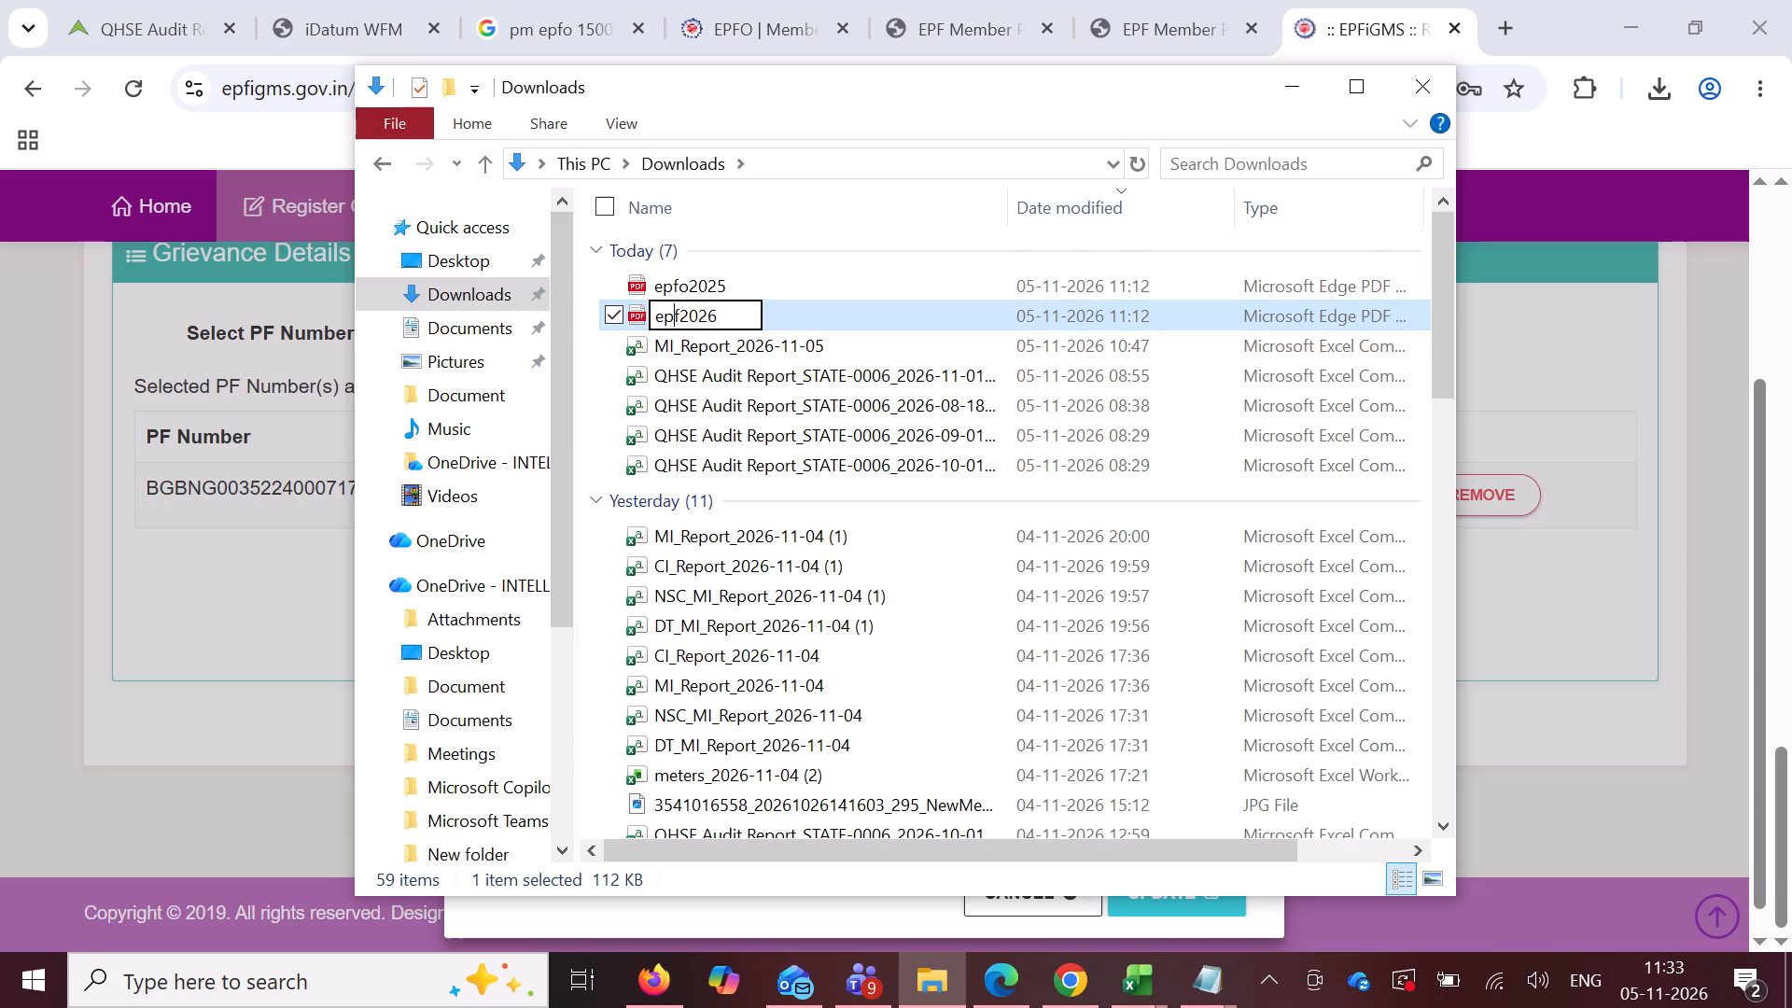
{"action": "left_click", "coordinate": [681, 318]}
{"action": "key", "text": "0"}
{"action": "key", "text": "BackSpace"}
{"action": "key", "text": "o"}
{"action": "left_click", "coordinate": [847, 383]}
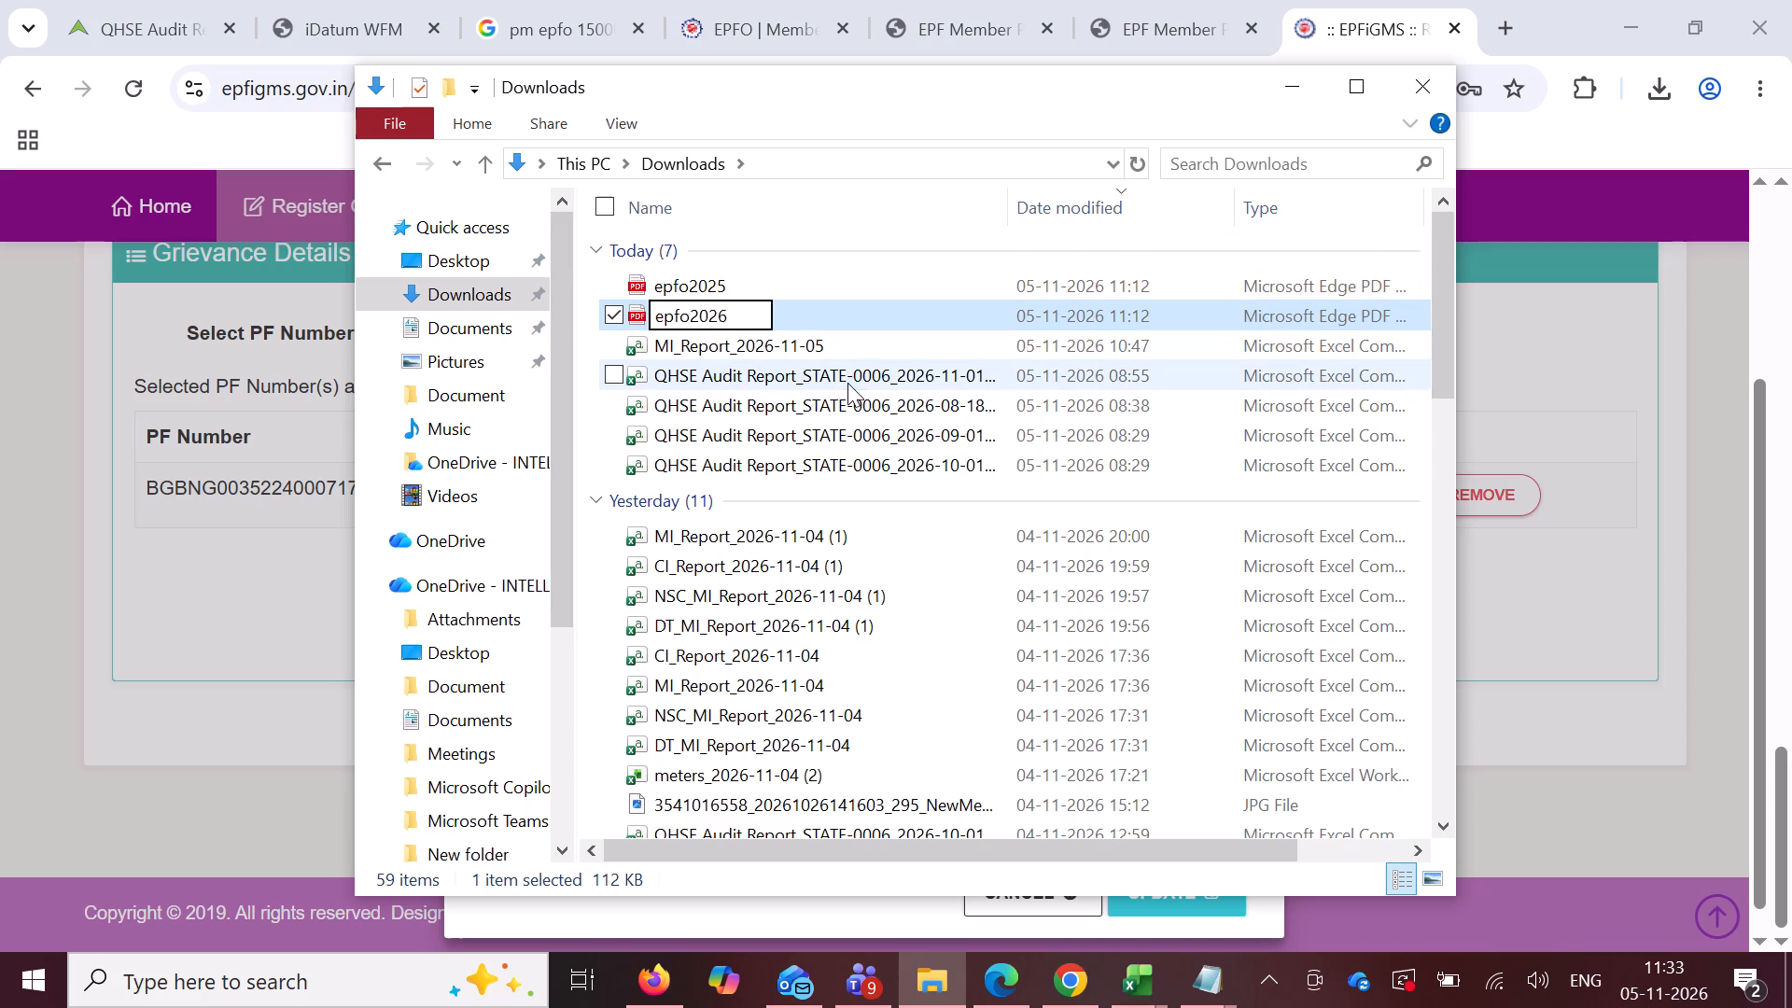
{"action": "left_click", "coordinate": [1261, 80]}
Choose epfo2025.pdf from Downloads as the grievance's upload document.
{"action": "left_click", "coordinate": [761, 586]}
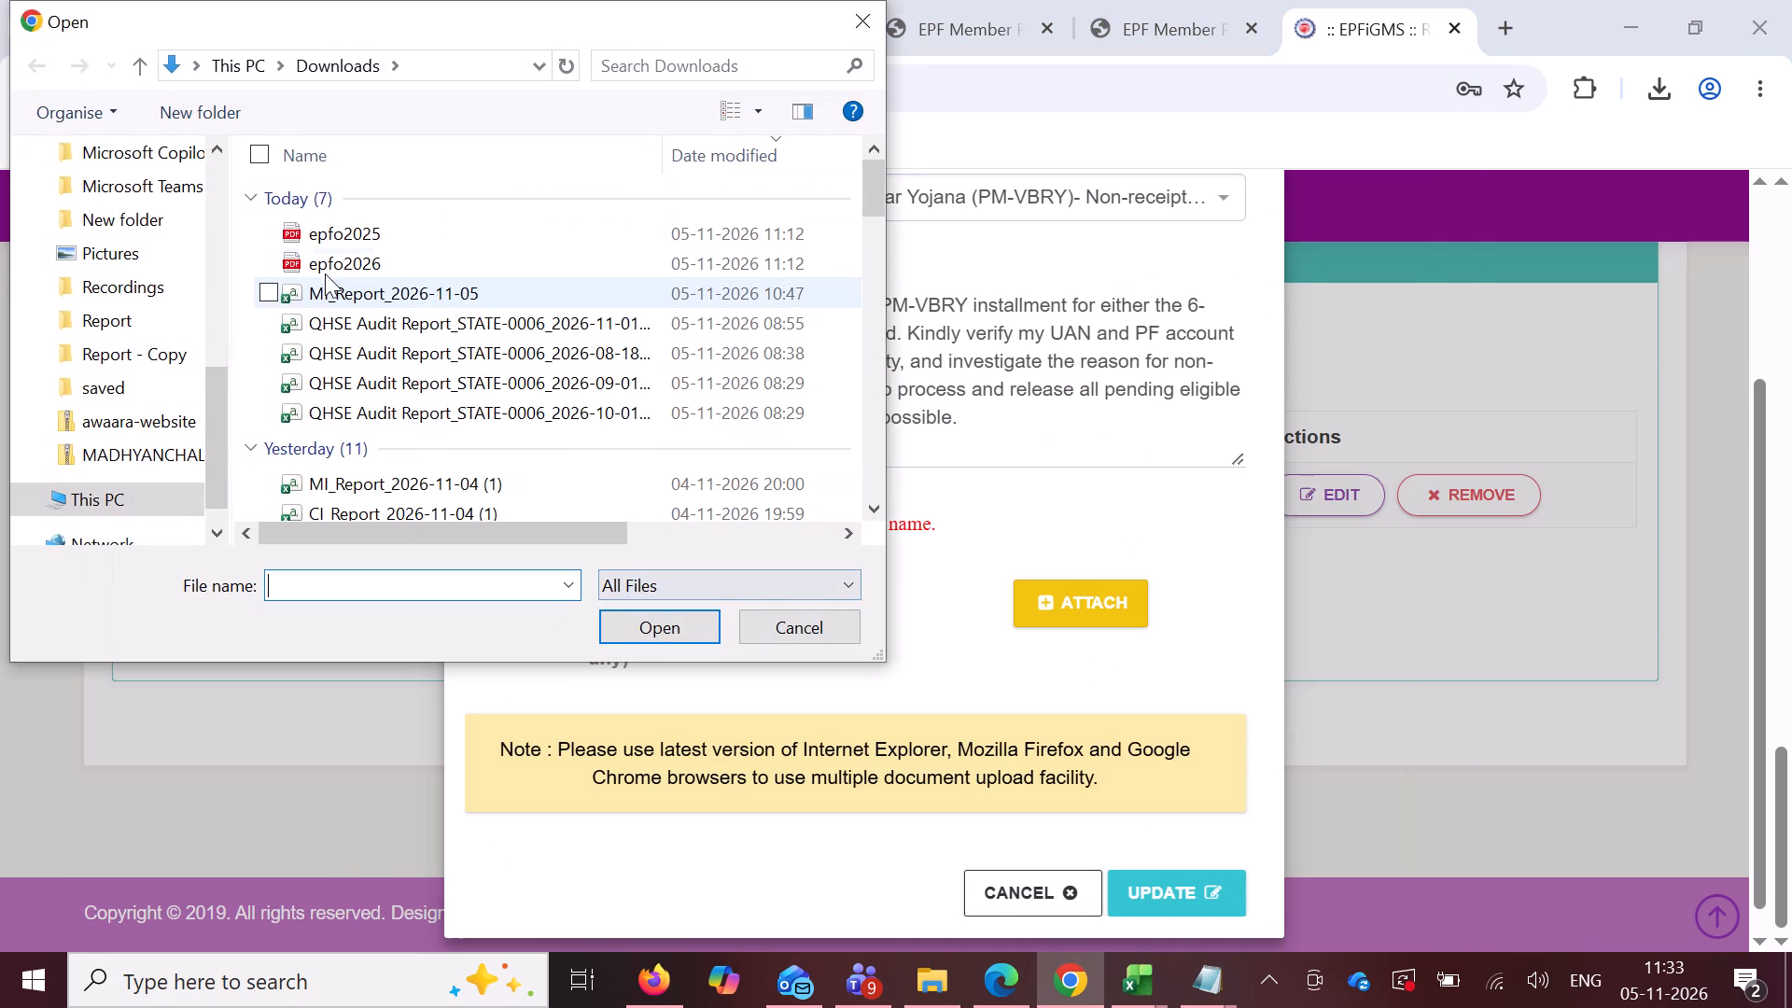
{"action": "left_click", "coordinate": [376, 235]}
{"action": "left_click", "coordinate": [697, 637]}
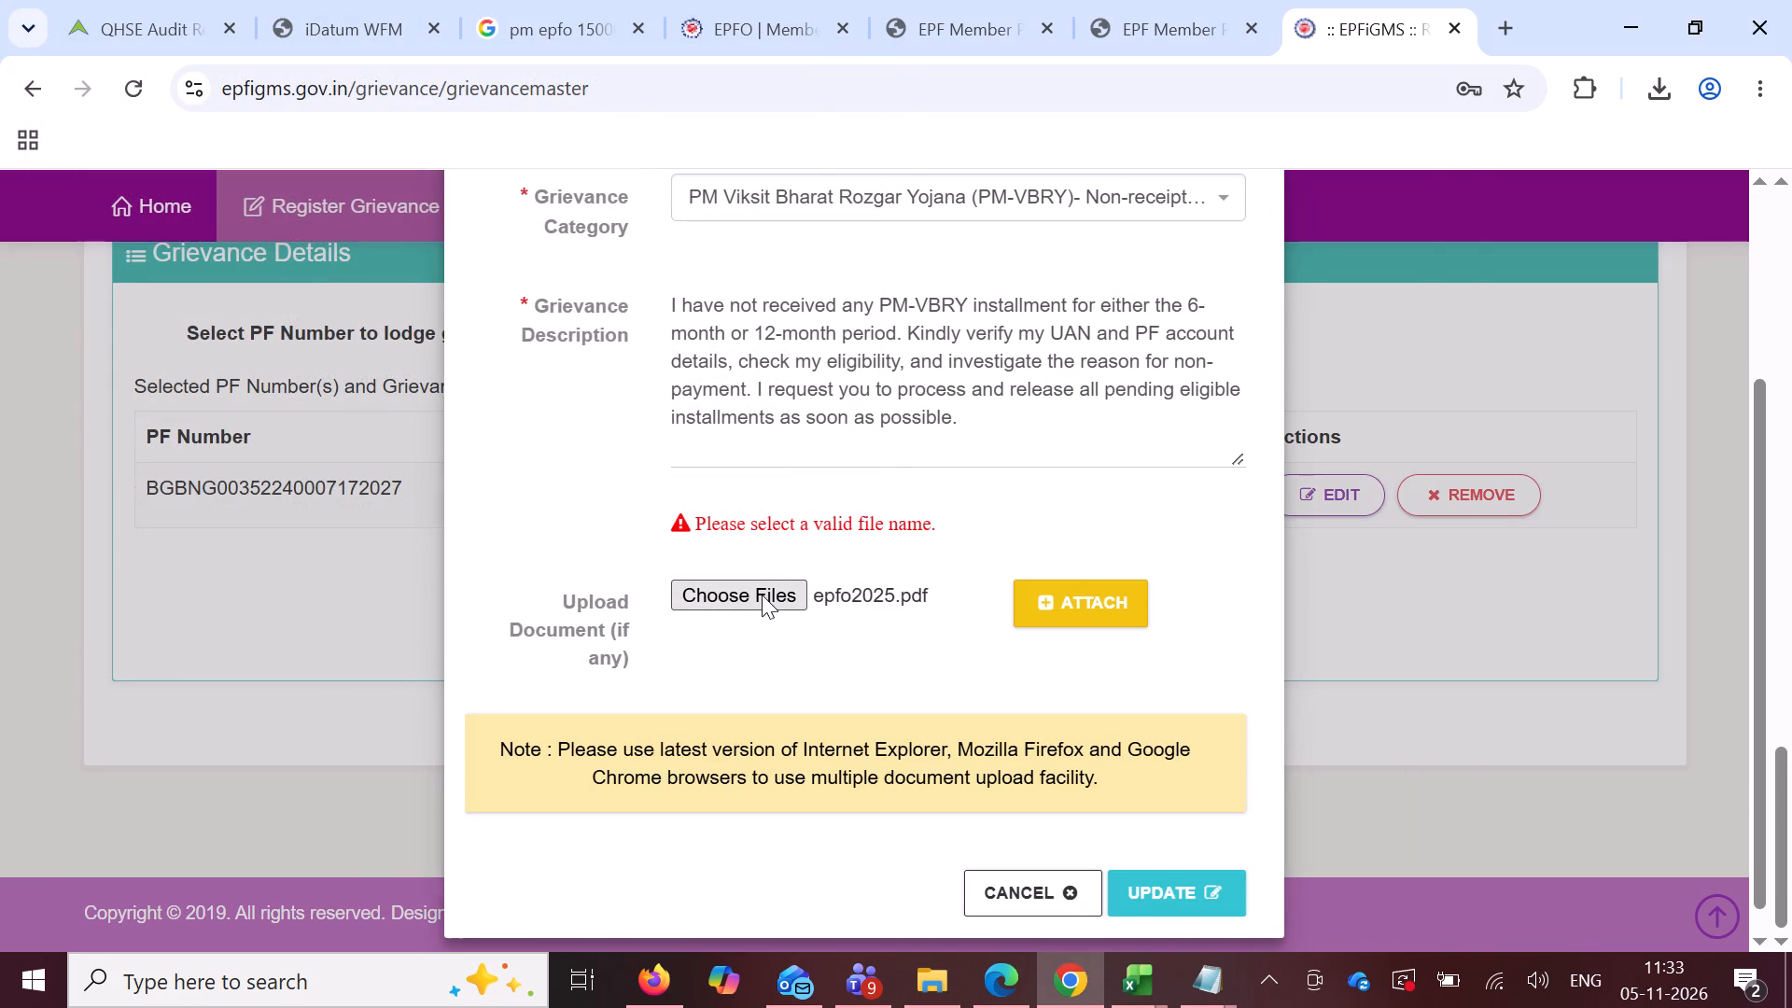
Choose both epfo2025 and epfo2026 PDFs from Downloads as the grievance's upload documents.
{"action": "left_click", "coordinate": [761, 594]}
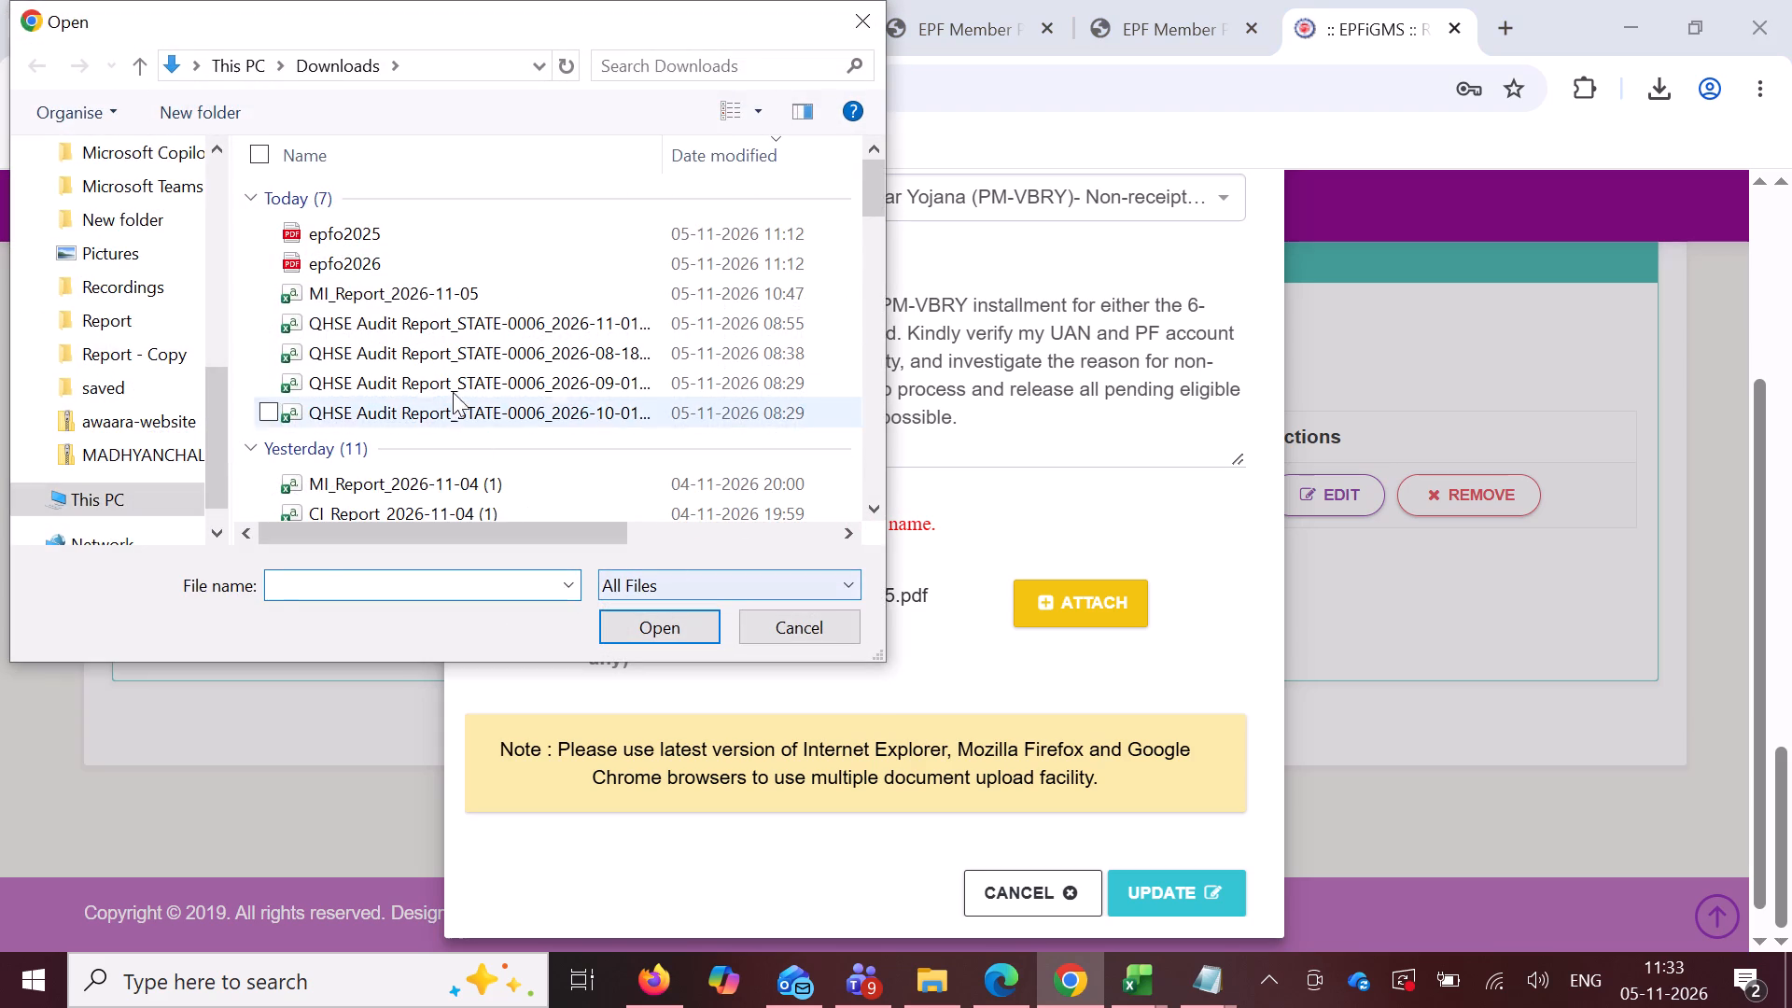
{"action": "left_click", "coordinate": [432, 272]}
{"action": "left_click", "coordinate": [450, 229], "text": "ctrl"}
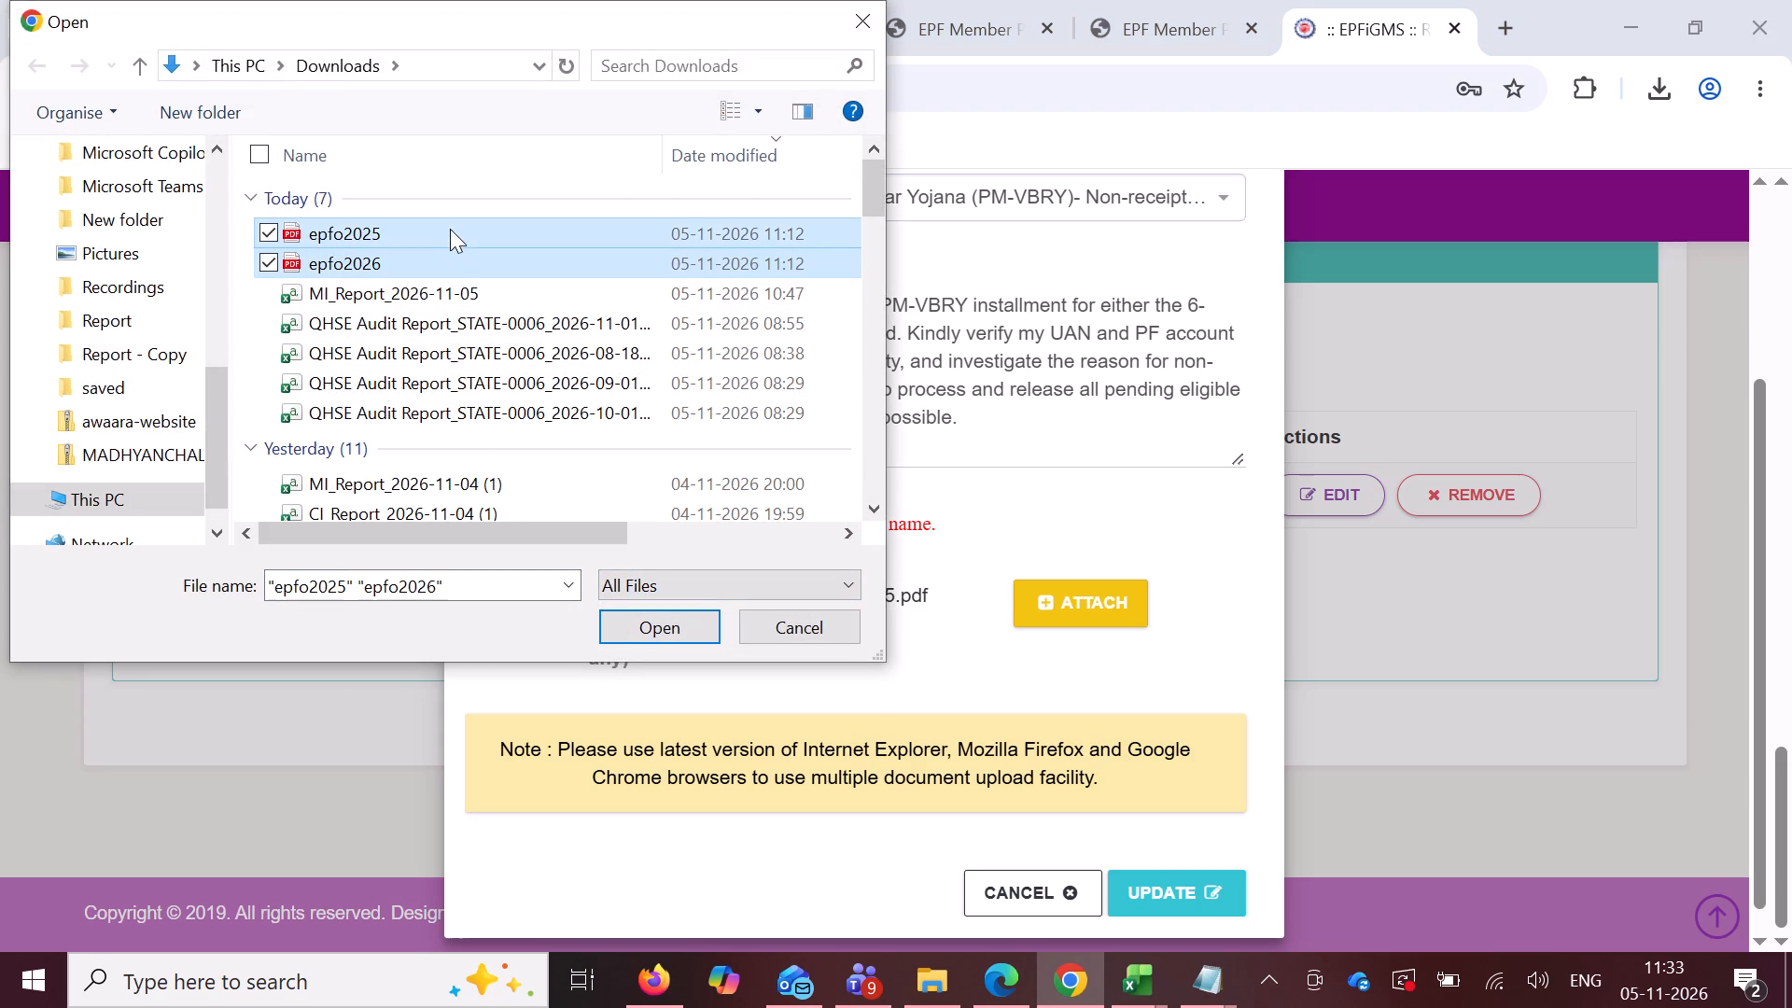
{"action": "left_click", "coordinate": [641, 624]}
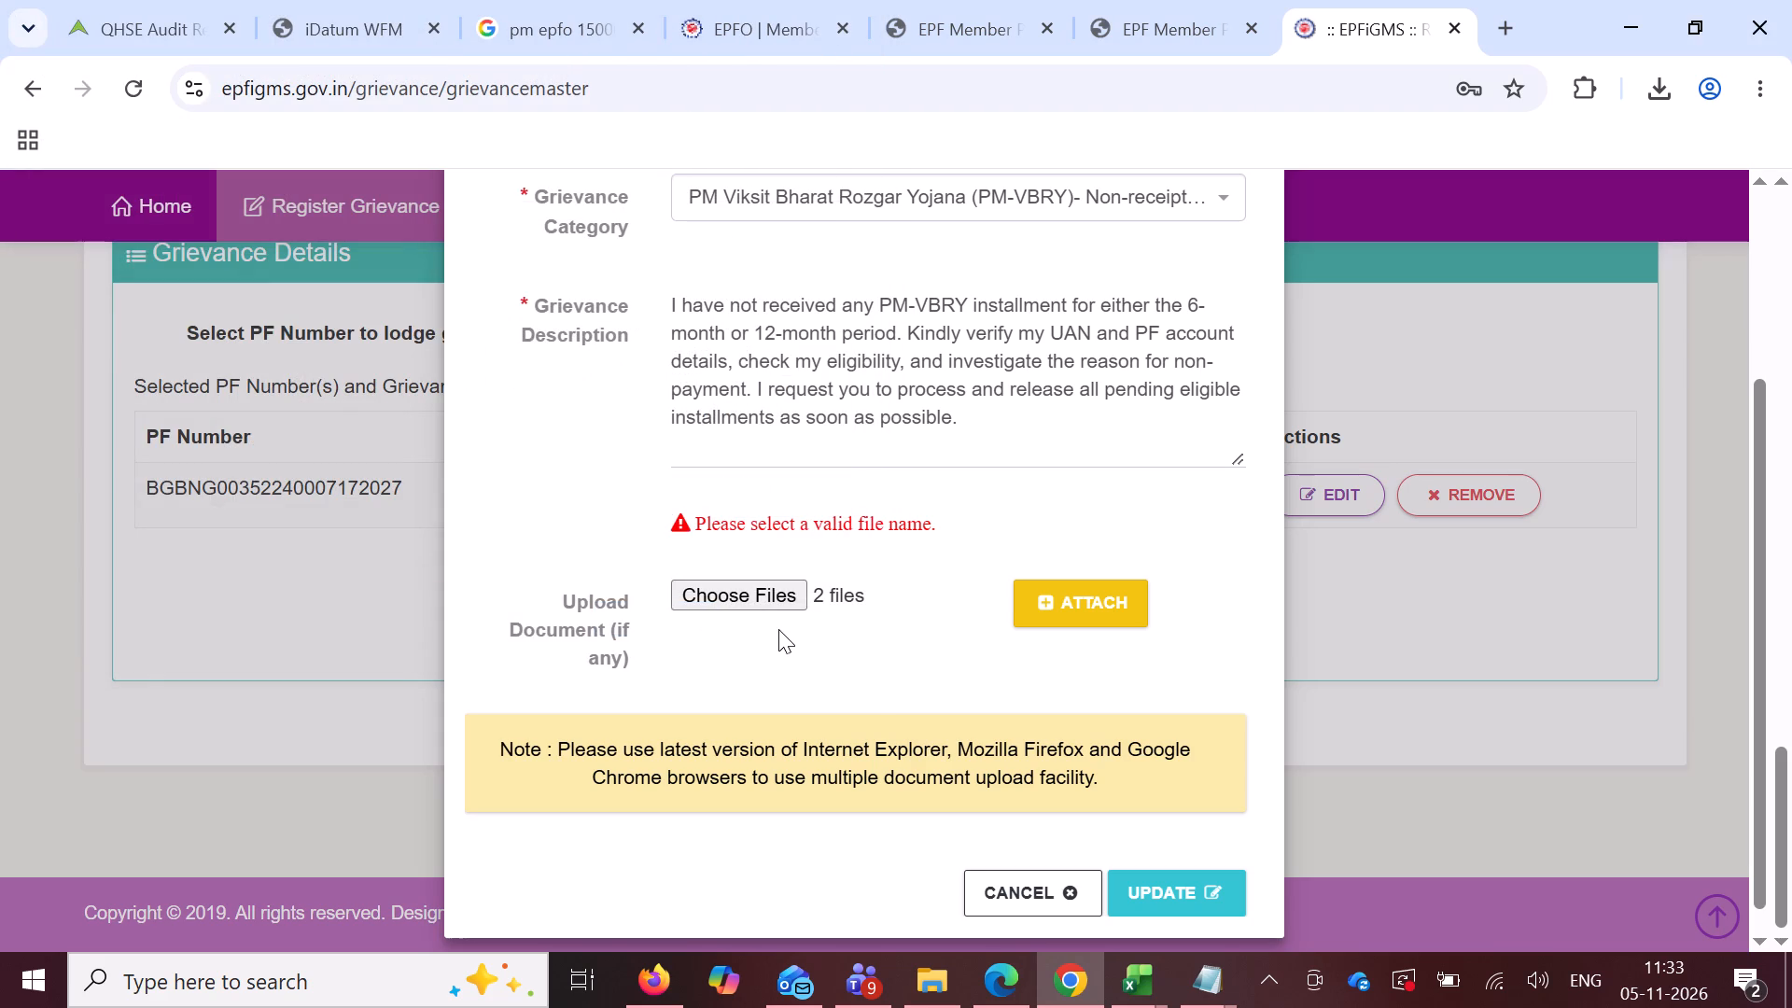
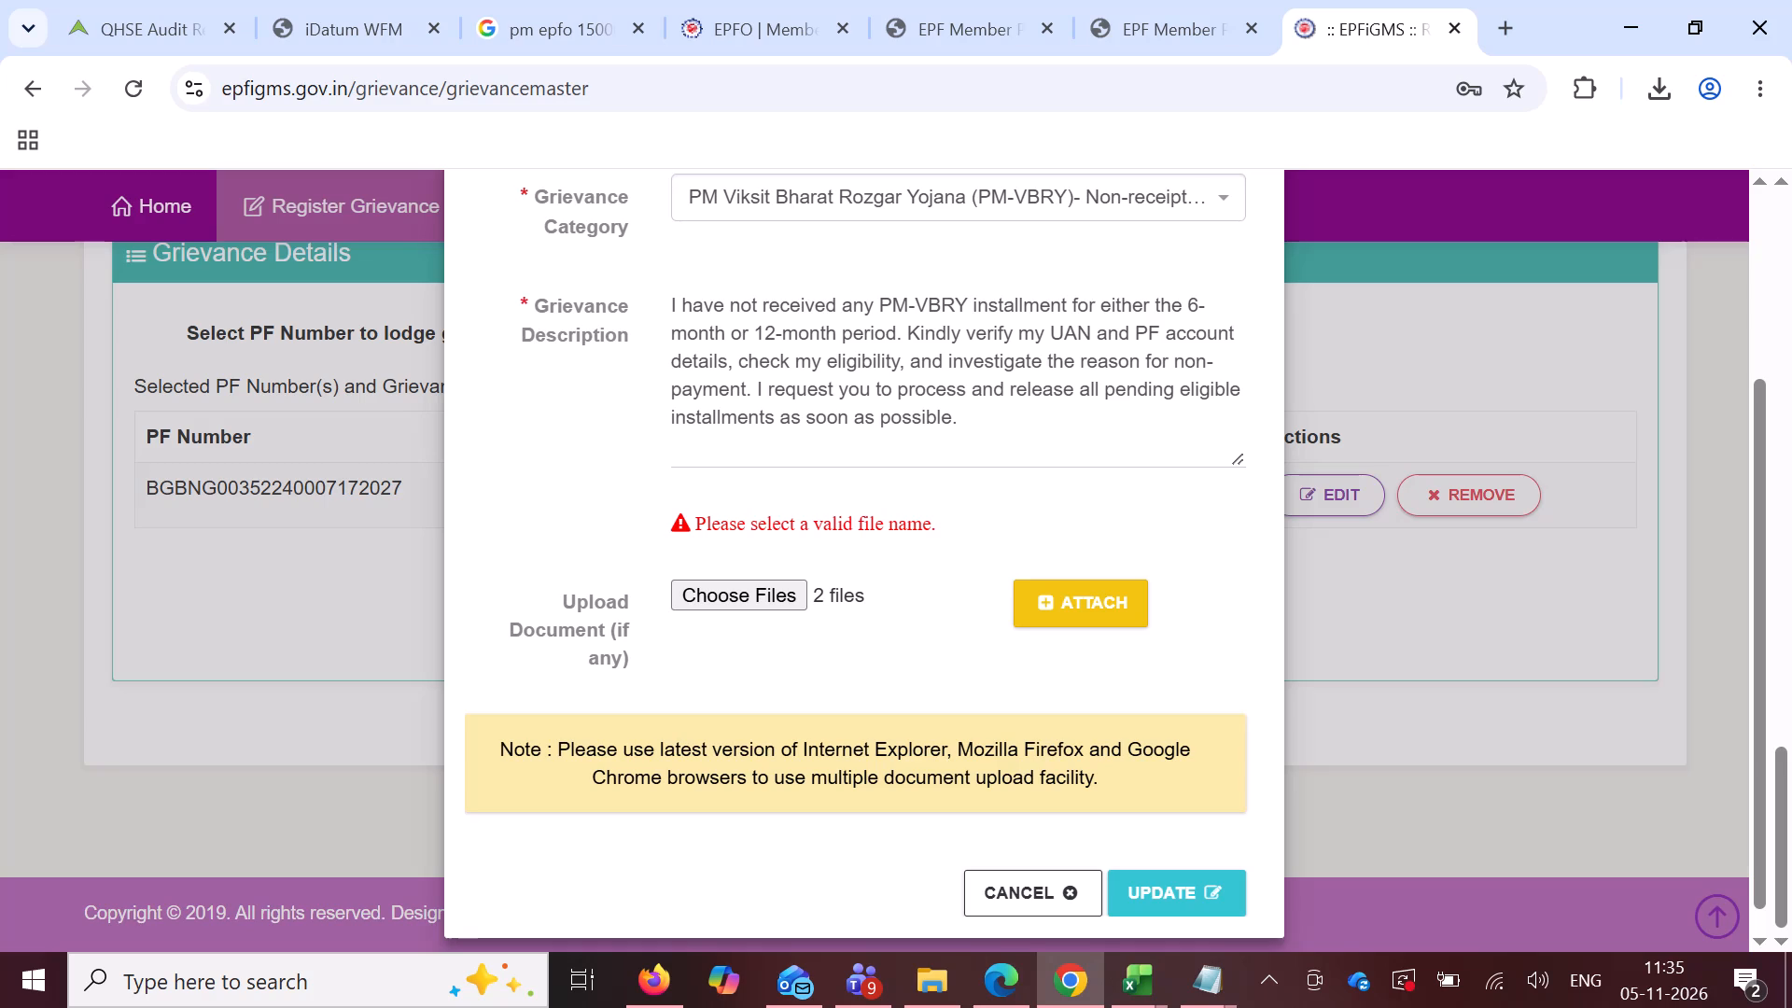
In the Downloads folder in File Explorer, rename the epfo2025 PDF as epfo.
{"action": "left_click", "coordinate": [934, 975]}
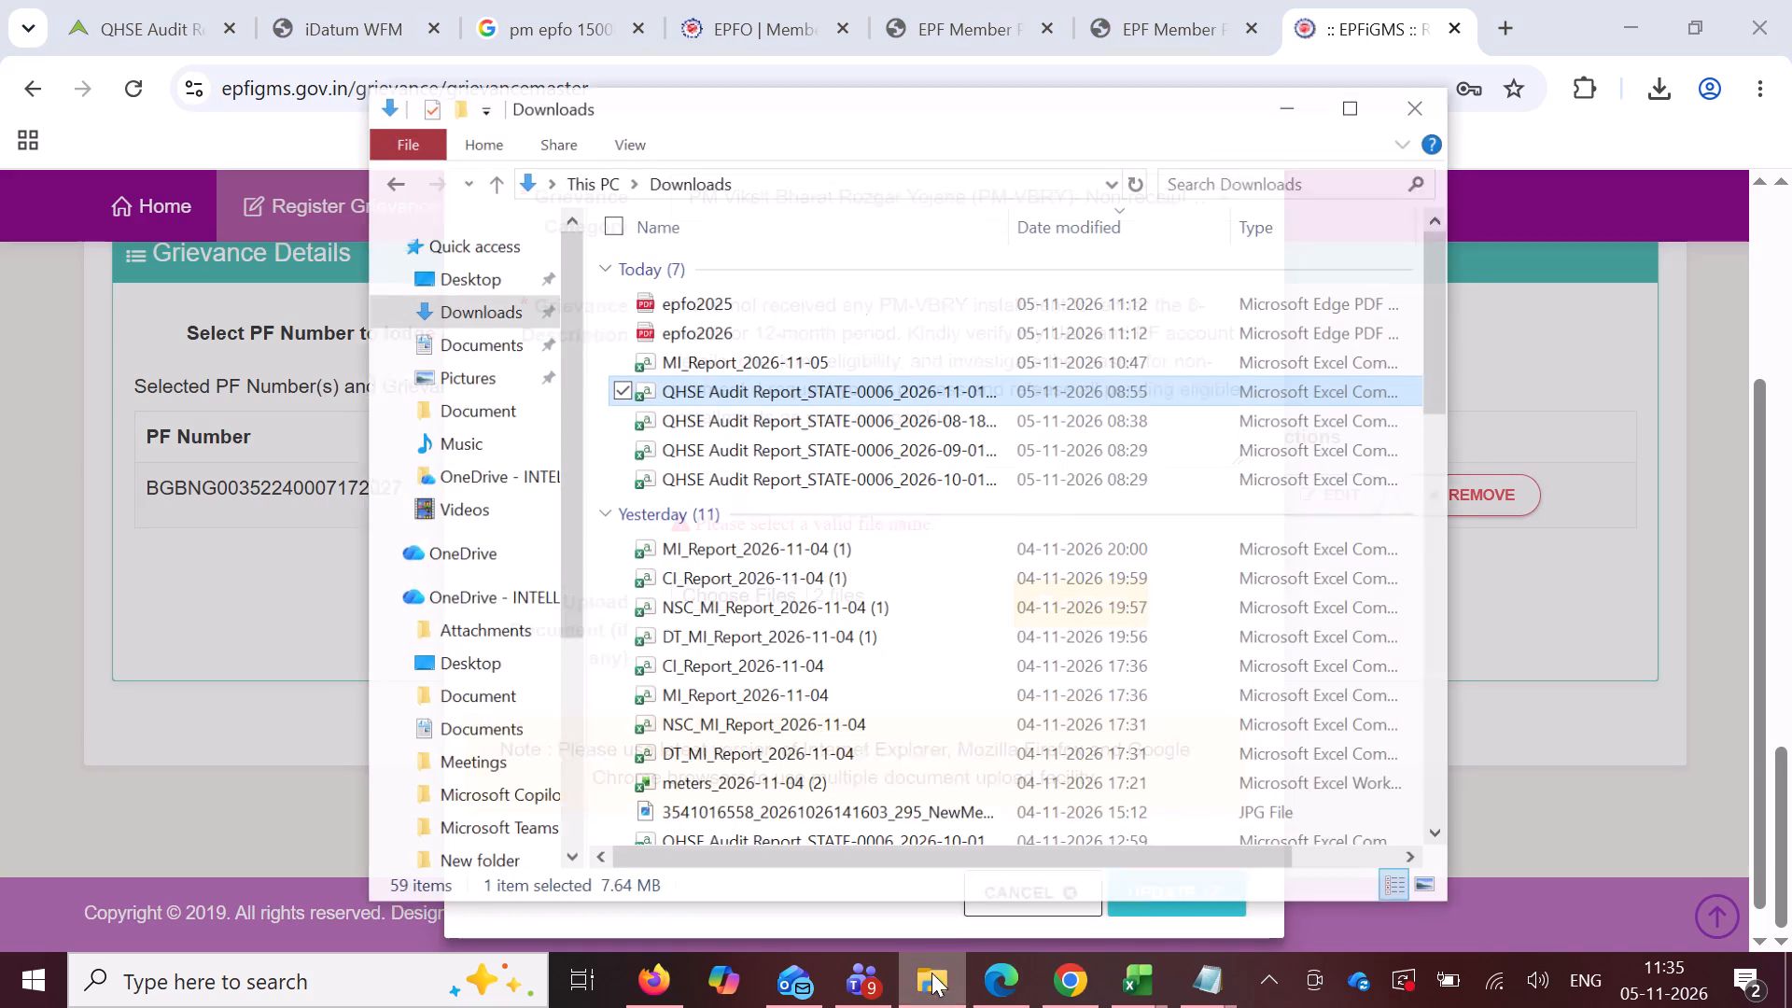
{"action": "left_click", "coordinate": [691, 286]}
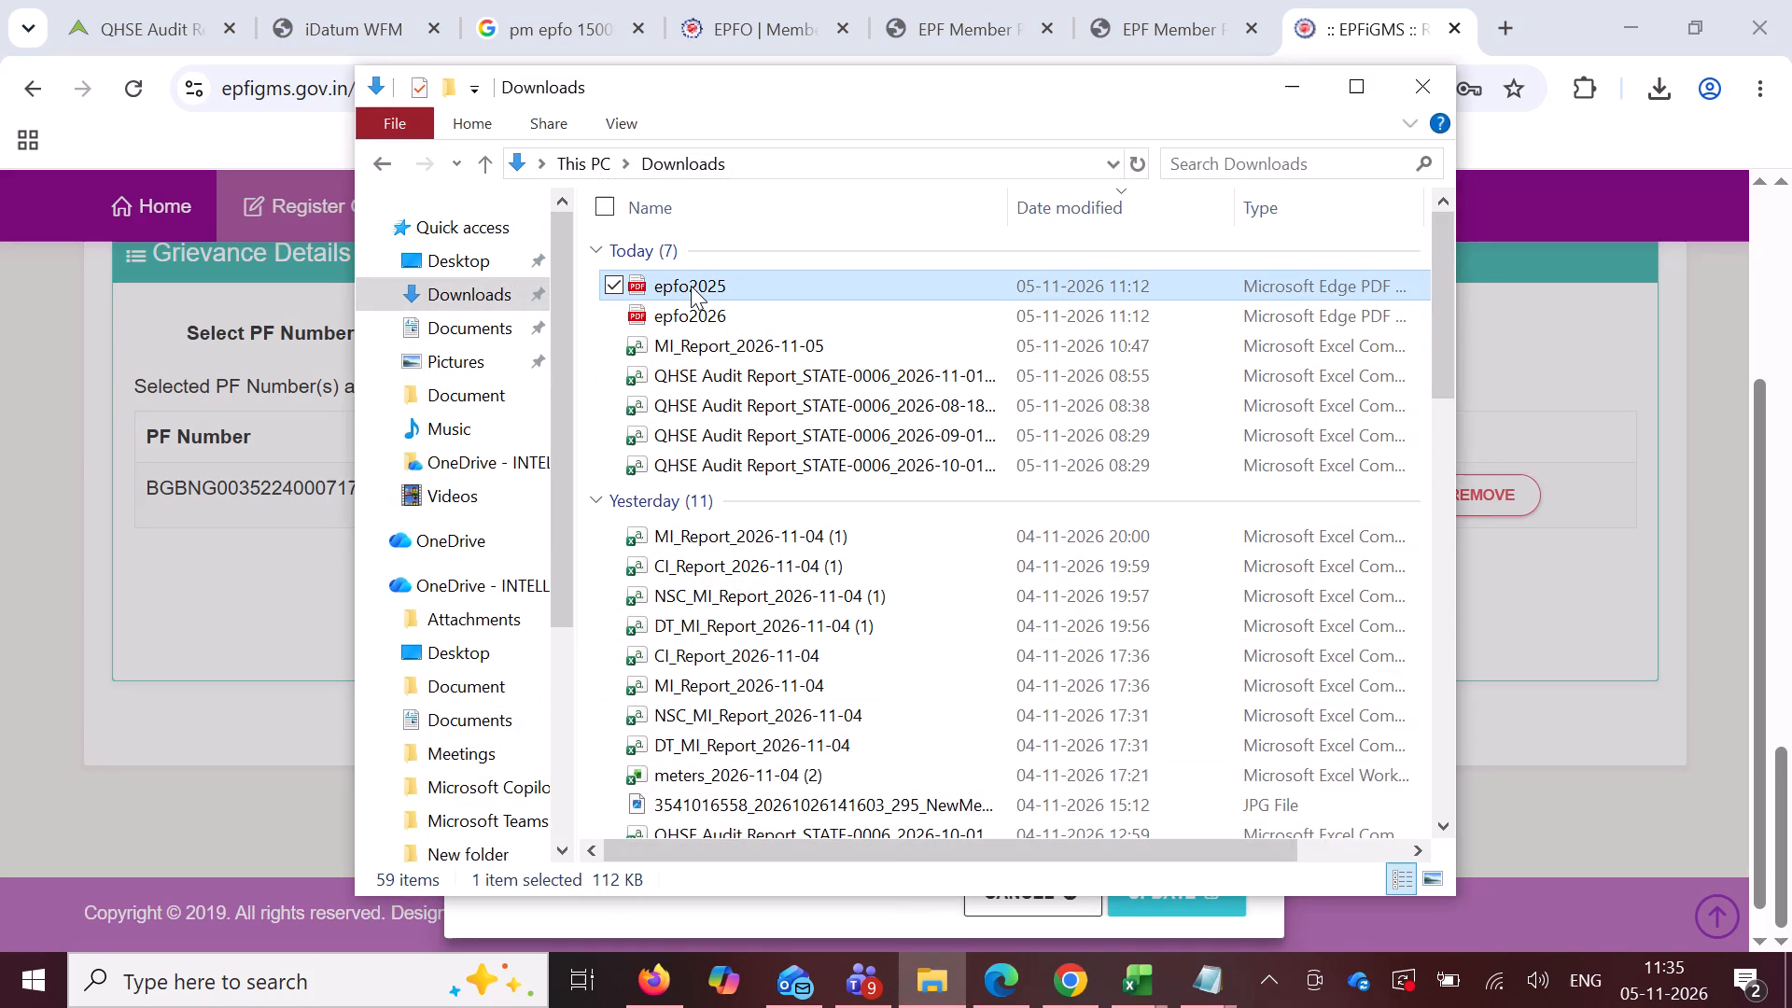
{"action": "left_click", "coordinate": [690, 285]}
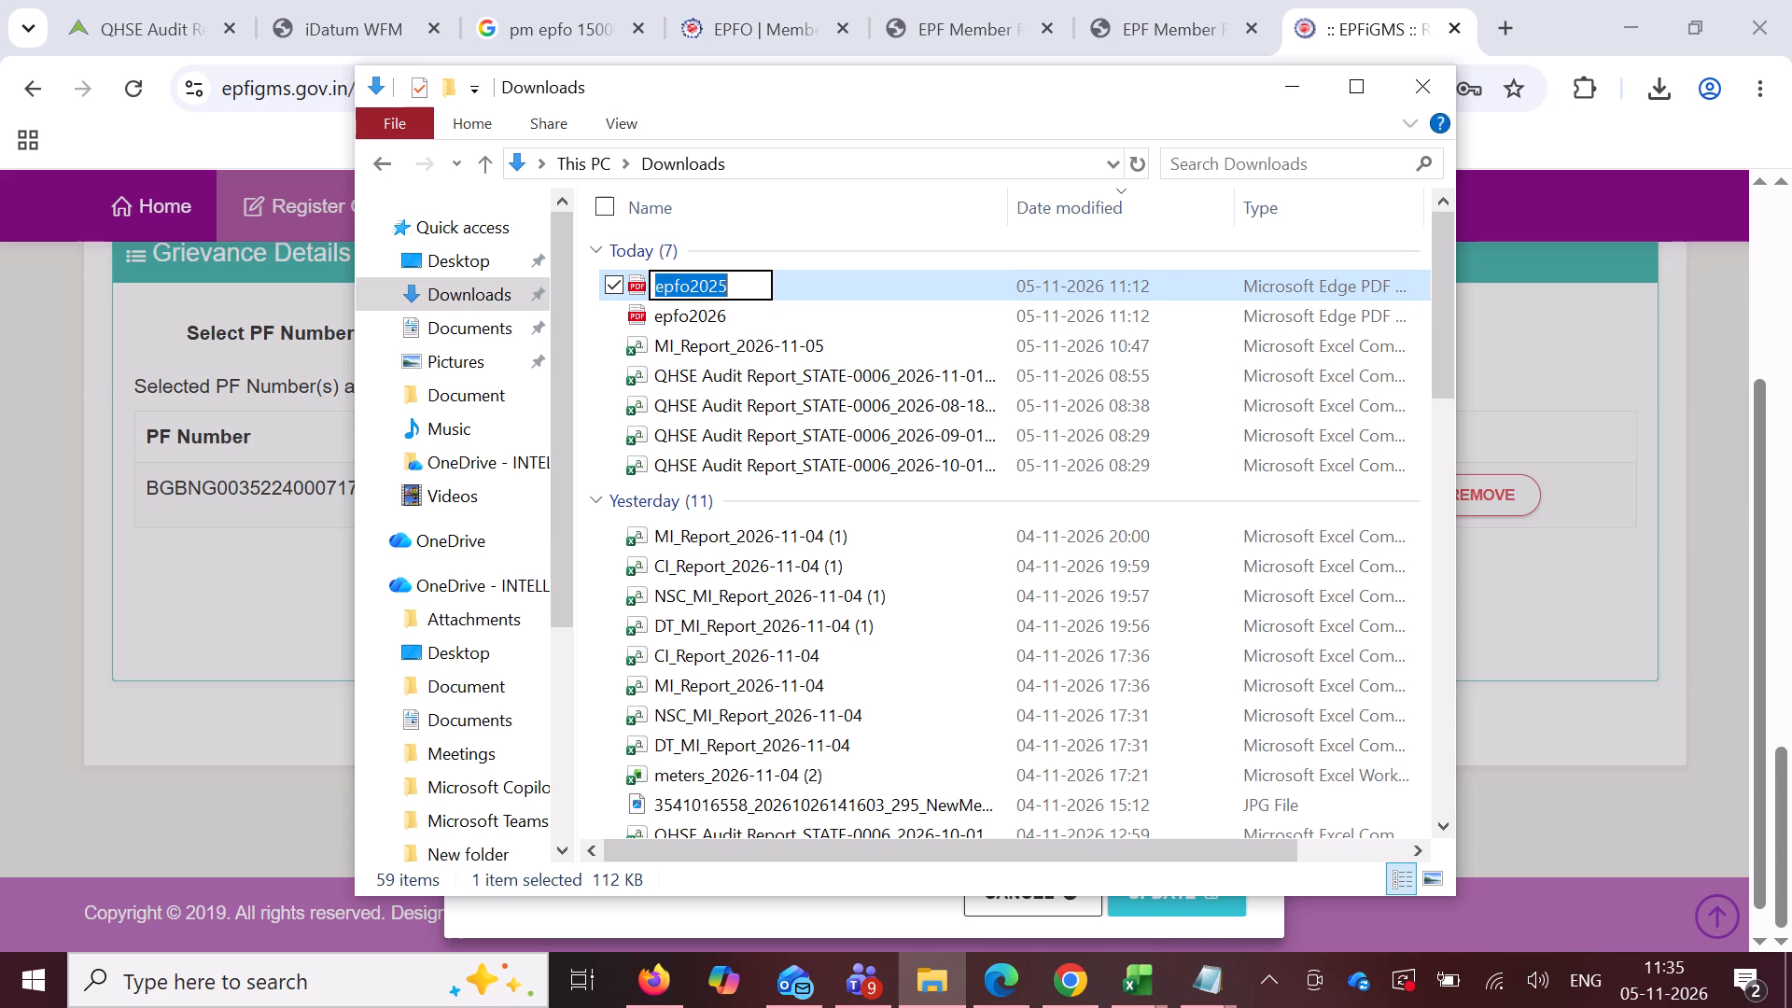
{"action": "left_click", "coordinate": [739, 286]}
{"action": "key", "text": "BackSpace"}
{"action": "key", "text": "BackSpace"}
{"action": "key", "text": "BackSpace"}
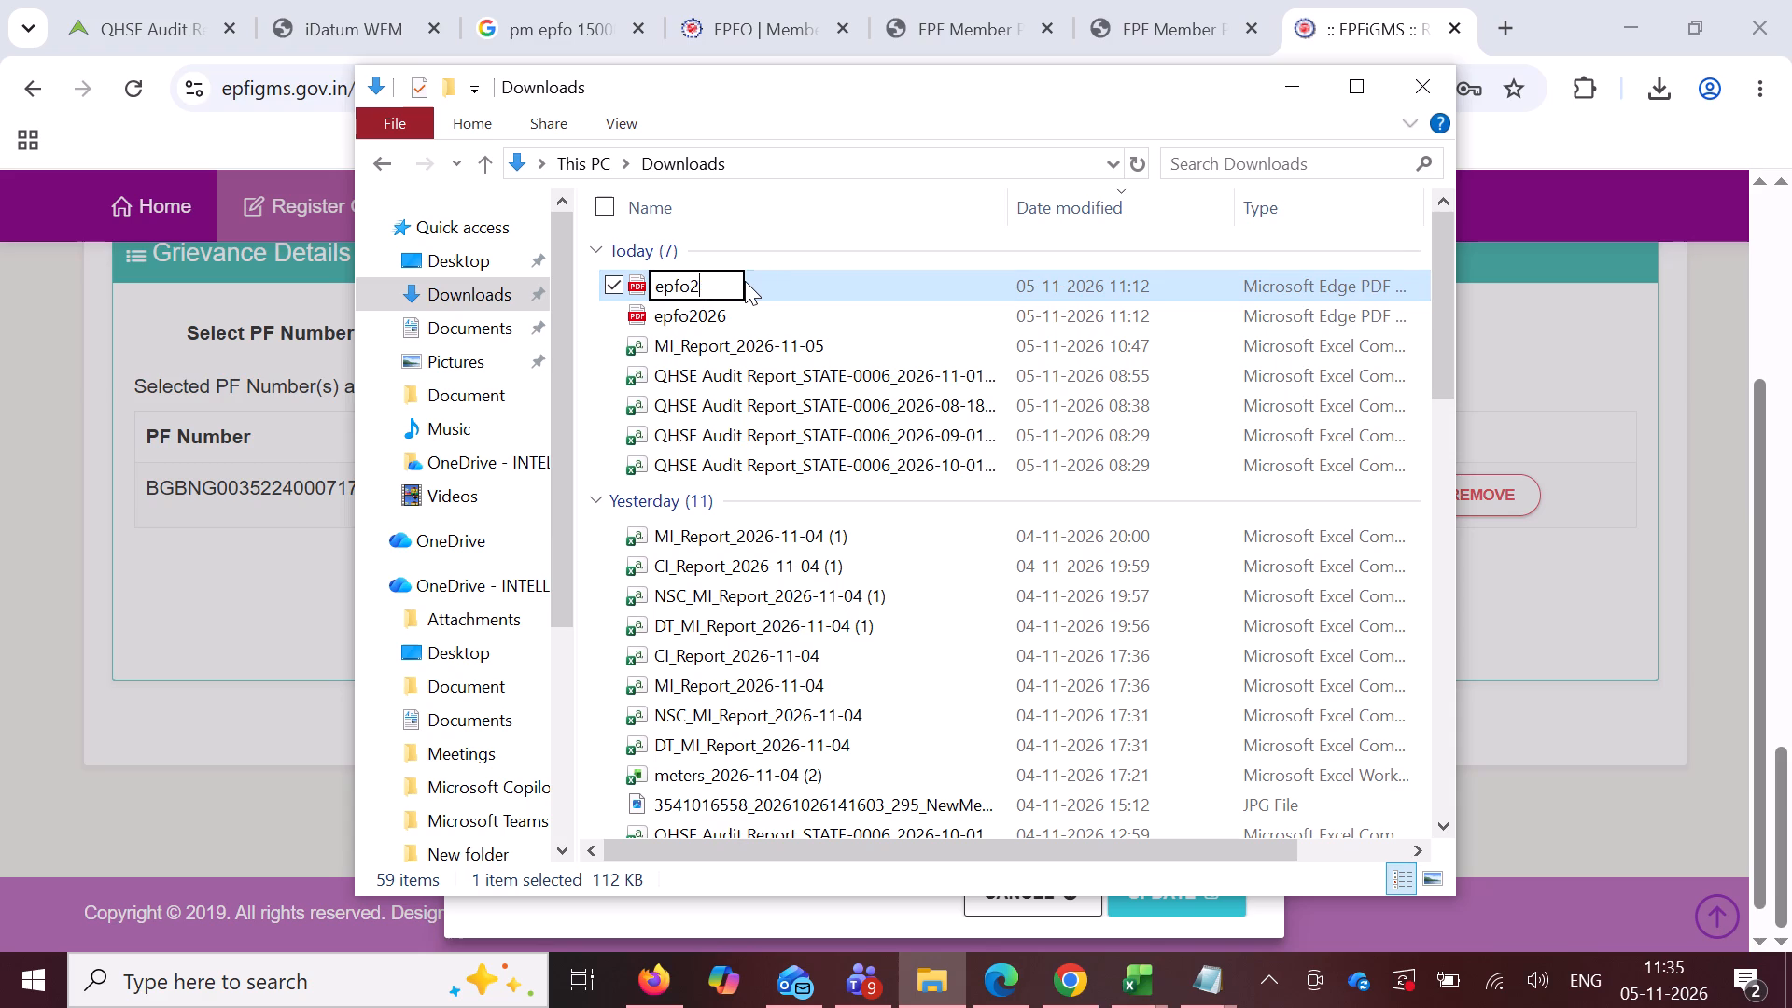
{"action": "key", "text": "BackSpace"}
{"action": "left_click", "coordinate": [743, 308]}
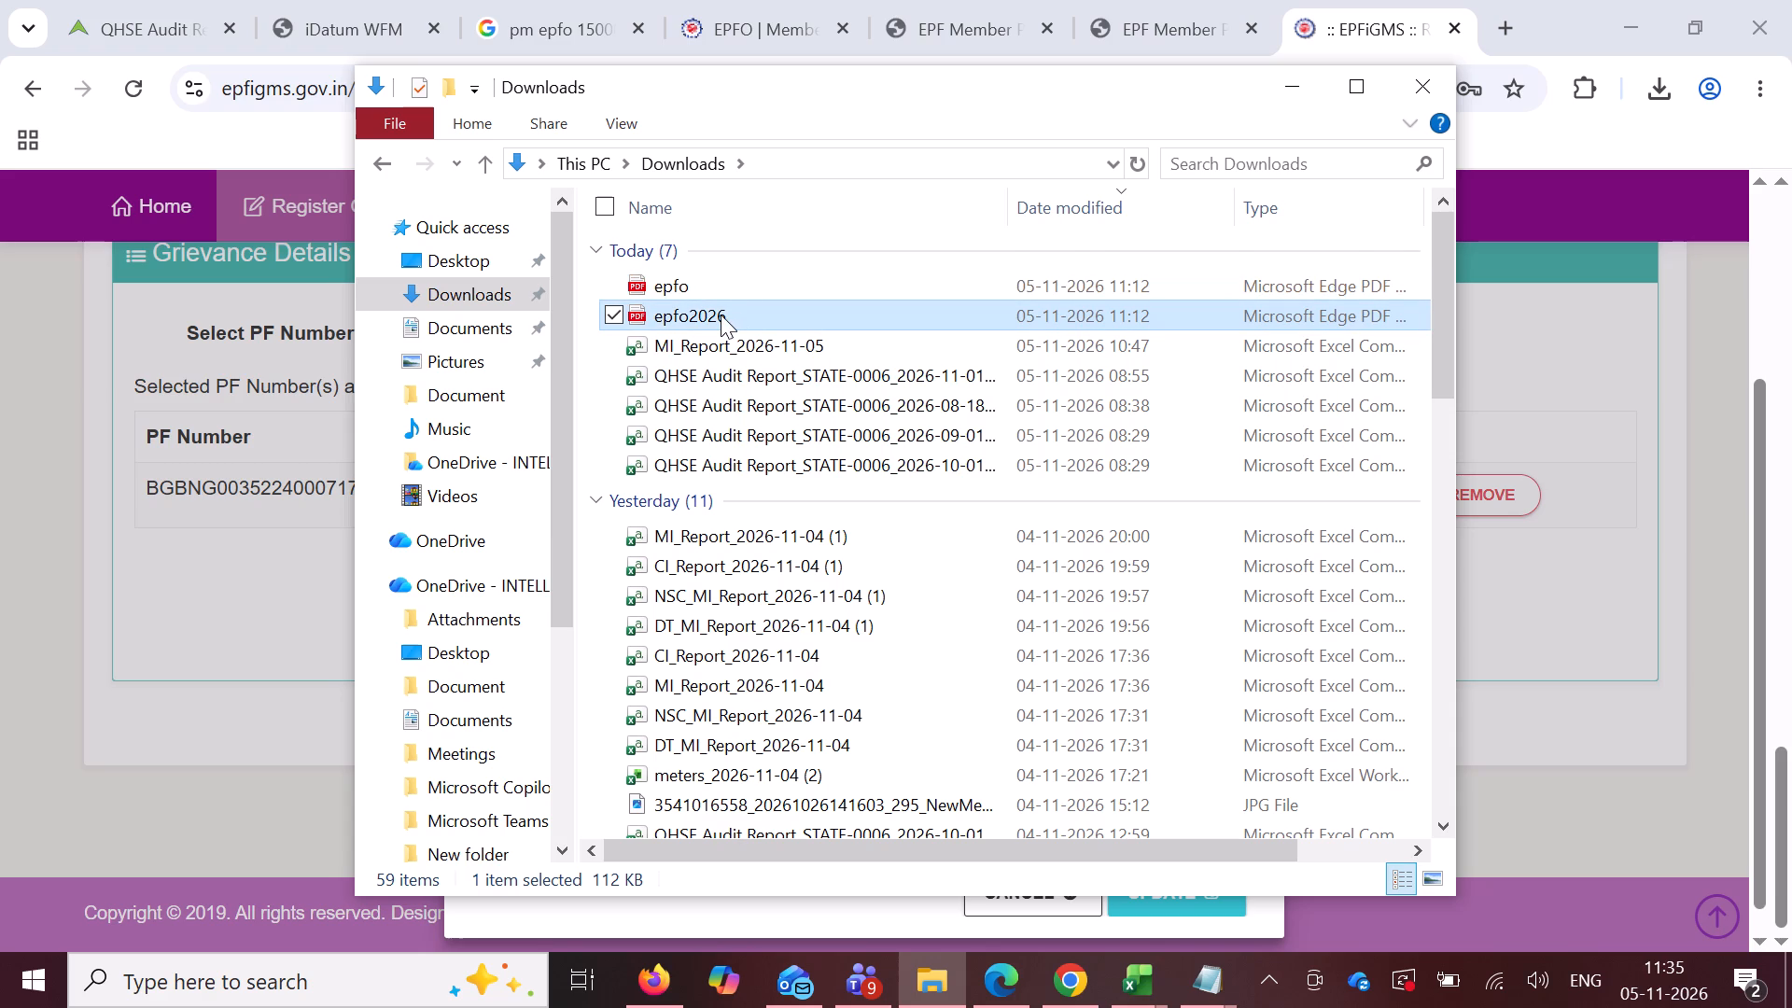
Rename the epfo2026 PDF as epf and put the file window away.
{"action": "left_click", "coordinate": [721, 315]}
{"action": "left_click", "coordinate": [723, 315]}
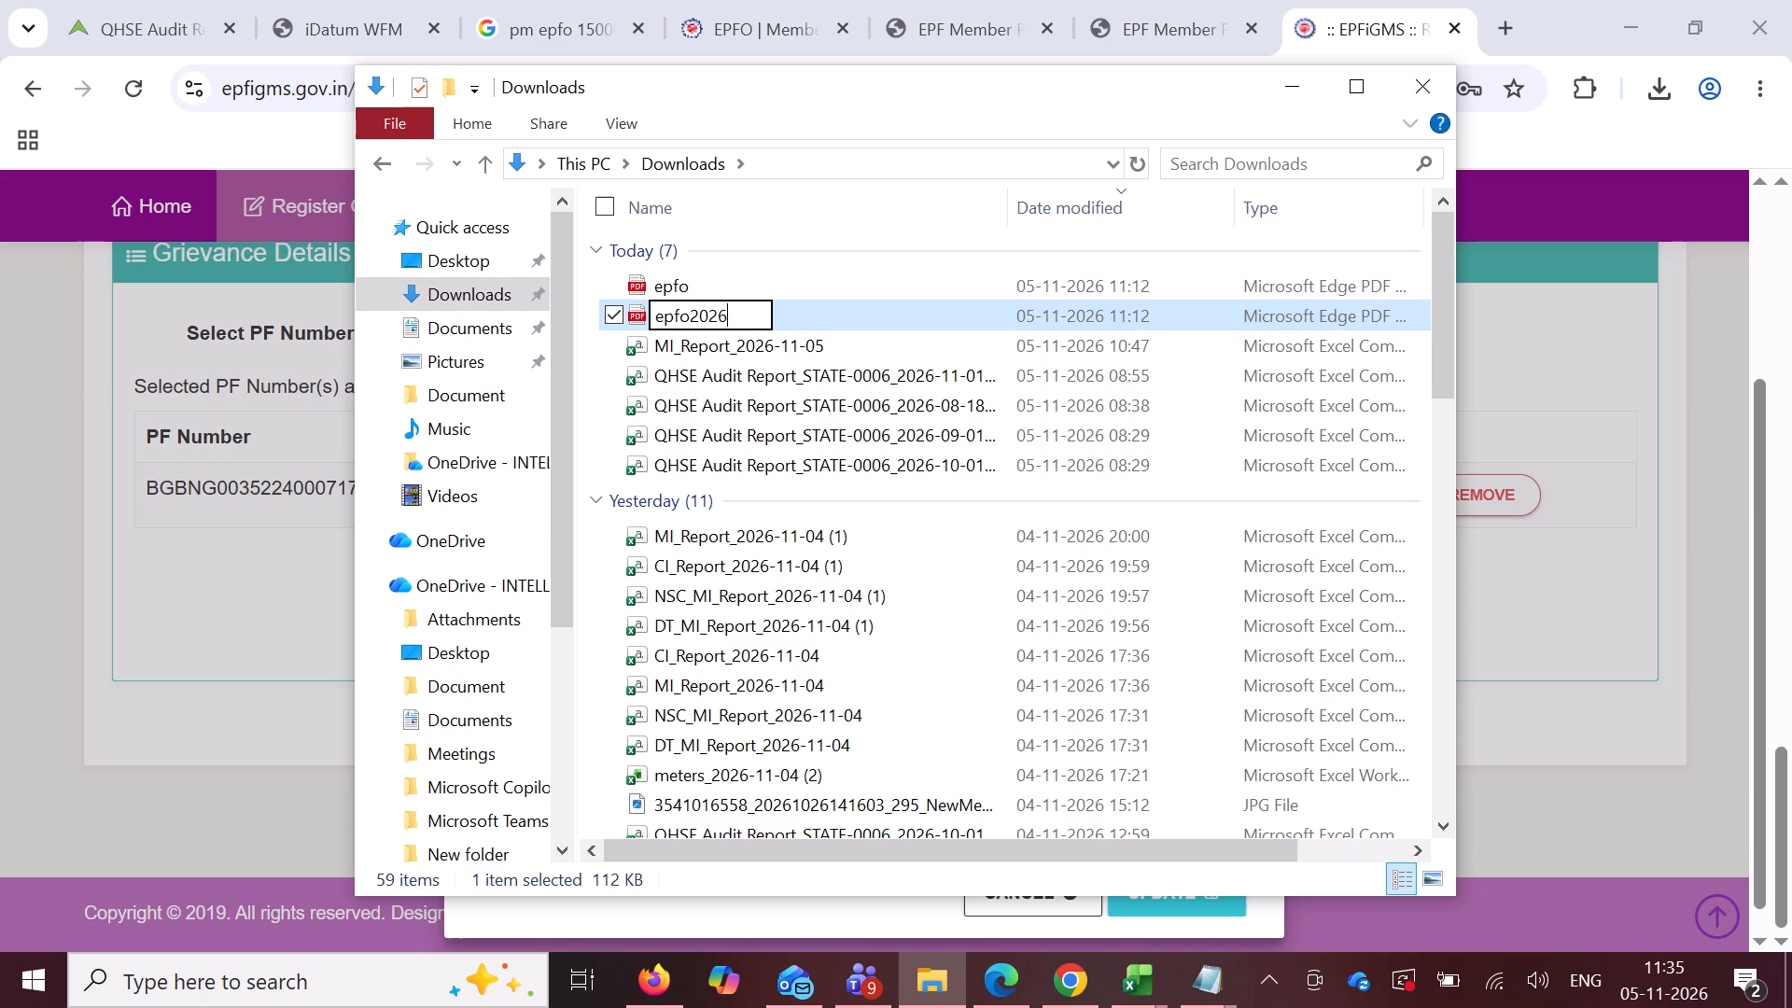
{"action": "key", "text": "BackSpace"}
{"action": "key", "text": "BackSpace"}
{"action": "key", "text": "BackSpace"}
{"action": "key", "text": "BackSpace"}
{"action": "key", "text": "BackSpace"}
{"action": "left_click", "coordinate": [766, 315]}
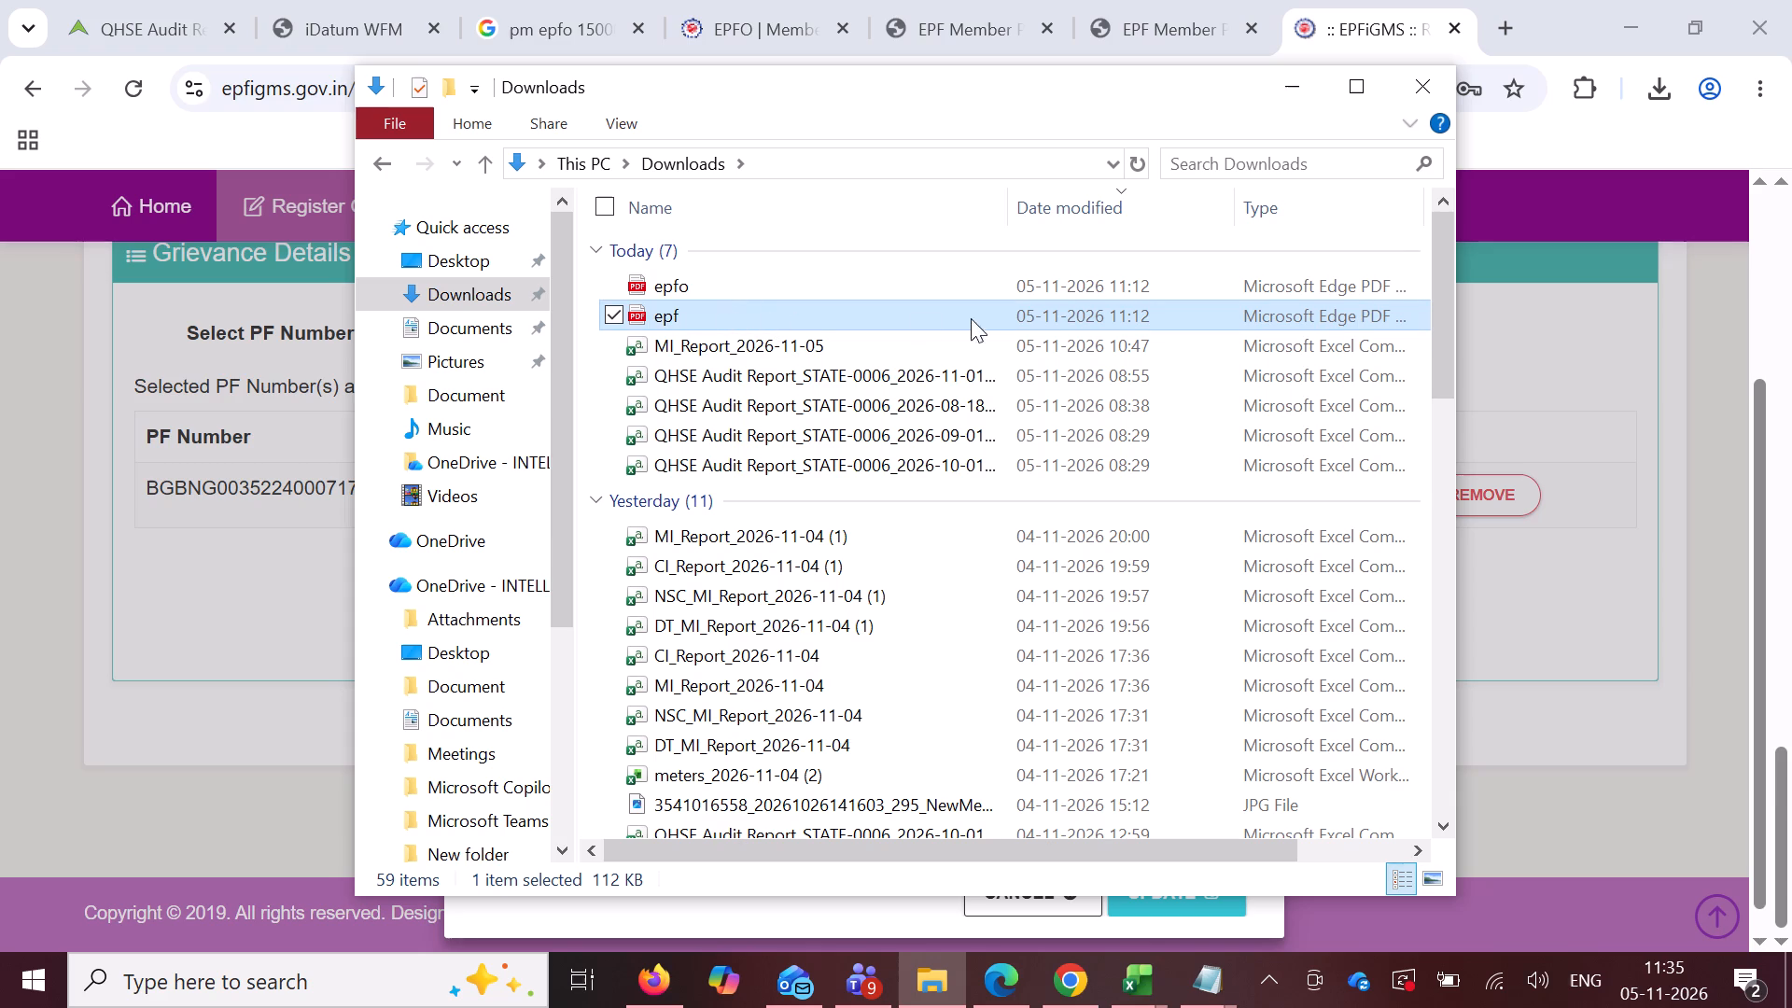
{"action": "left_click", "coordinate": [1286, 82]}
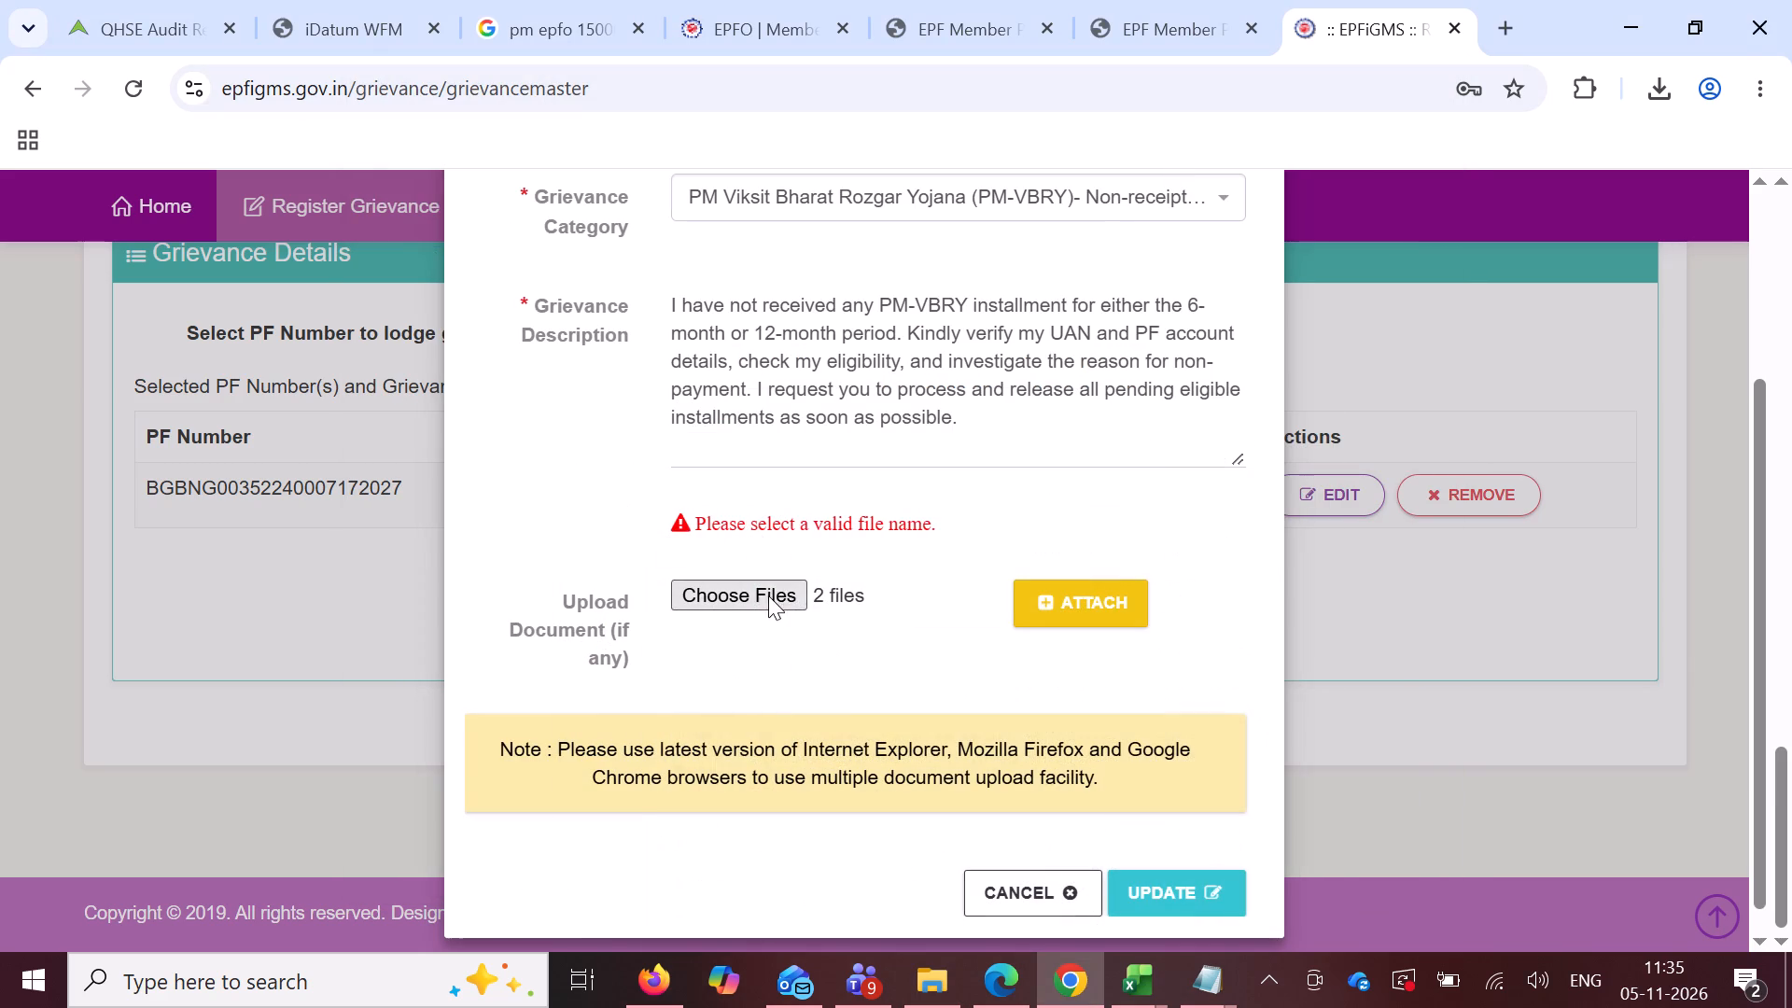
Choose both the epfo and epf PDFs from Downloads as the grievance's upload documents, and dismiss the web security notification.
{"action": "left_click", "coordinate": [768, 595]}
{"action": "left_click", "coordinate": [273, 225]}
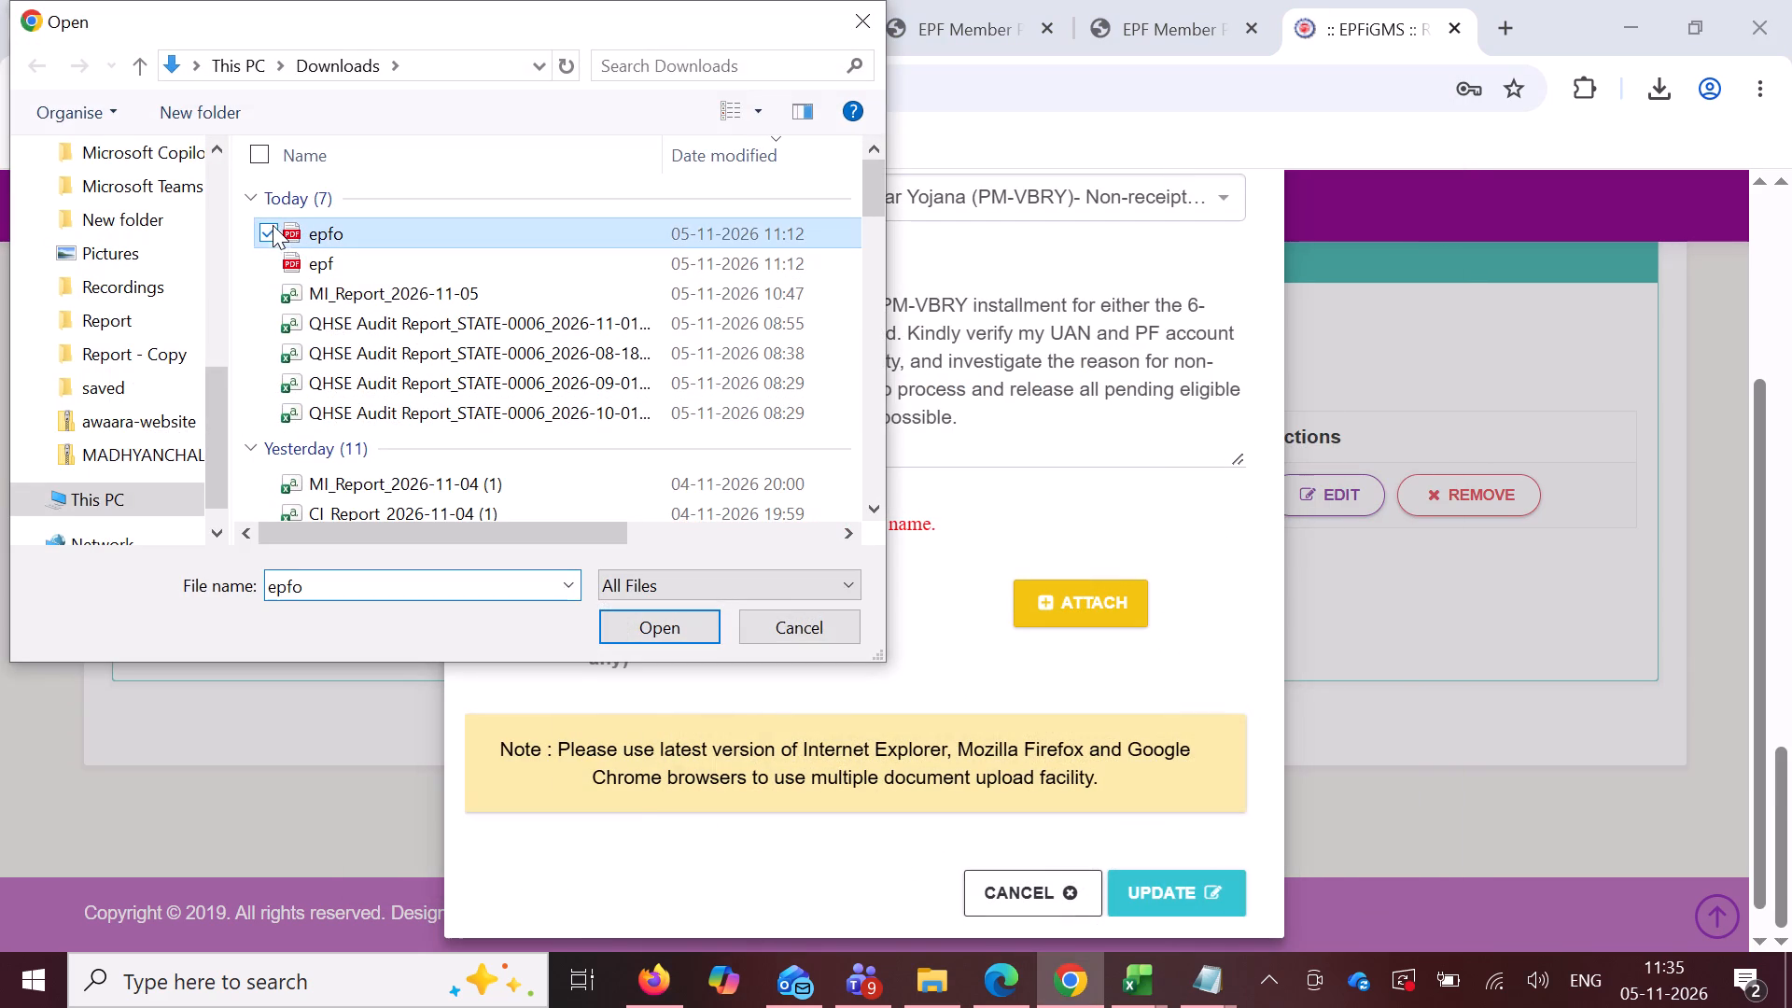
{"action": "left_click", "coordinate": [274, 259]}
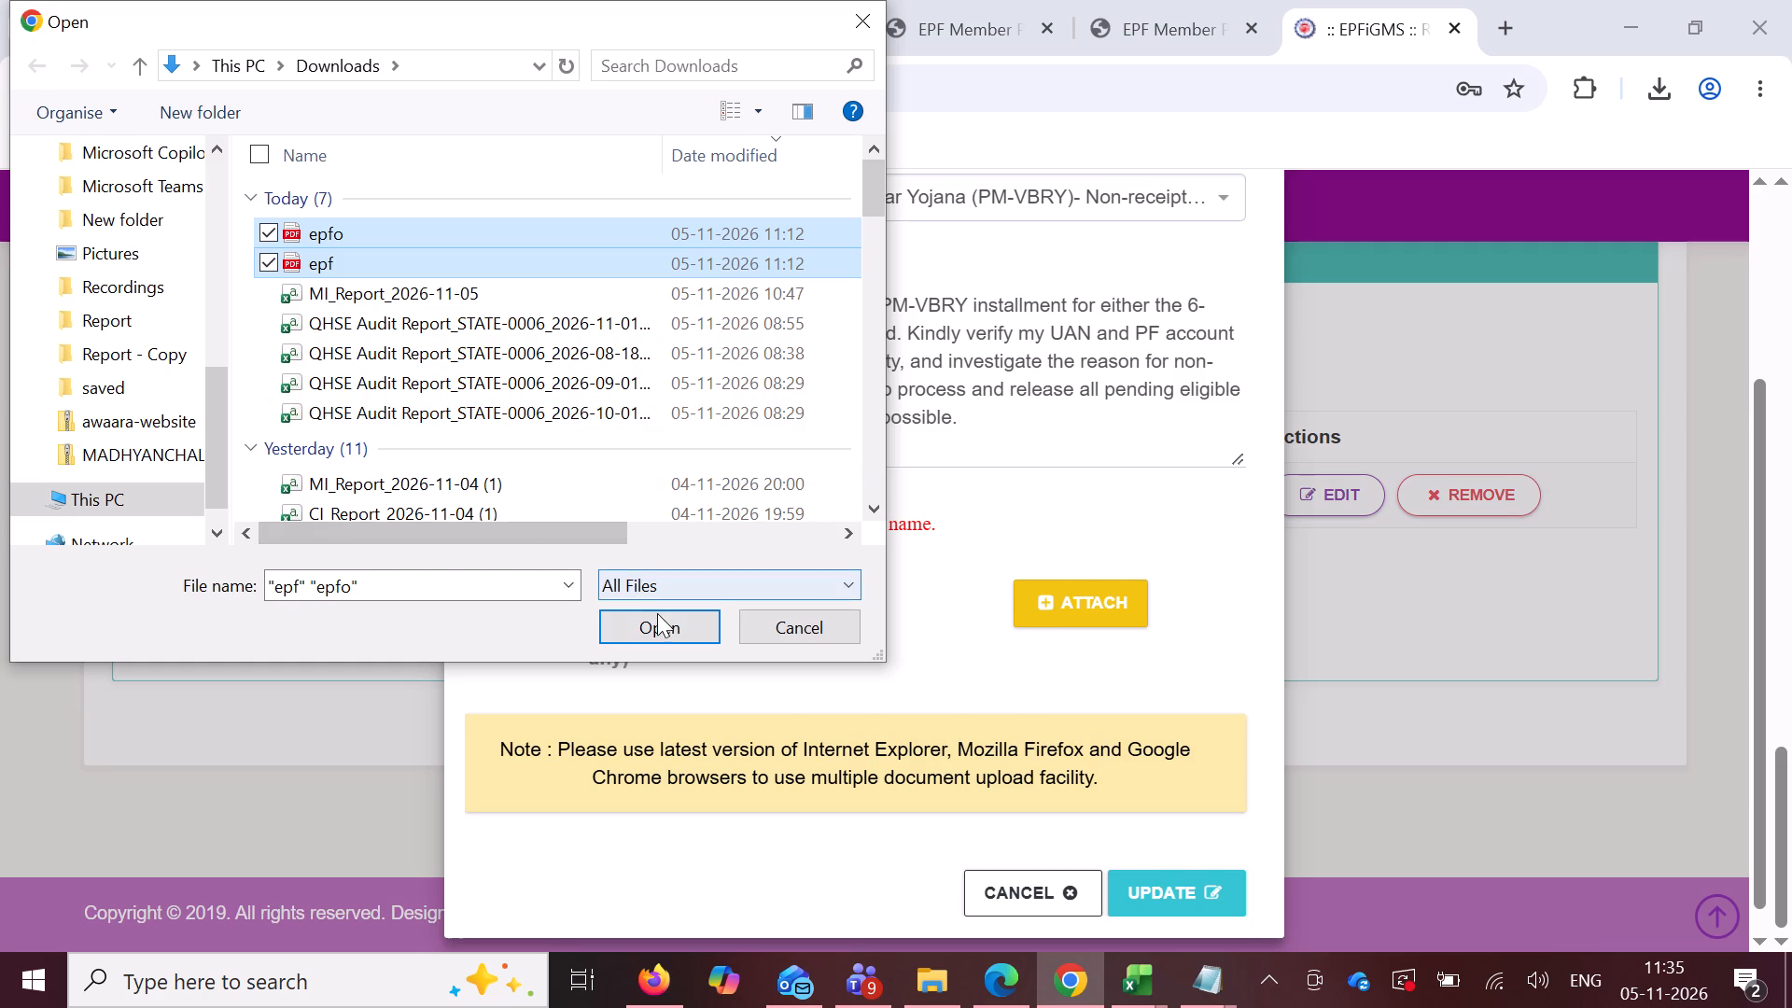
{"action": "left_click", "coordinate": [659, 615]}
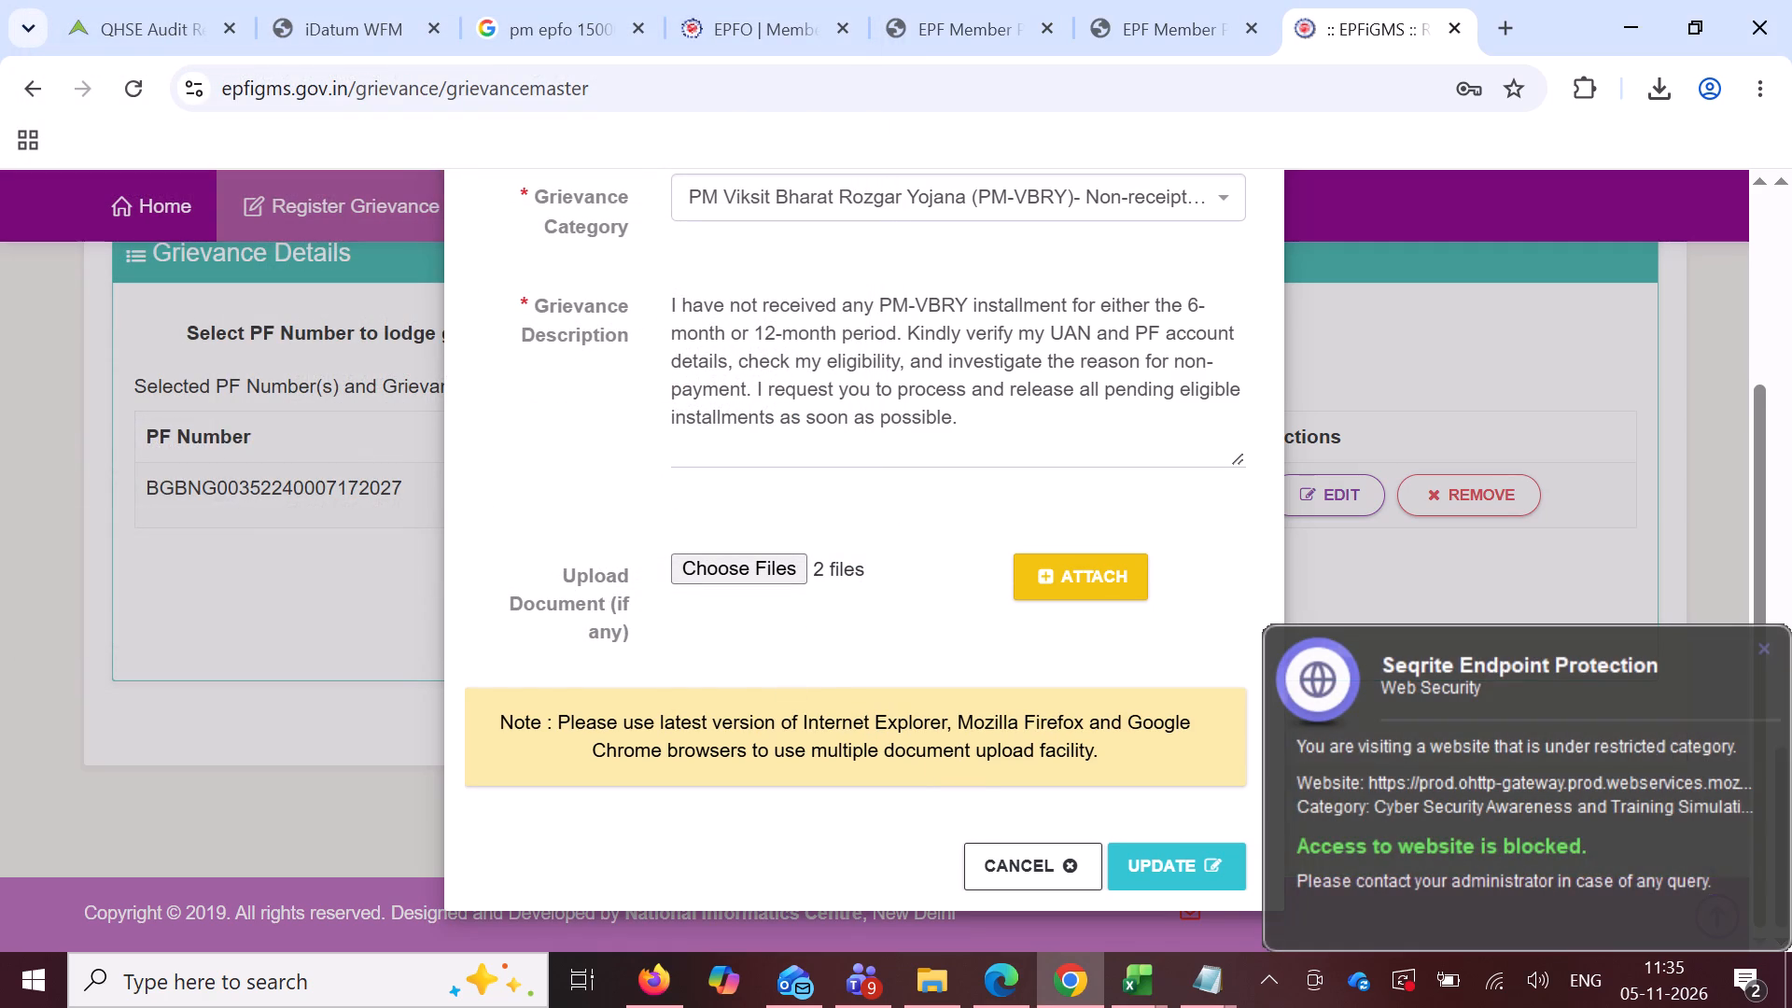
{"action": "left_click", "coordinate": [1762, 657]}
{"action": "left_click", "coordinate": [1769, 651]}
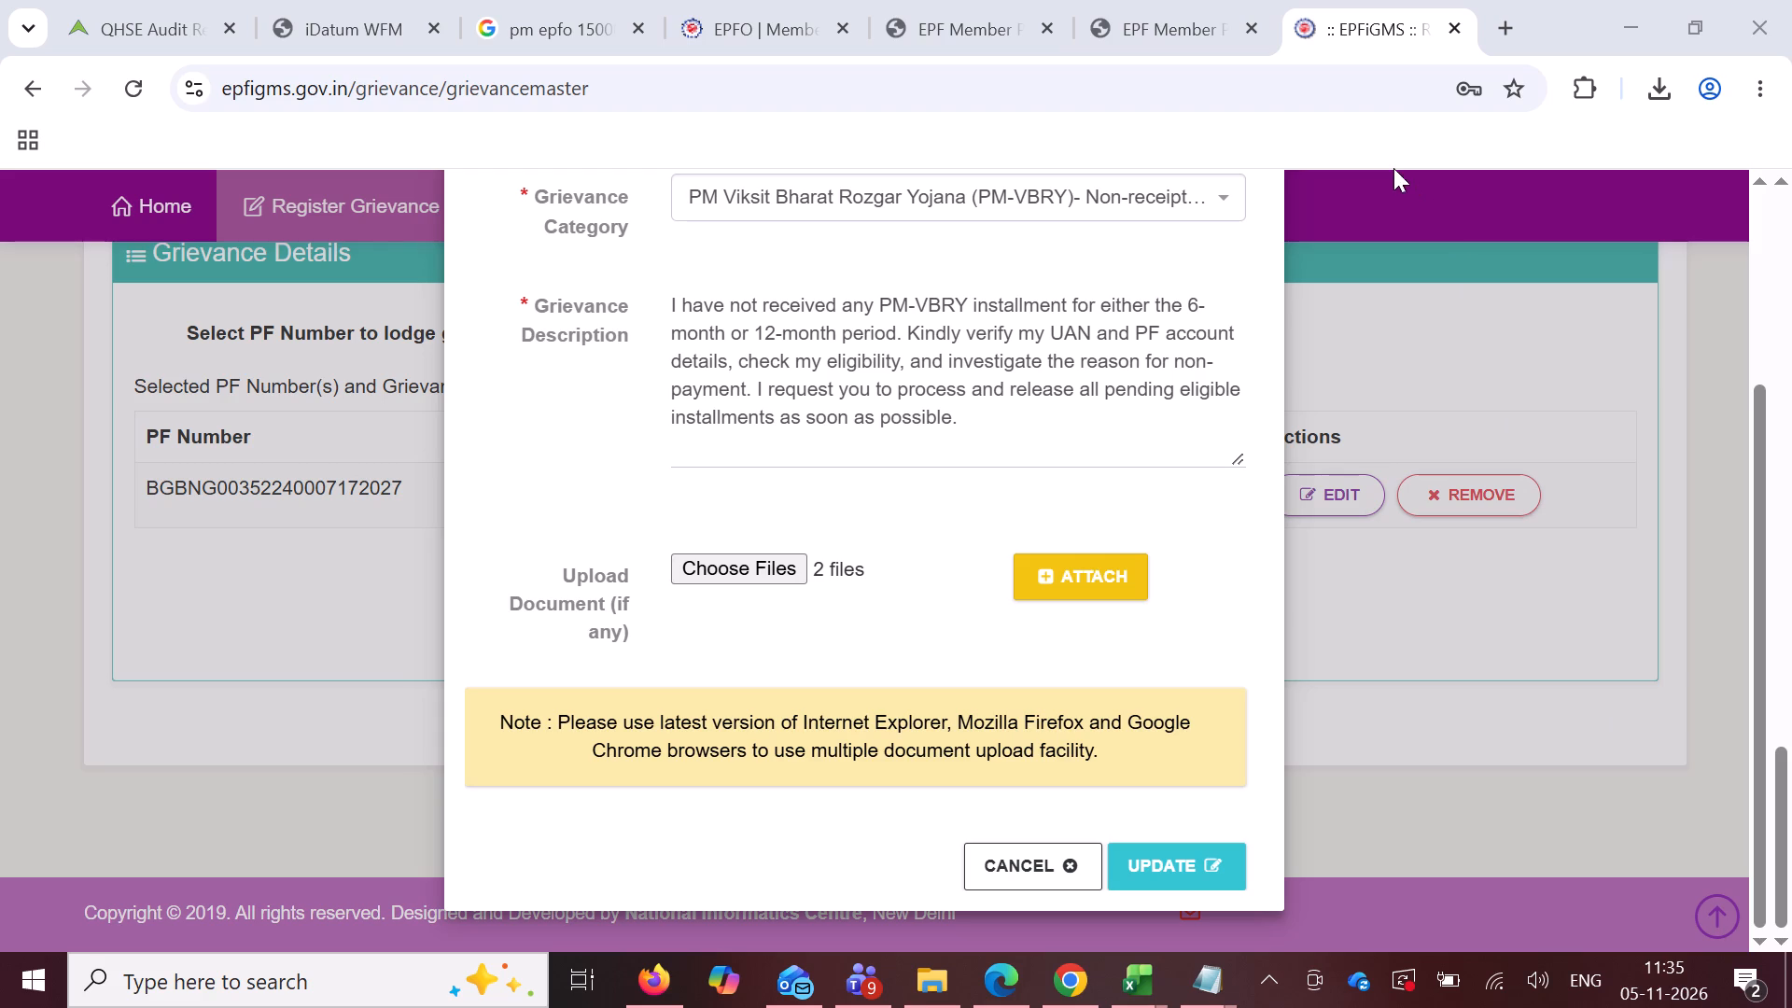
Look over the open 2026 and 2025 EPF member passbook PDFs and return to the grievance form.
{"action": "left_click", "coordinate": [1151, 21]}
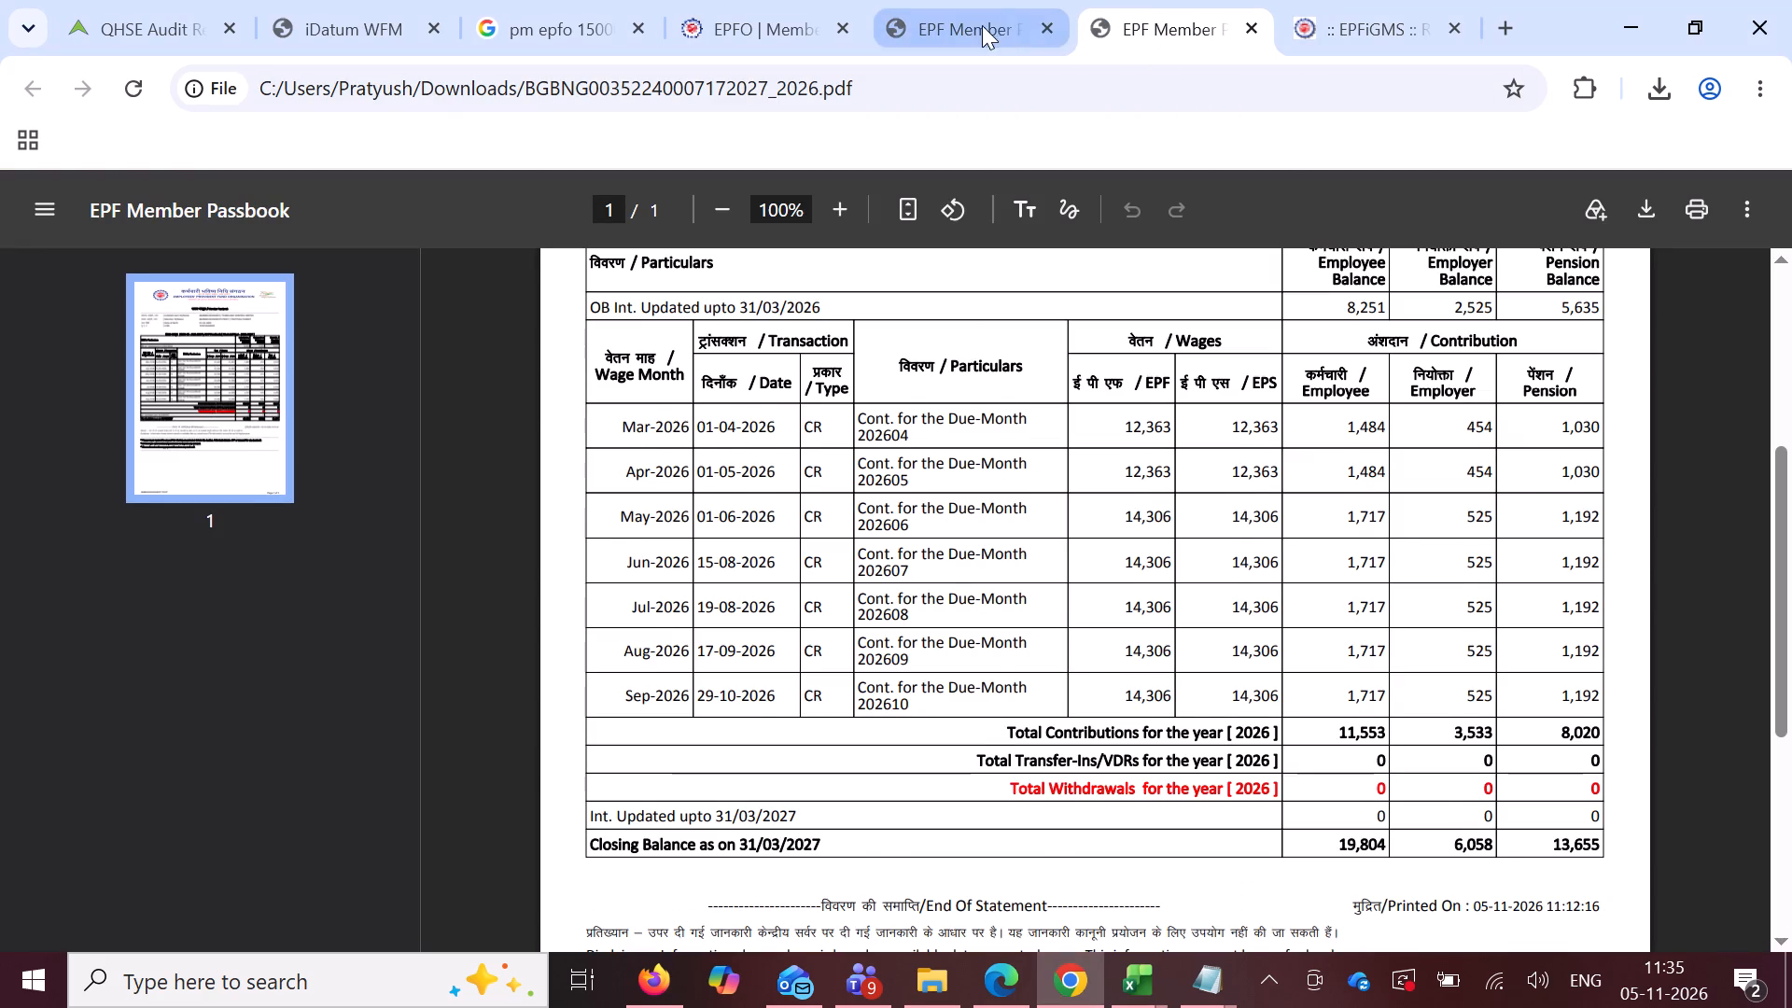
{"action": "left_click", "coordinate": [982, 25]}
{"action": "scroll", "coordinate": [1144, 424], "scroll_direction": "up", "scroll_amount": 3}
{"action": "scroll", "coordinate": [1147, 387], "scroll_direction": "down", "scroll_amount": 1}
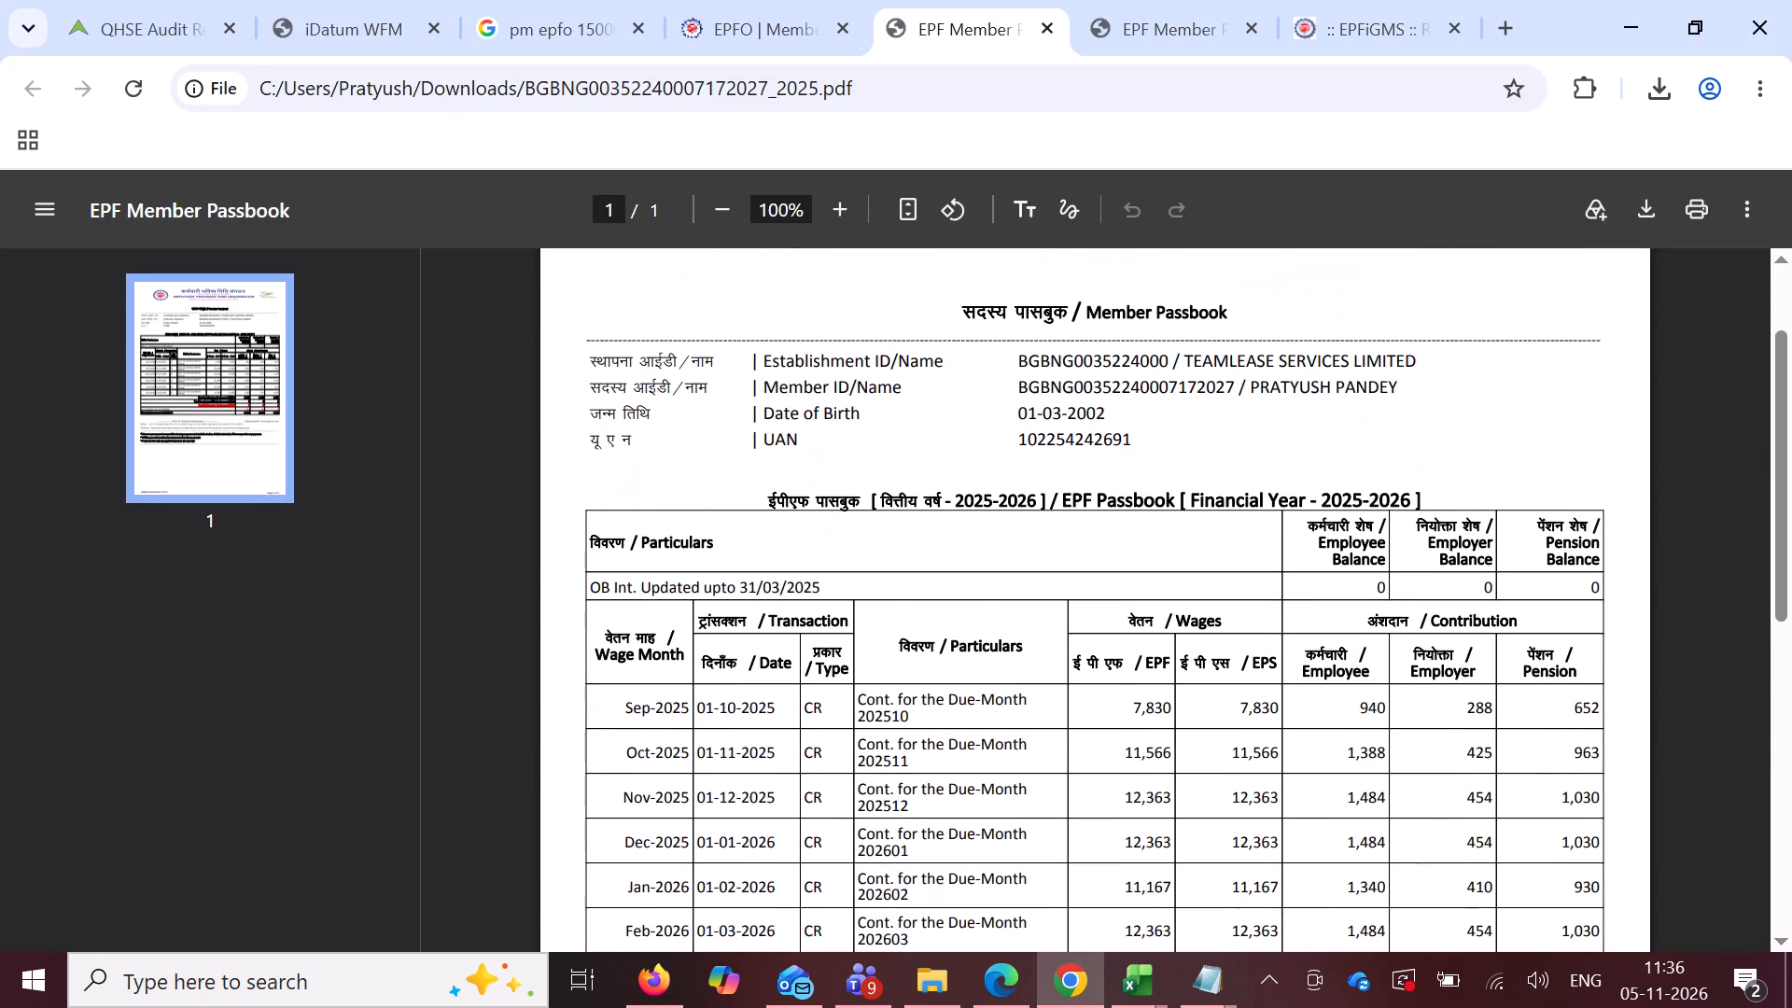
{"action": "scroll", "coordinate": [1146, 389], "scroll_direction": "down", "scroll_amount": 1}
{"action": "scroll", "coordinate": [1146, 390], "scroll_direction": "up", "scroll_amount": 4}
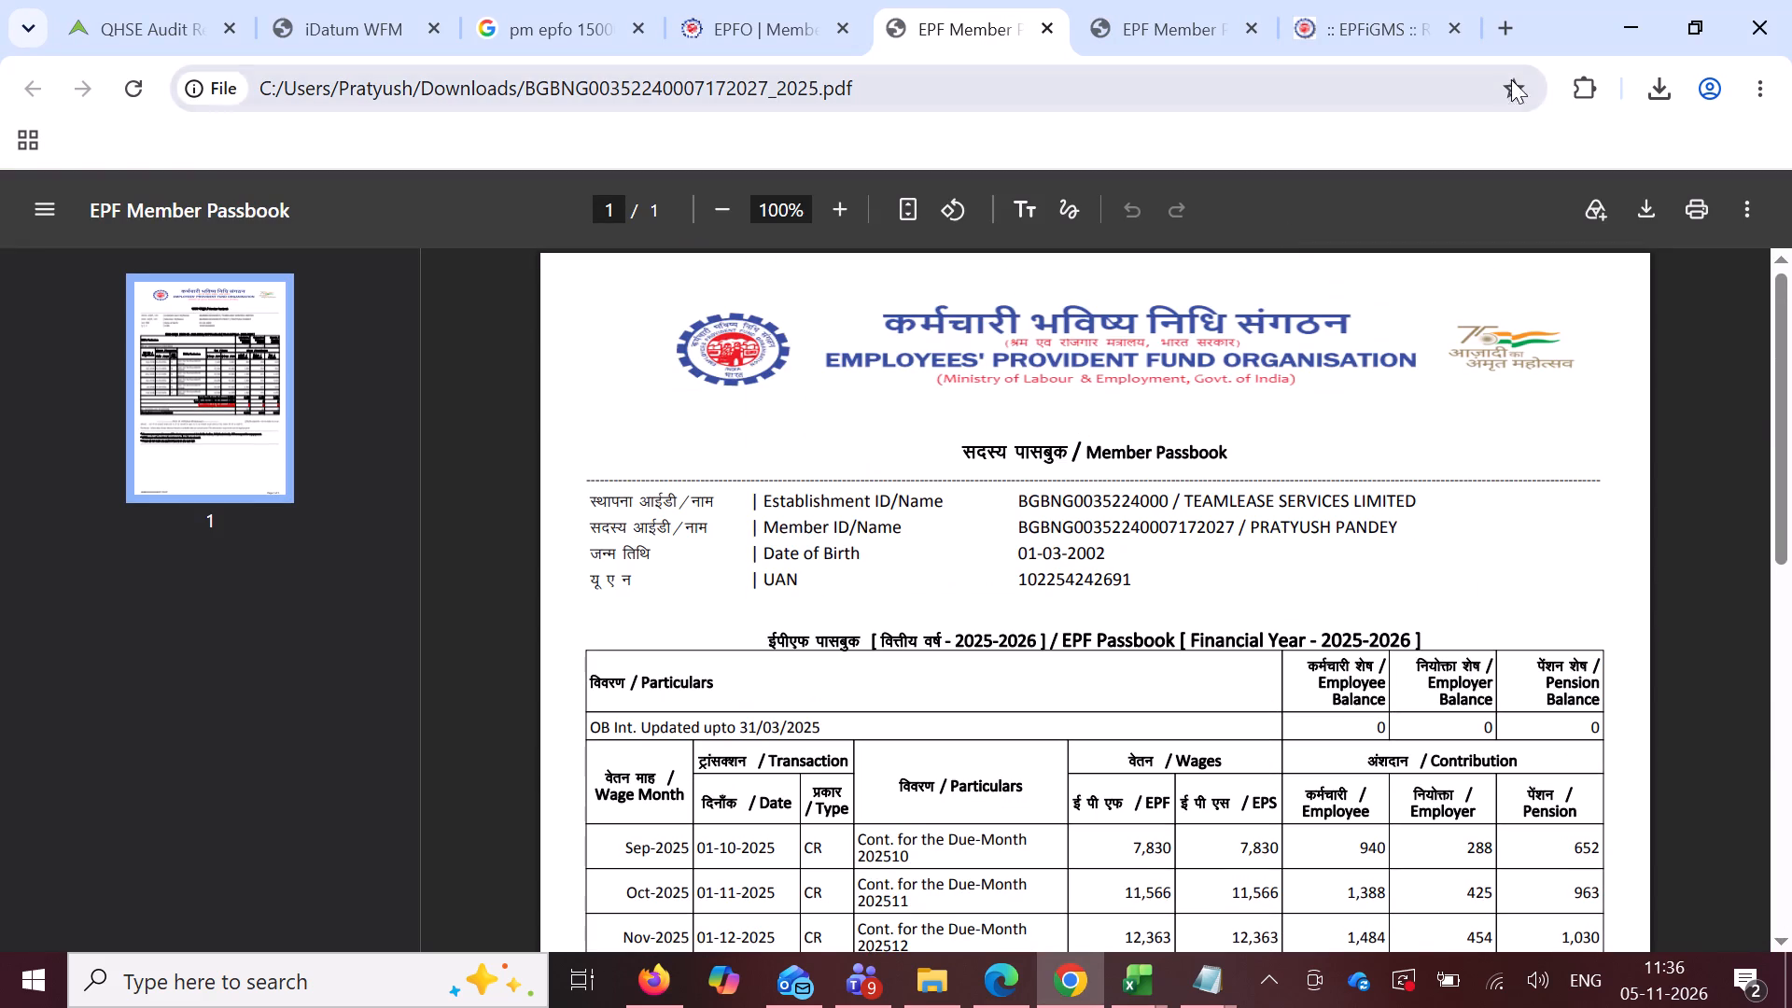
{"action": "left_click", "coordinate": [1347, 24]}
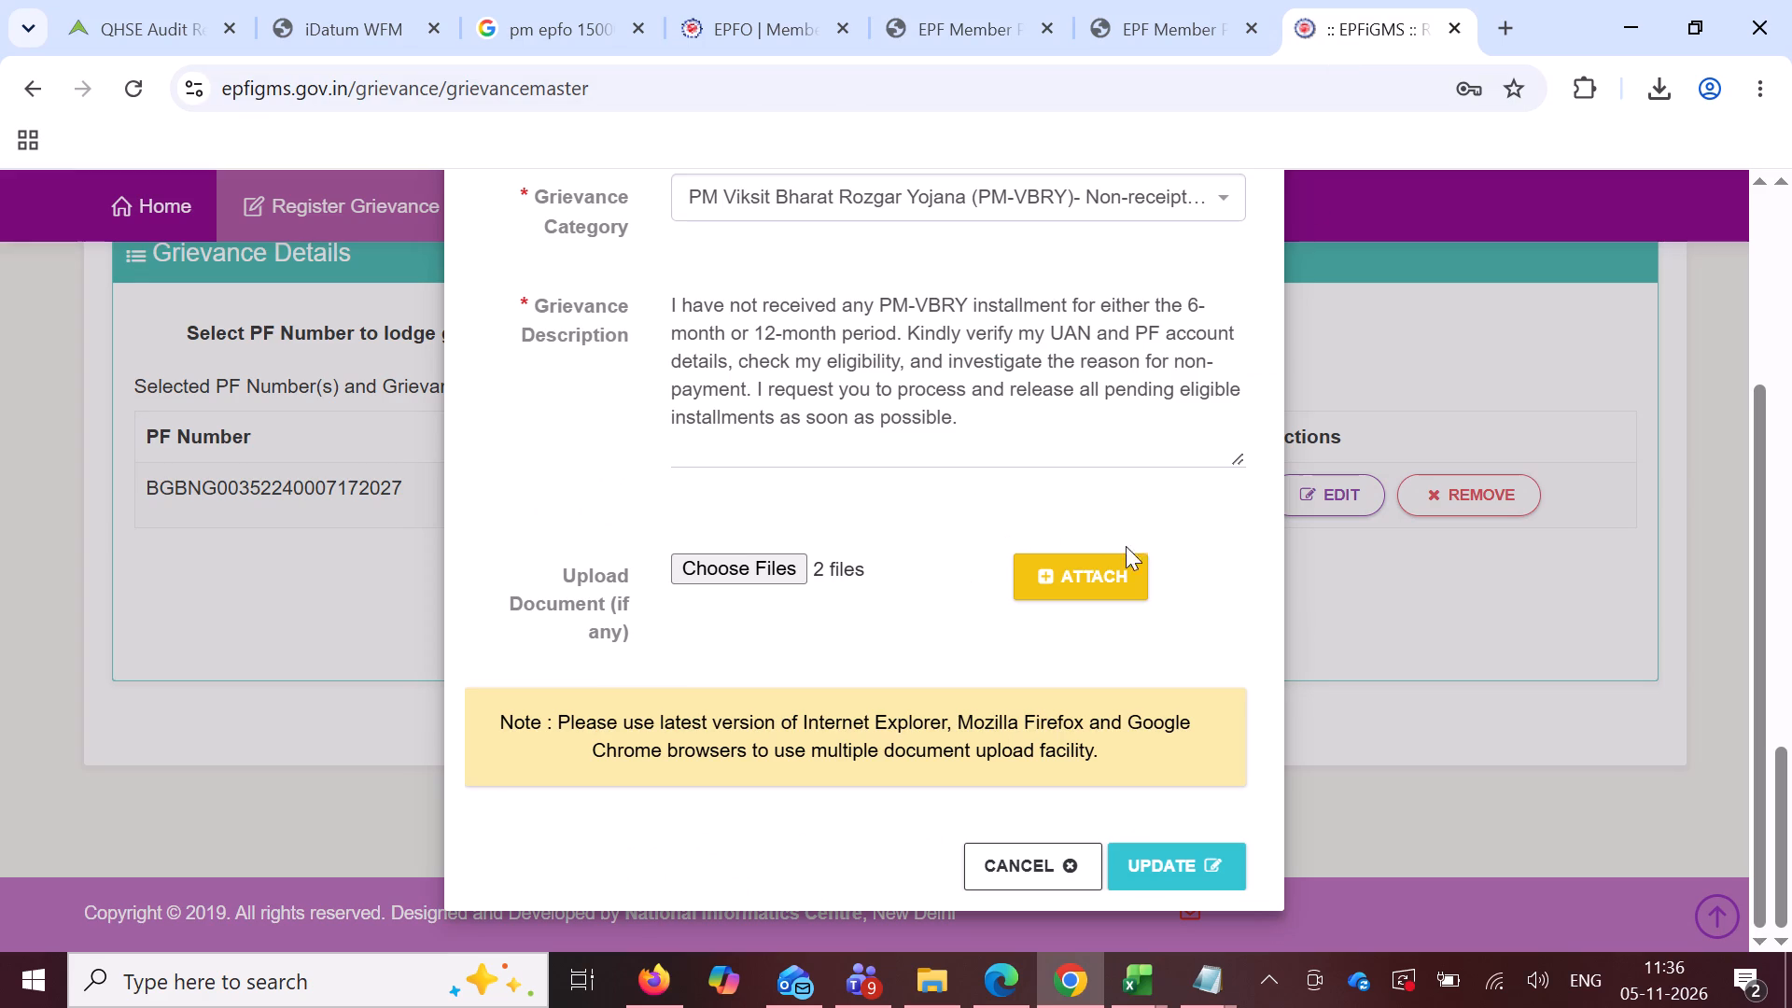
Attach the two chosen PDFs to the PM-VBRY grievance and update its saved details.
{"action": "left_click", "coordinate": [1099, 573]}
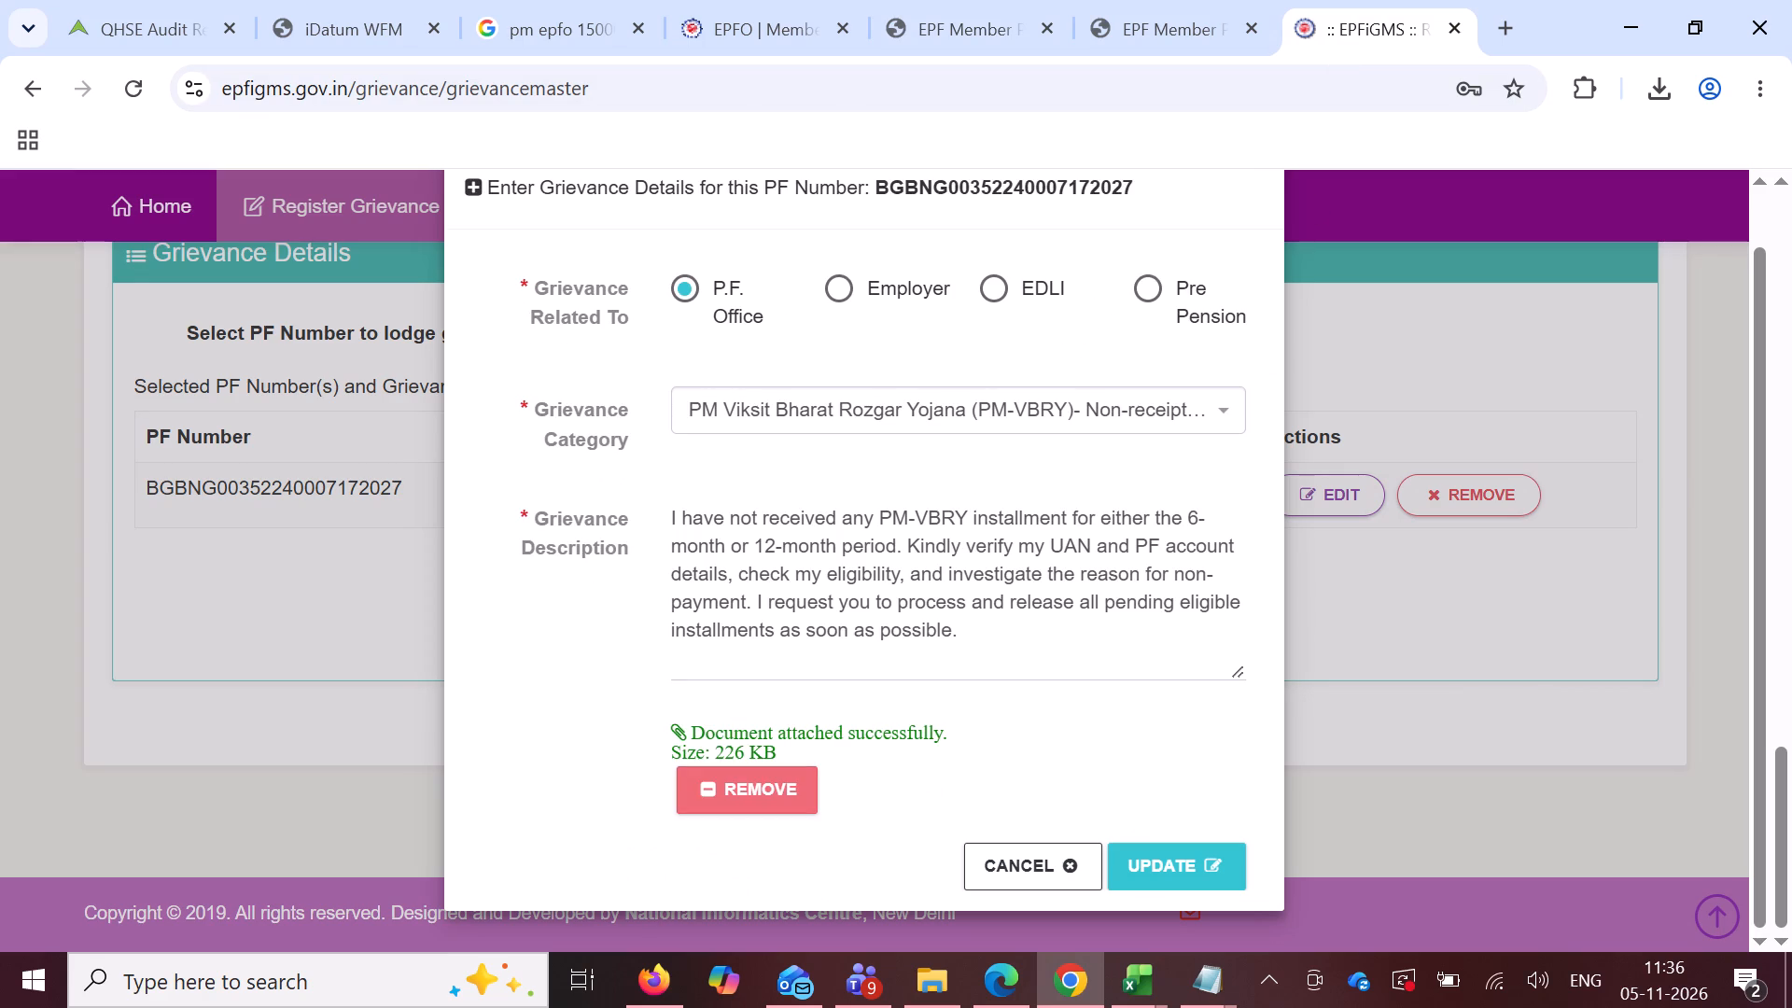
{"action": "scroll", "coordinate": [872, 478], "scroll_direction": "down", "scroll_amount": 5}
{"action": "scroll", "coordinate": [858, 451], "scroll_direction": "up", "scroll_amount": 4}
{"action": "scroll", "coordinate": [821, 553], "scroll_direction": "down", "scroll_amount": 6}
{"action": "left_click", "coordinate": [1196, 866]}
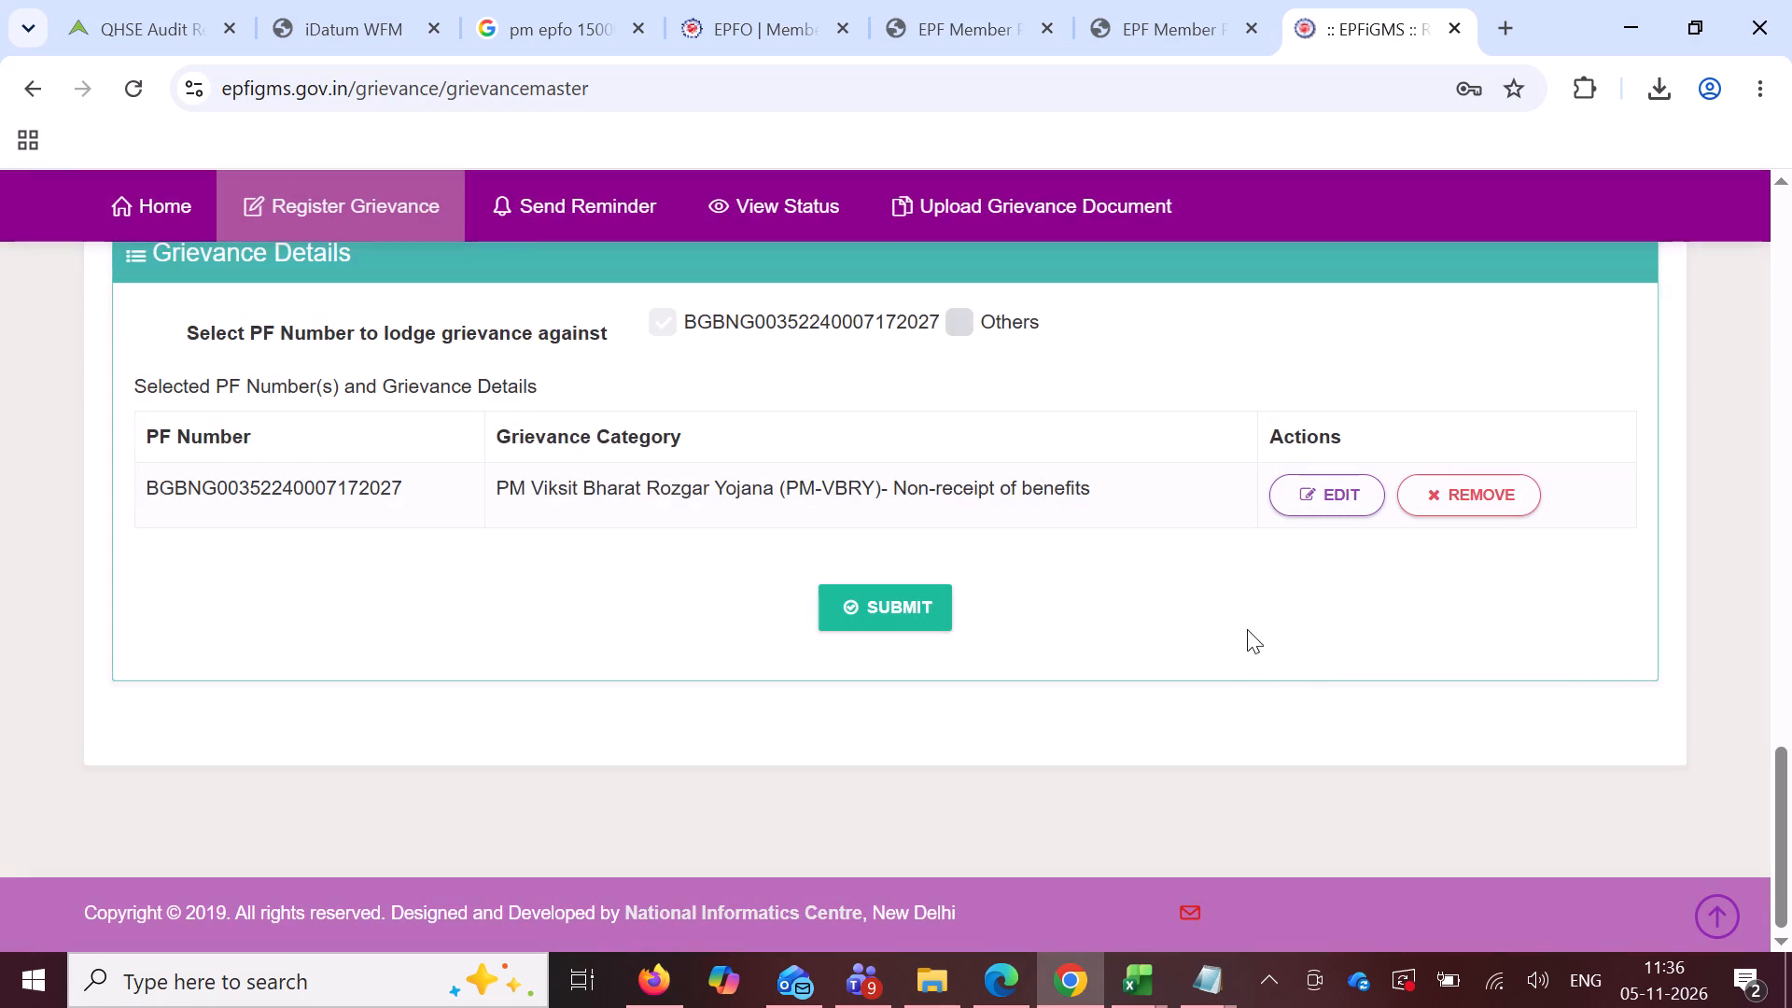
Review the whole grievance form, including member status, UAN details, personal details, security code and the listed grievance category.
{"action": "scroll", "coordinate": [1144, 561], "scroll_direction": "up", "scroll_amount": 3}
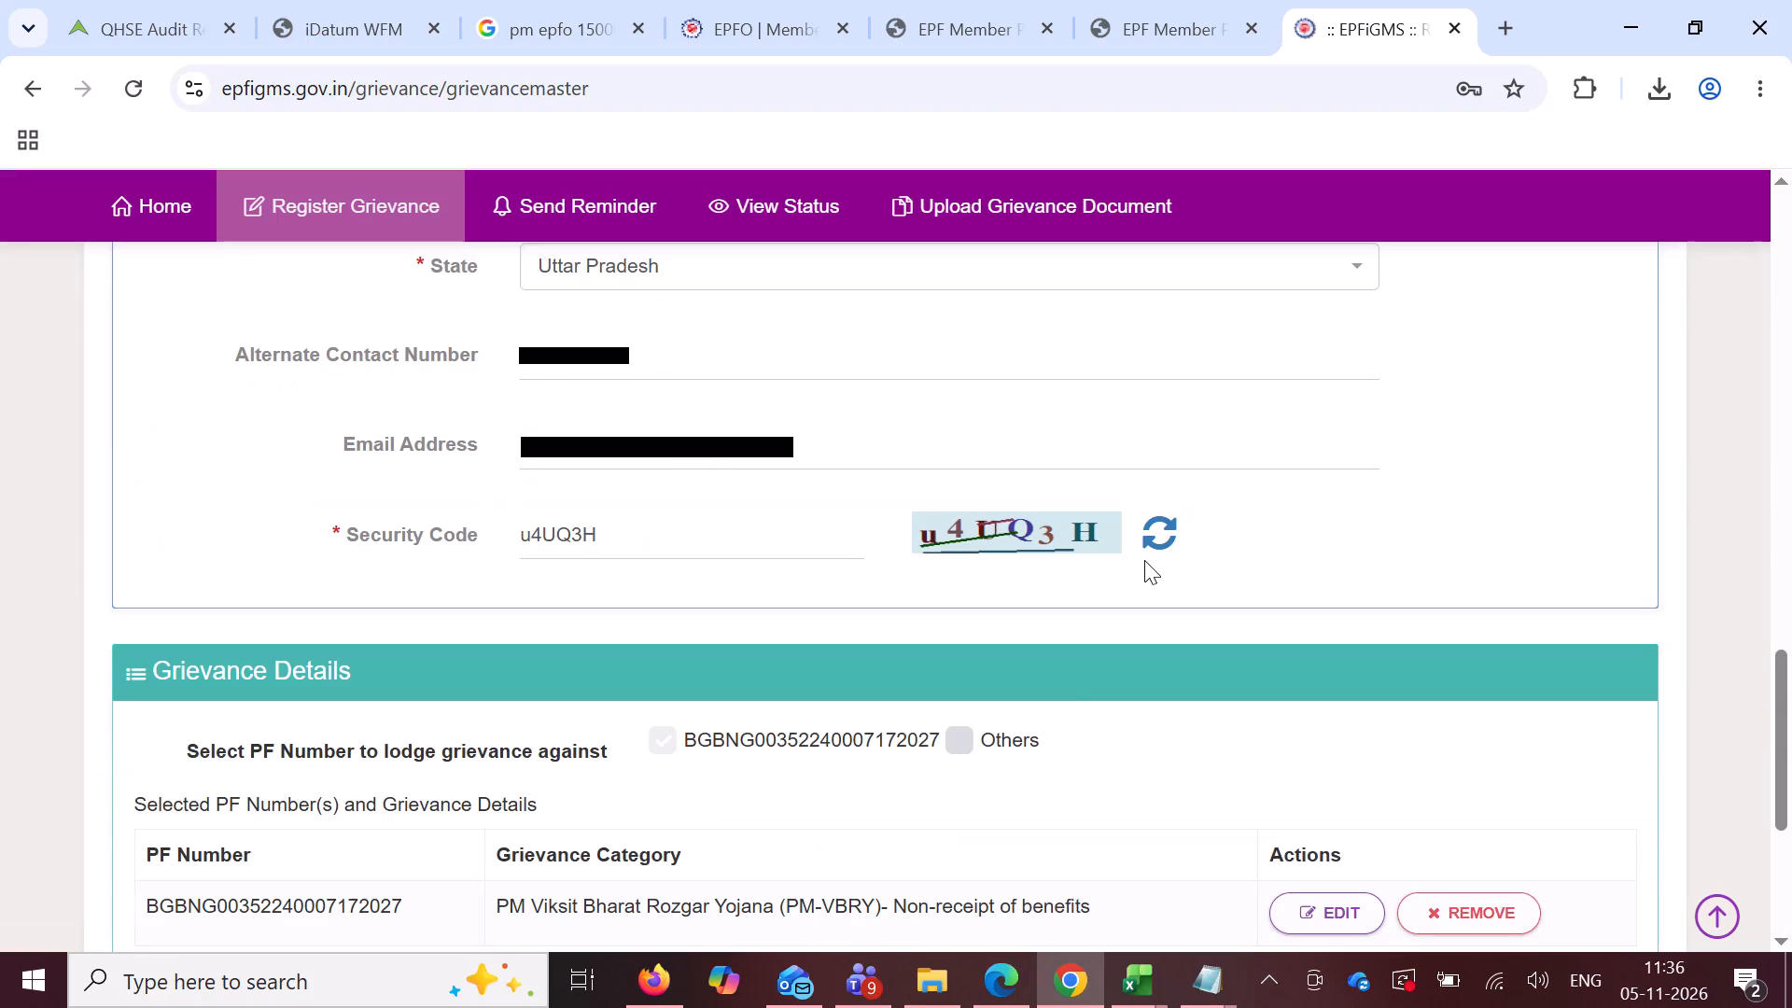
{"action": "scroll", "coordinate": [769, 649], "scroll_direction": "up", "scroll_amount": 12}
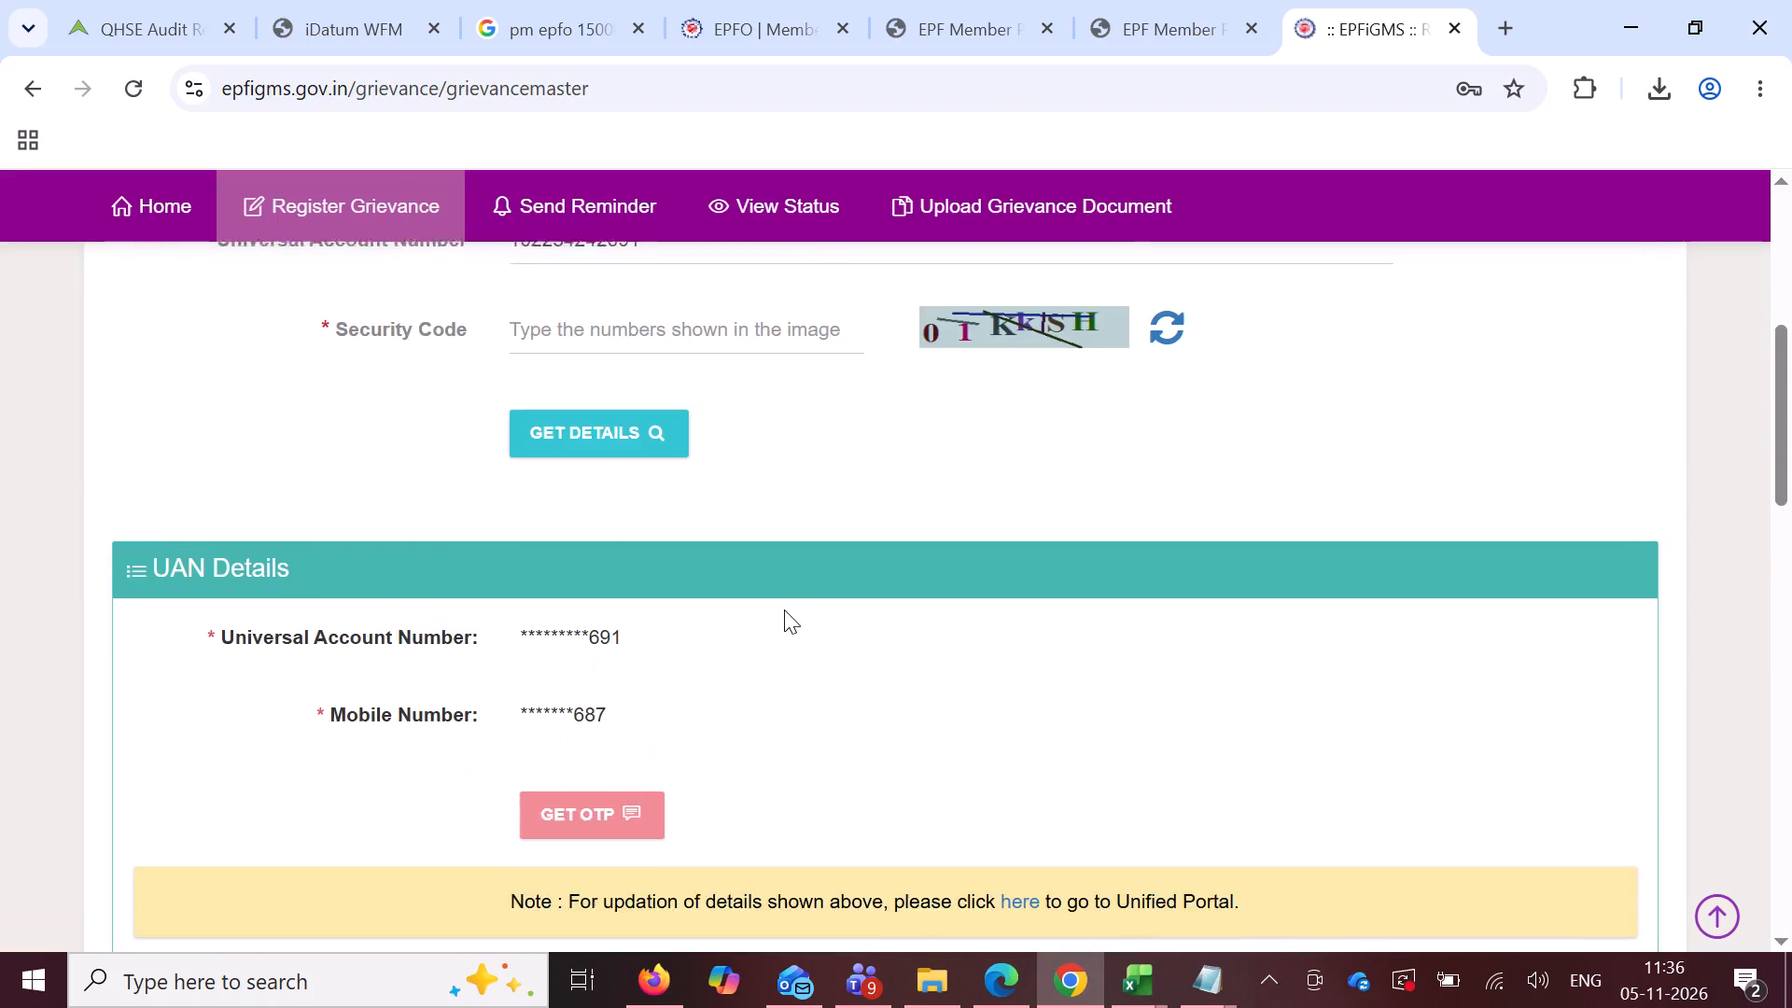
{"action": "scroll", "coordinate": [784, 609], "scroll_direction": "up", "scroll_amount": 2}
{"action": "scroll", "coordinate": [849, 574], "scroll_direction": "down", "scroll_amount": 1}
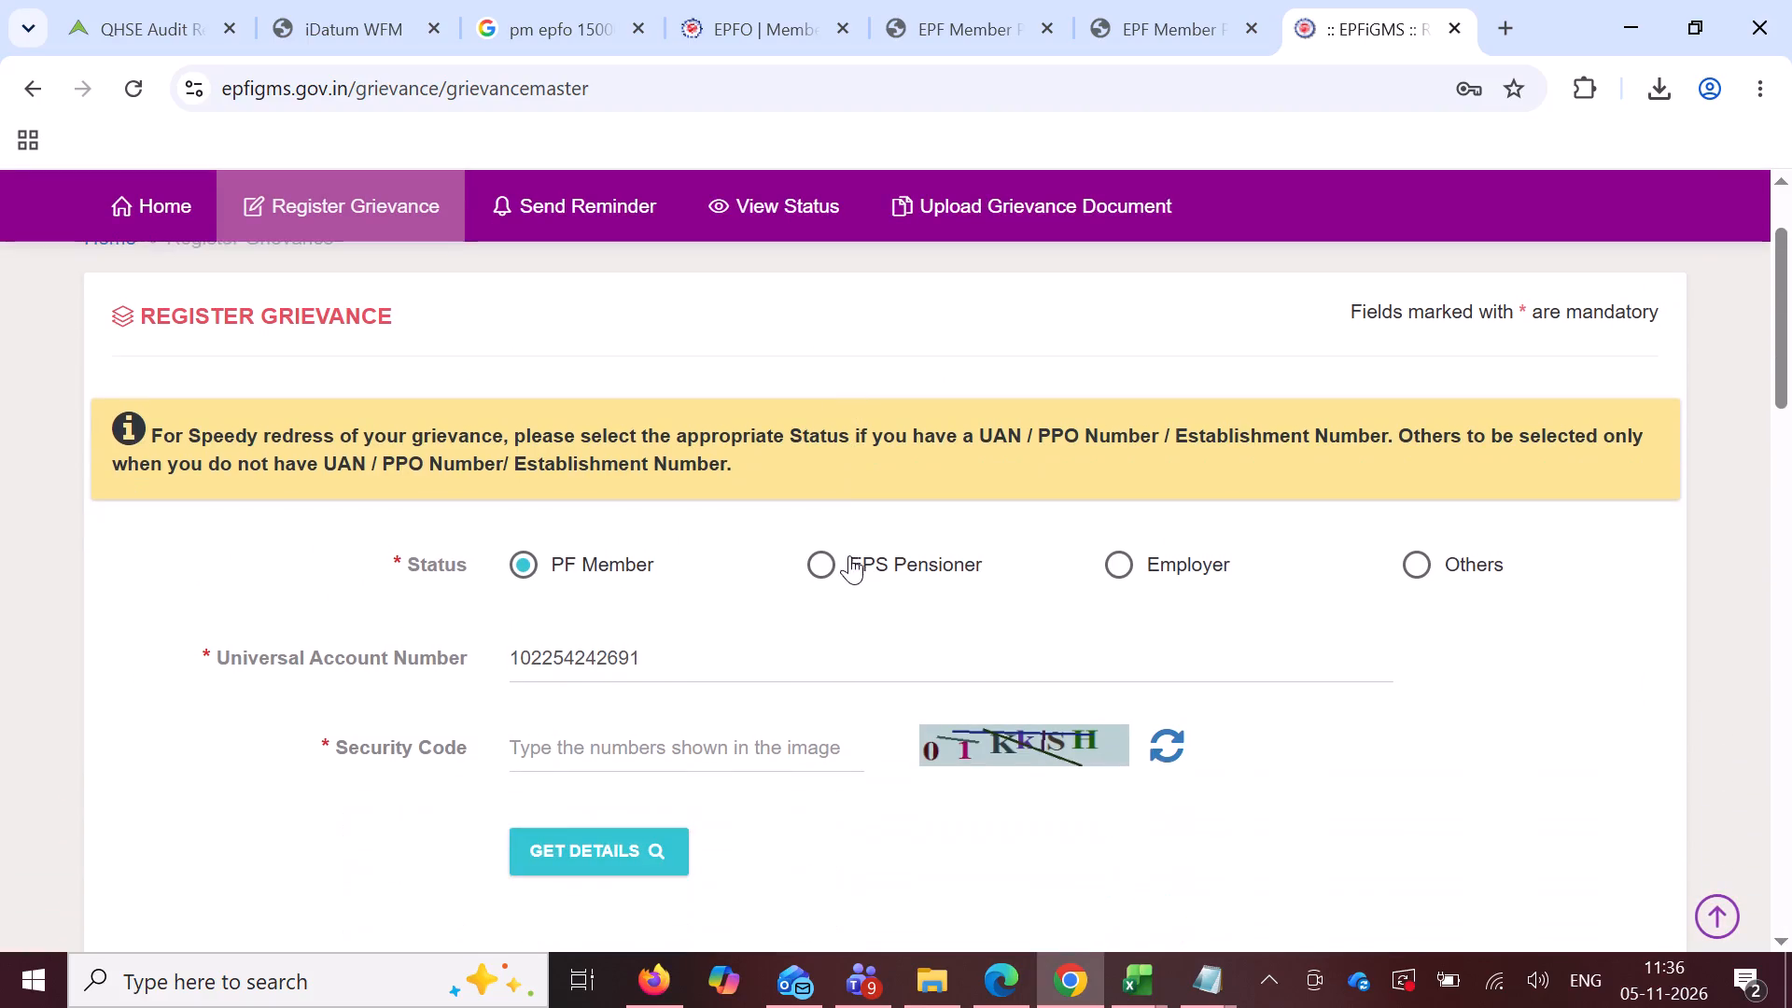
{"action": "scroll", "coordinate": [833, 543], "scroll_direction": "down", "scroll_amount": 14}
{"action": "scroll", "coordinate": [835, 606], "scroll_direction": "up", "scroll_amount": 10}
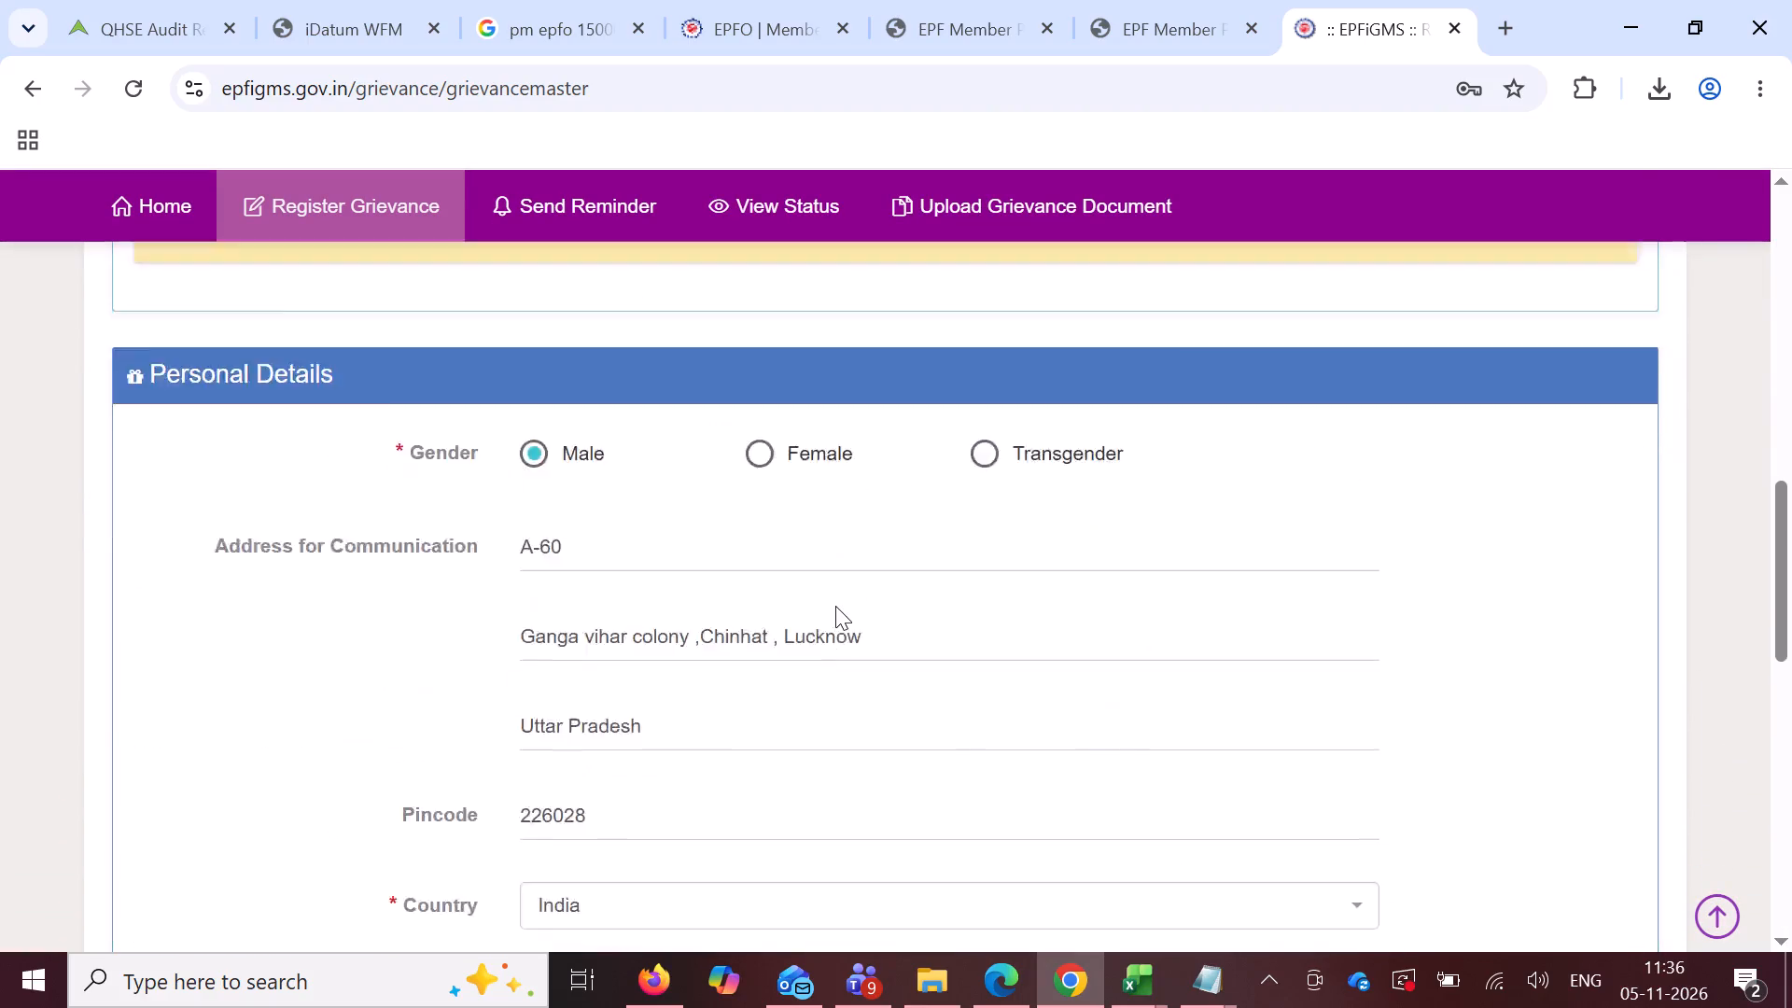
{"action": "scroll", "coordinate": [835, 606], "scroll_direction": "up", "scroll_amount": 7}
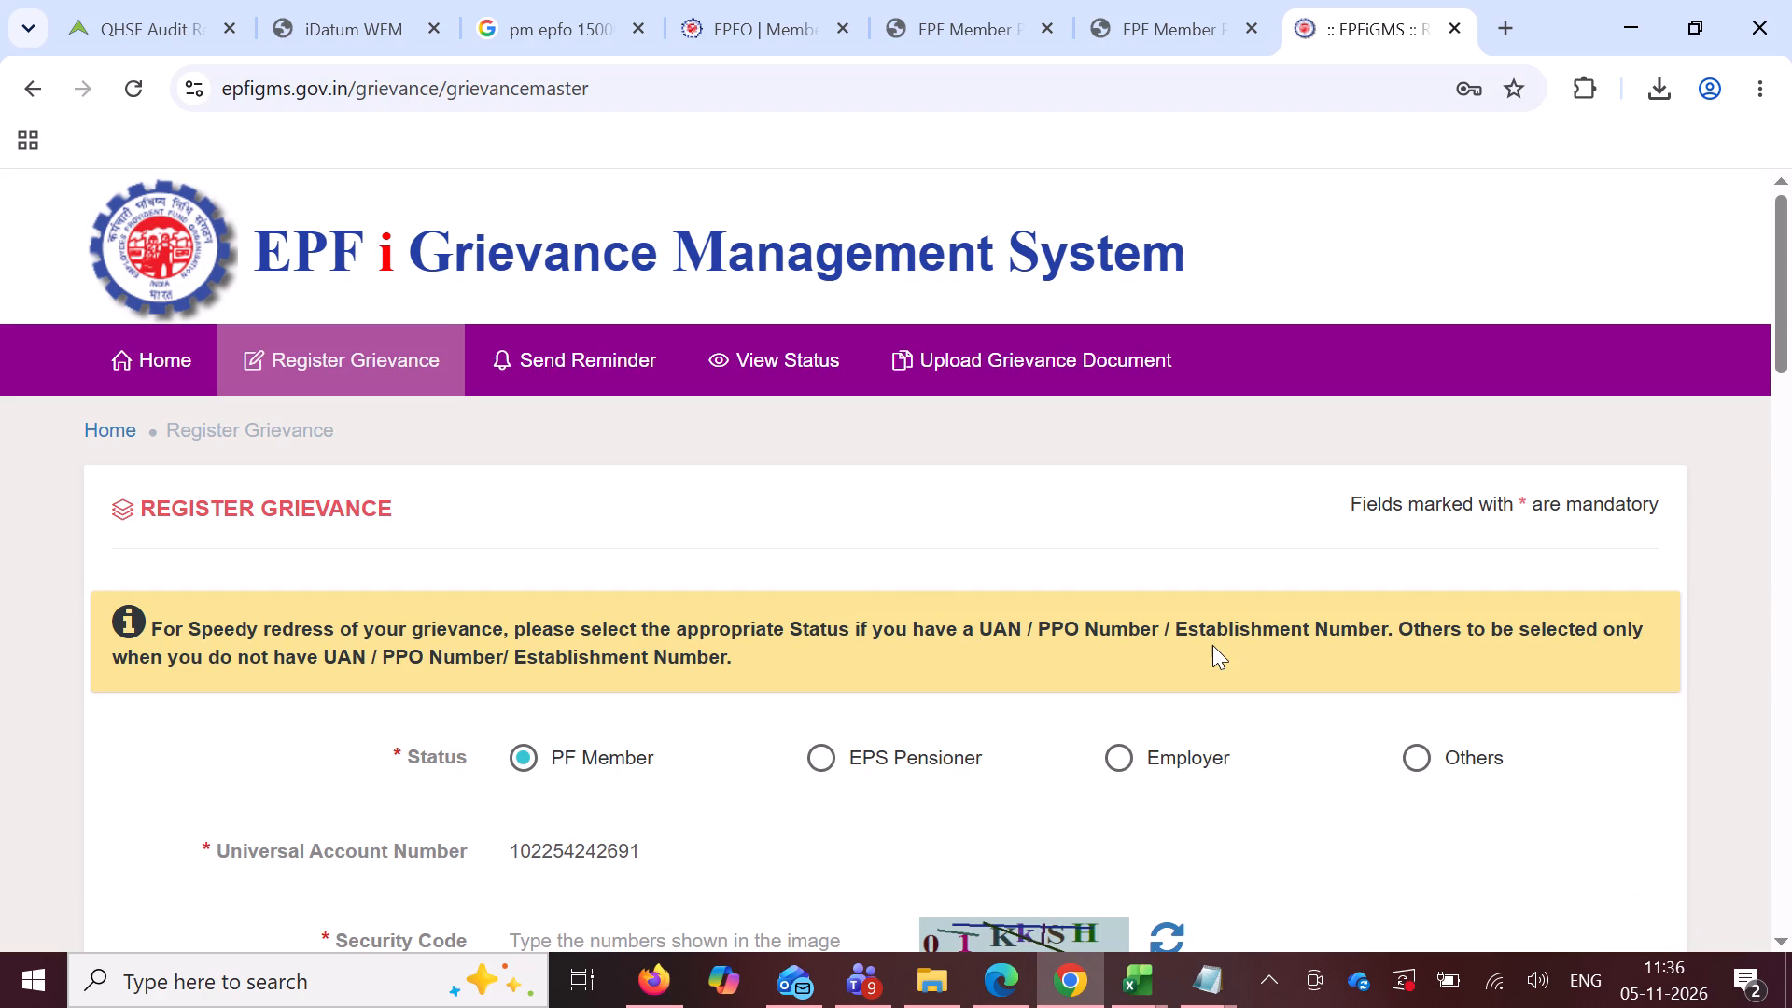
{"action": "scroll", "coordinate": [1217, 630], "scroll_direction": "down", "scroll_amount": 4}
{"action": "scroll", "coordinate": [1217, 627], "scroll_direction": "up", "scroll_amount": 2}
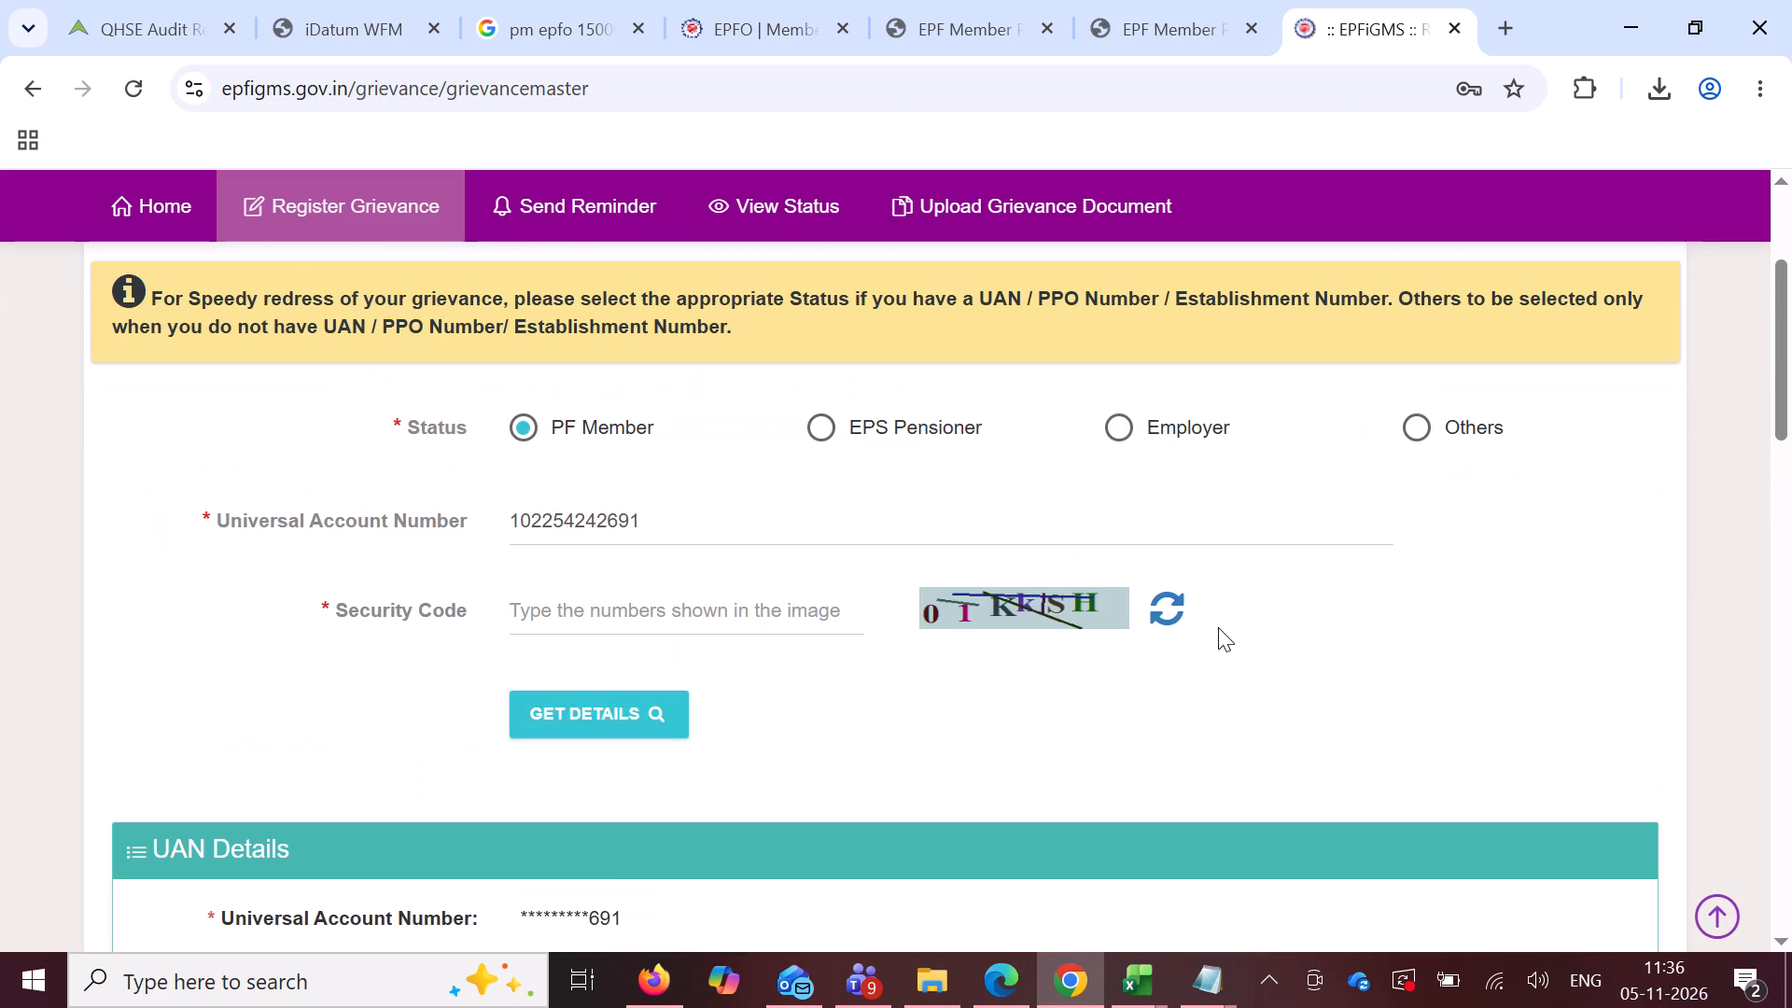
{"action": "scroll", "coordinate": [1333, 643], "scroll_direction": "down", "scroll_amount": 4}
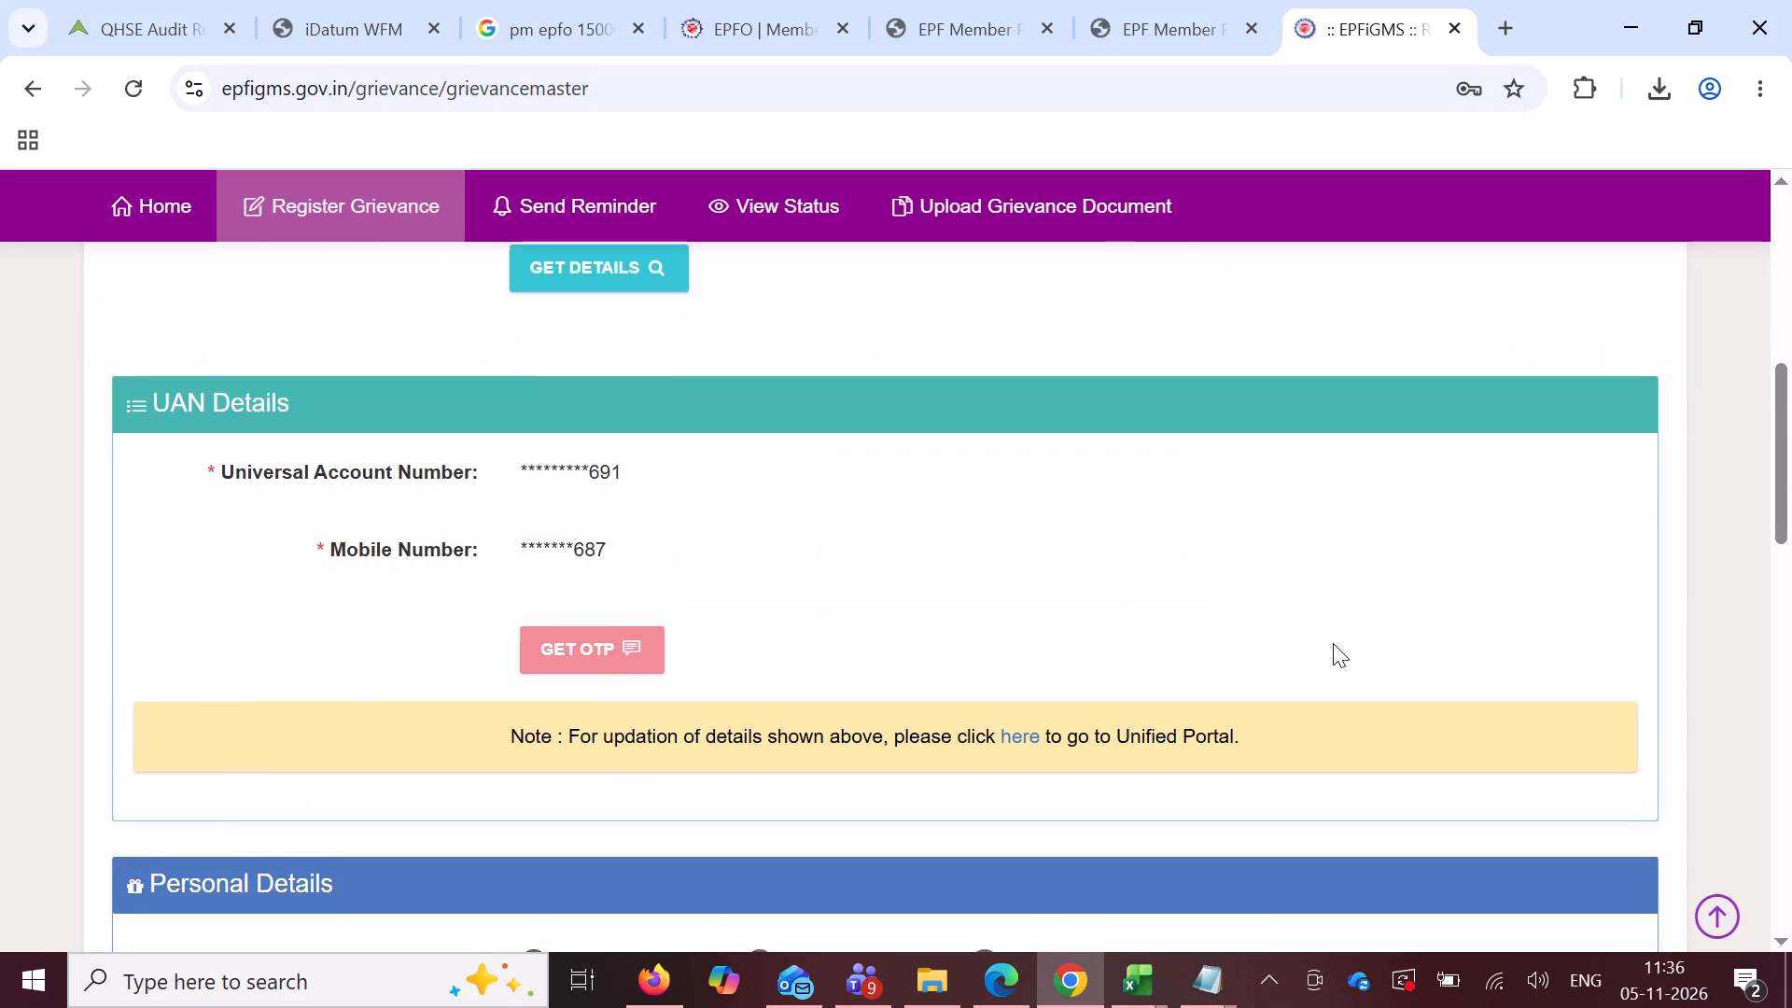
{"action": "scroll", "coordinate": [1333, 643], "scroll_direction": "down", "scroll_amount": 3}
{"action": "scroll", "coordinate": [1333, 643], "scroll_direction": "up", "scroll_amount": 4}
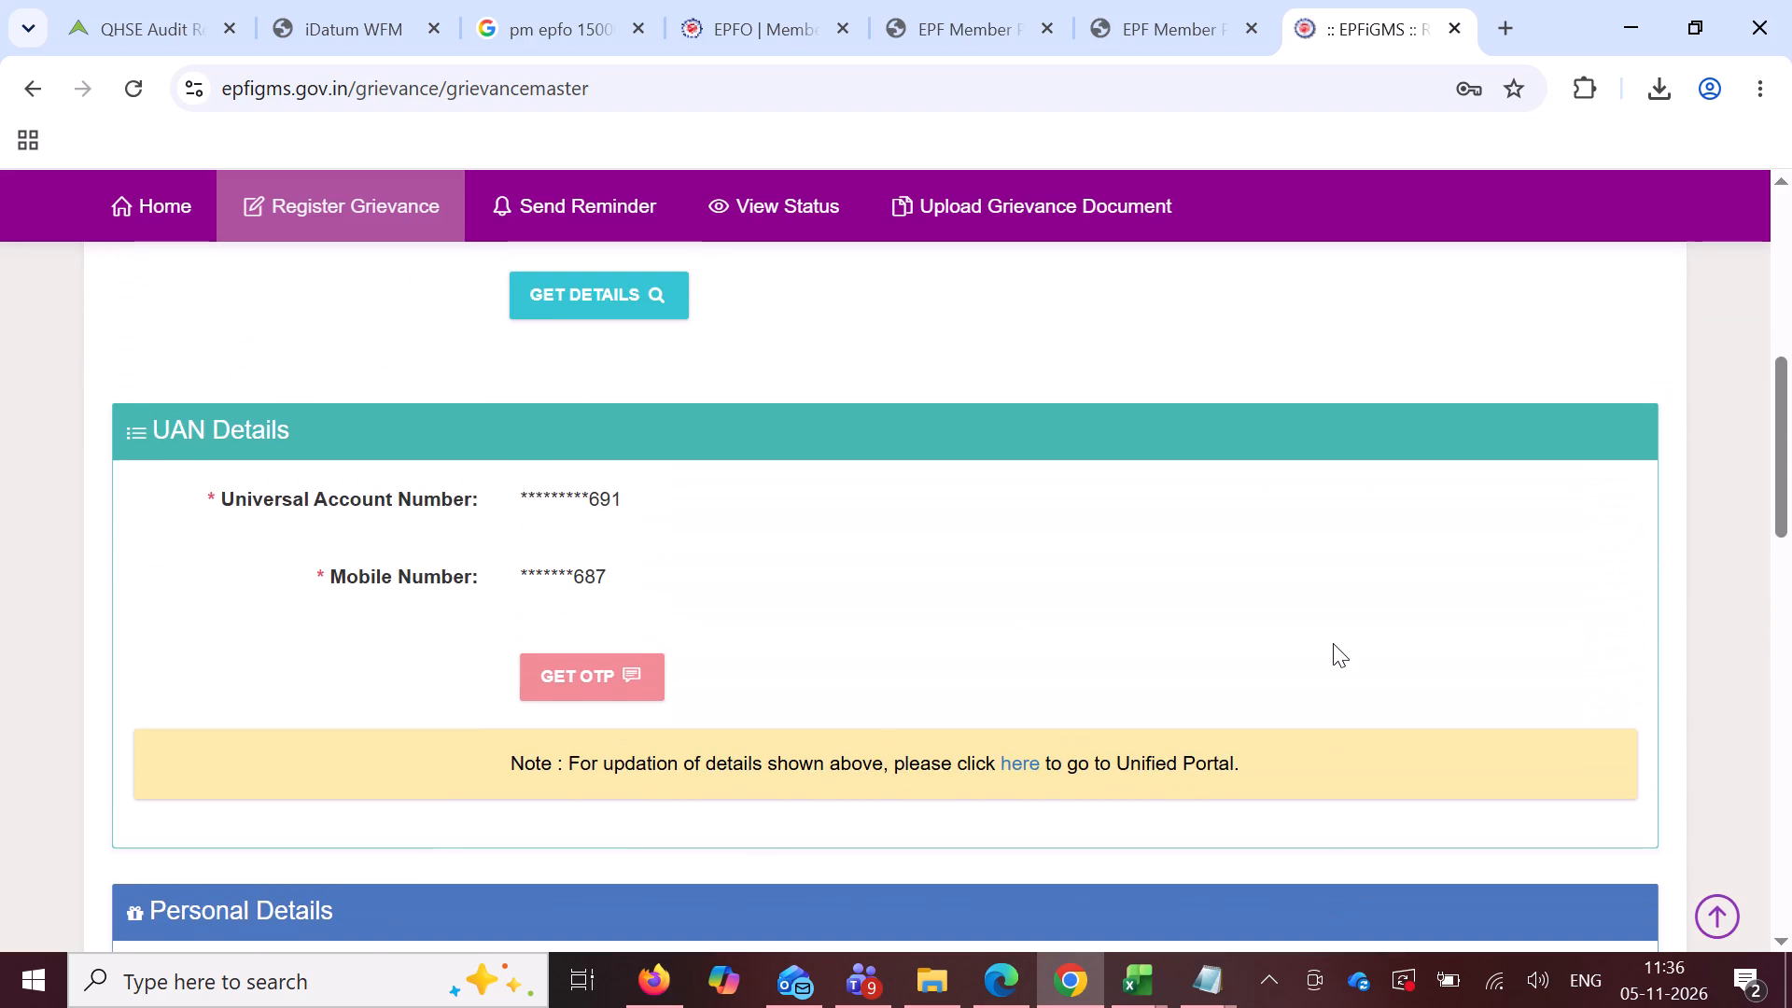
{"action": "scroll", "coordinate": [1333, 643], "scroll_direction": "down", "scroll_amount": 3}
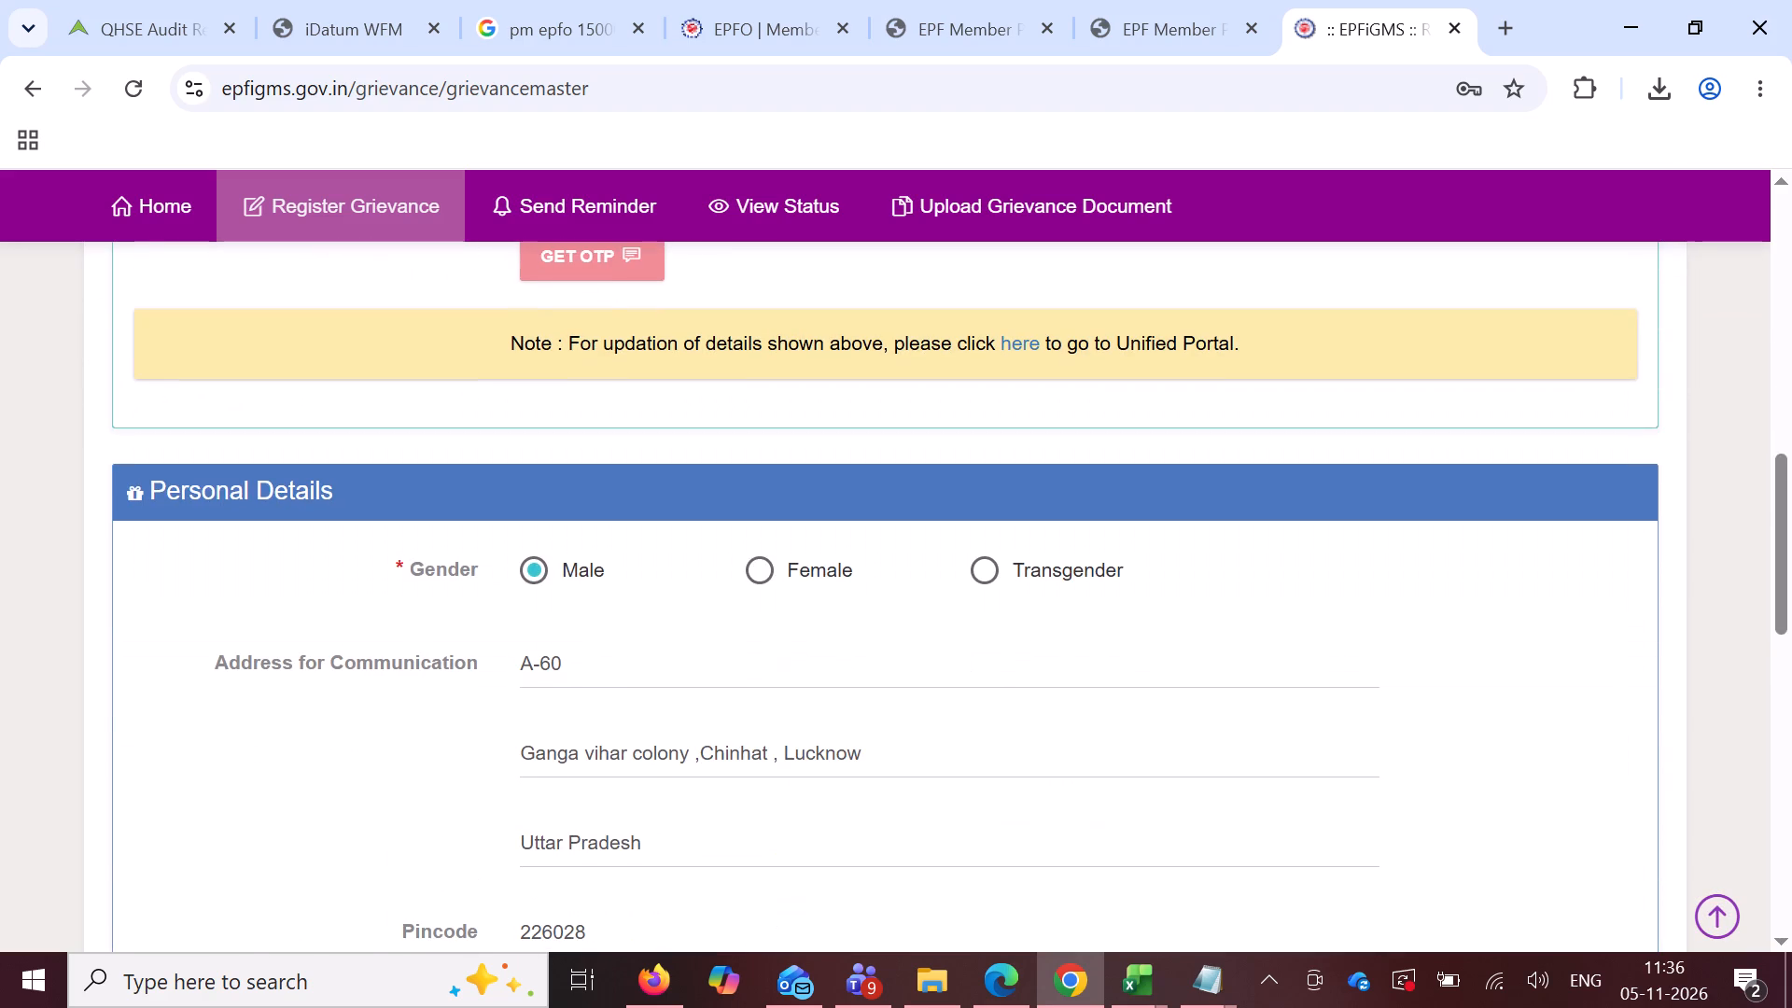
{"action": "scroll", "coordinate": [1333, 643], "scroll_direction": "down", "scroll_amount": 3}
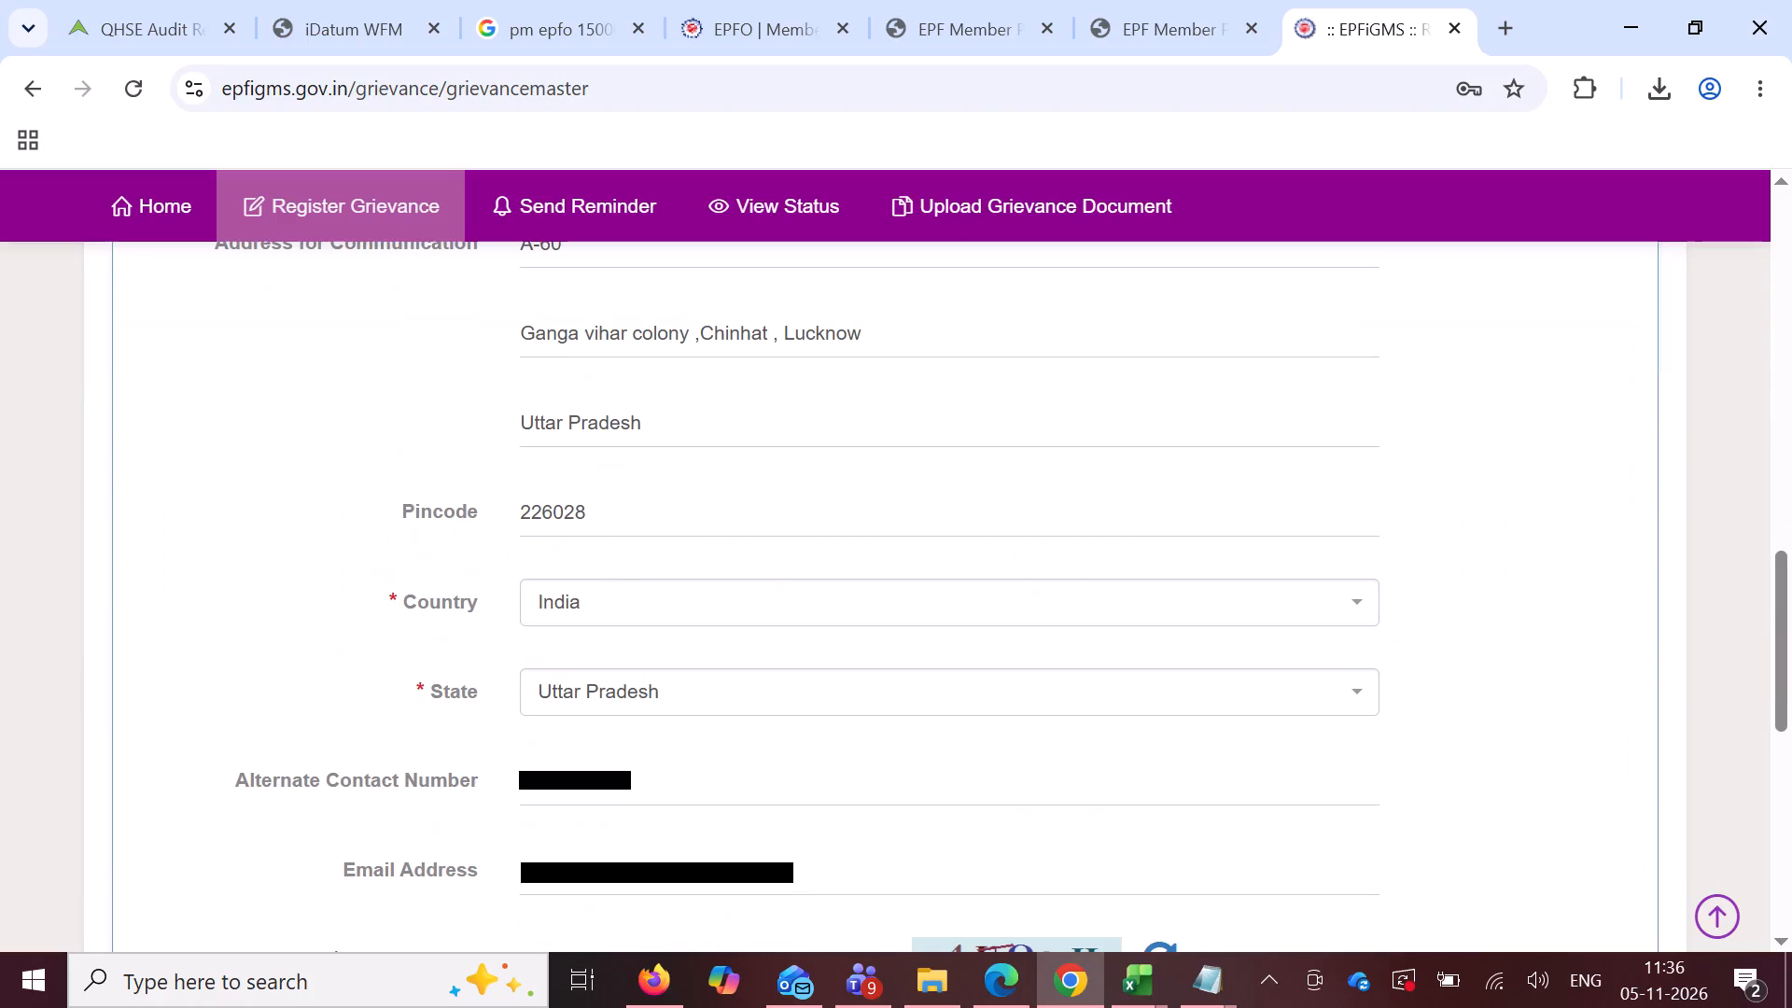
{"action": "scroll", "coordinate": [1333, 643], "scroll_direction": "down", "scroll_amount": 3}
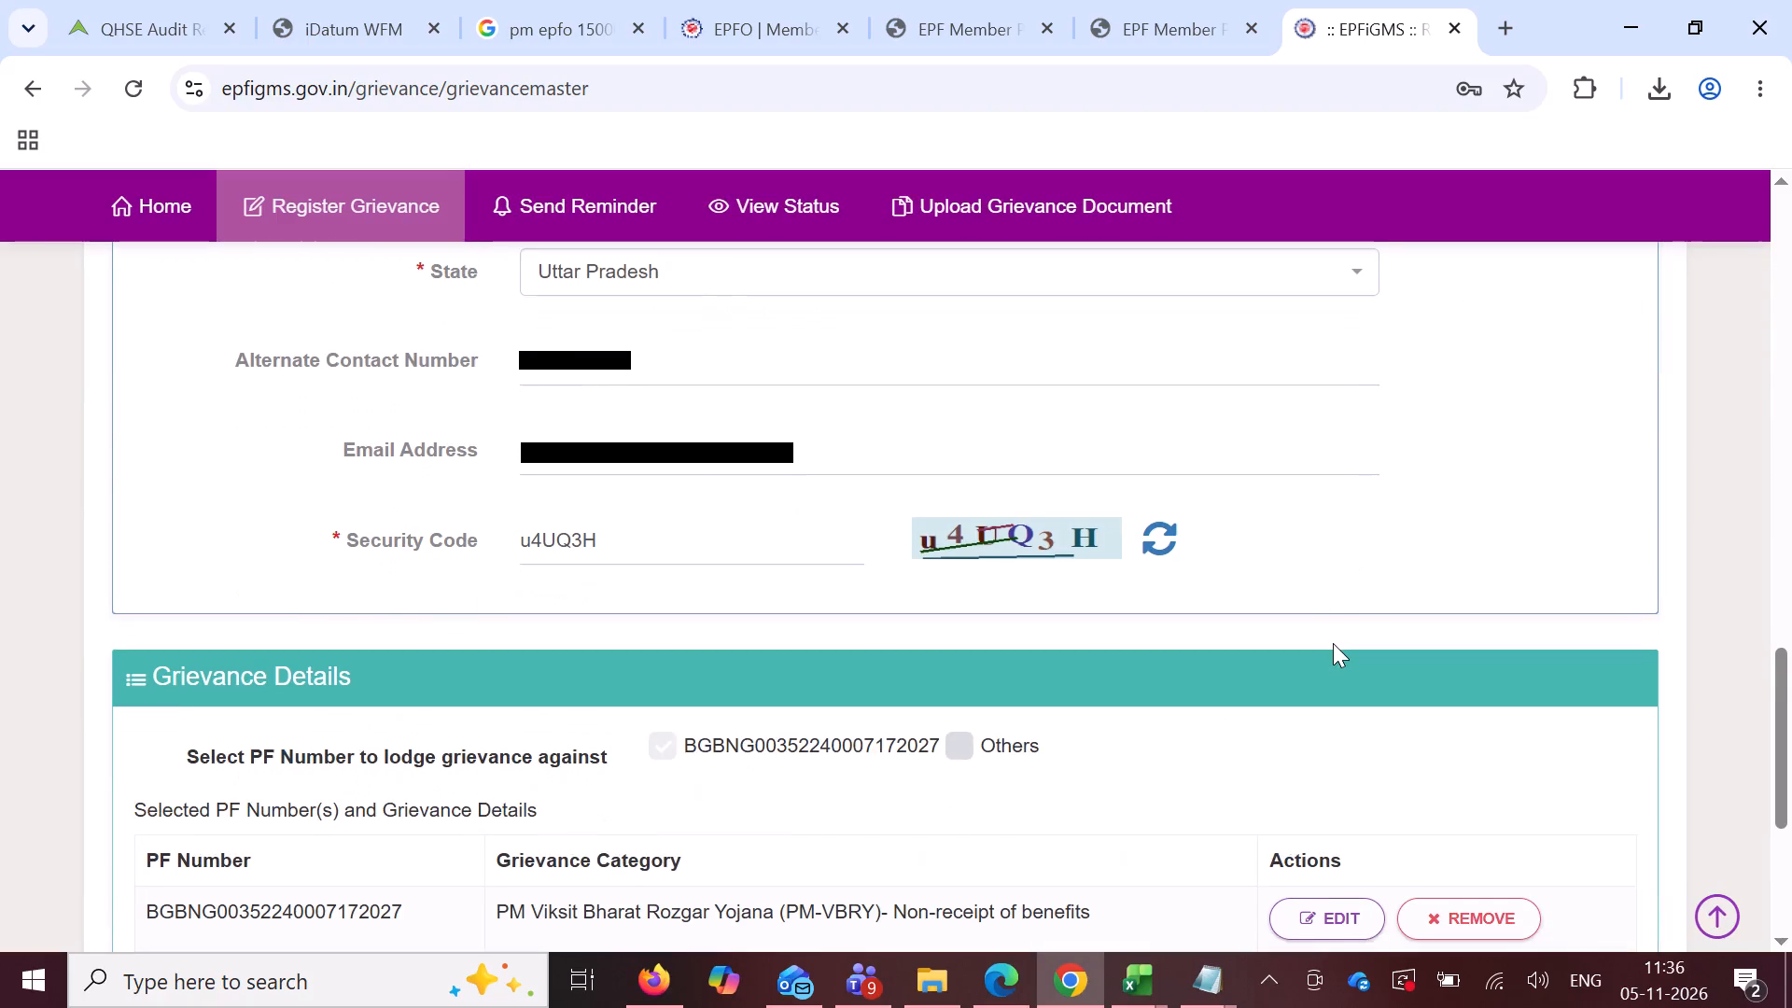
{"action": "scroll", "coordinate": [1333, 643], "scroll_direction": "down", "scroll_amount": 1}
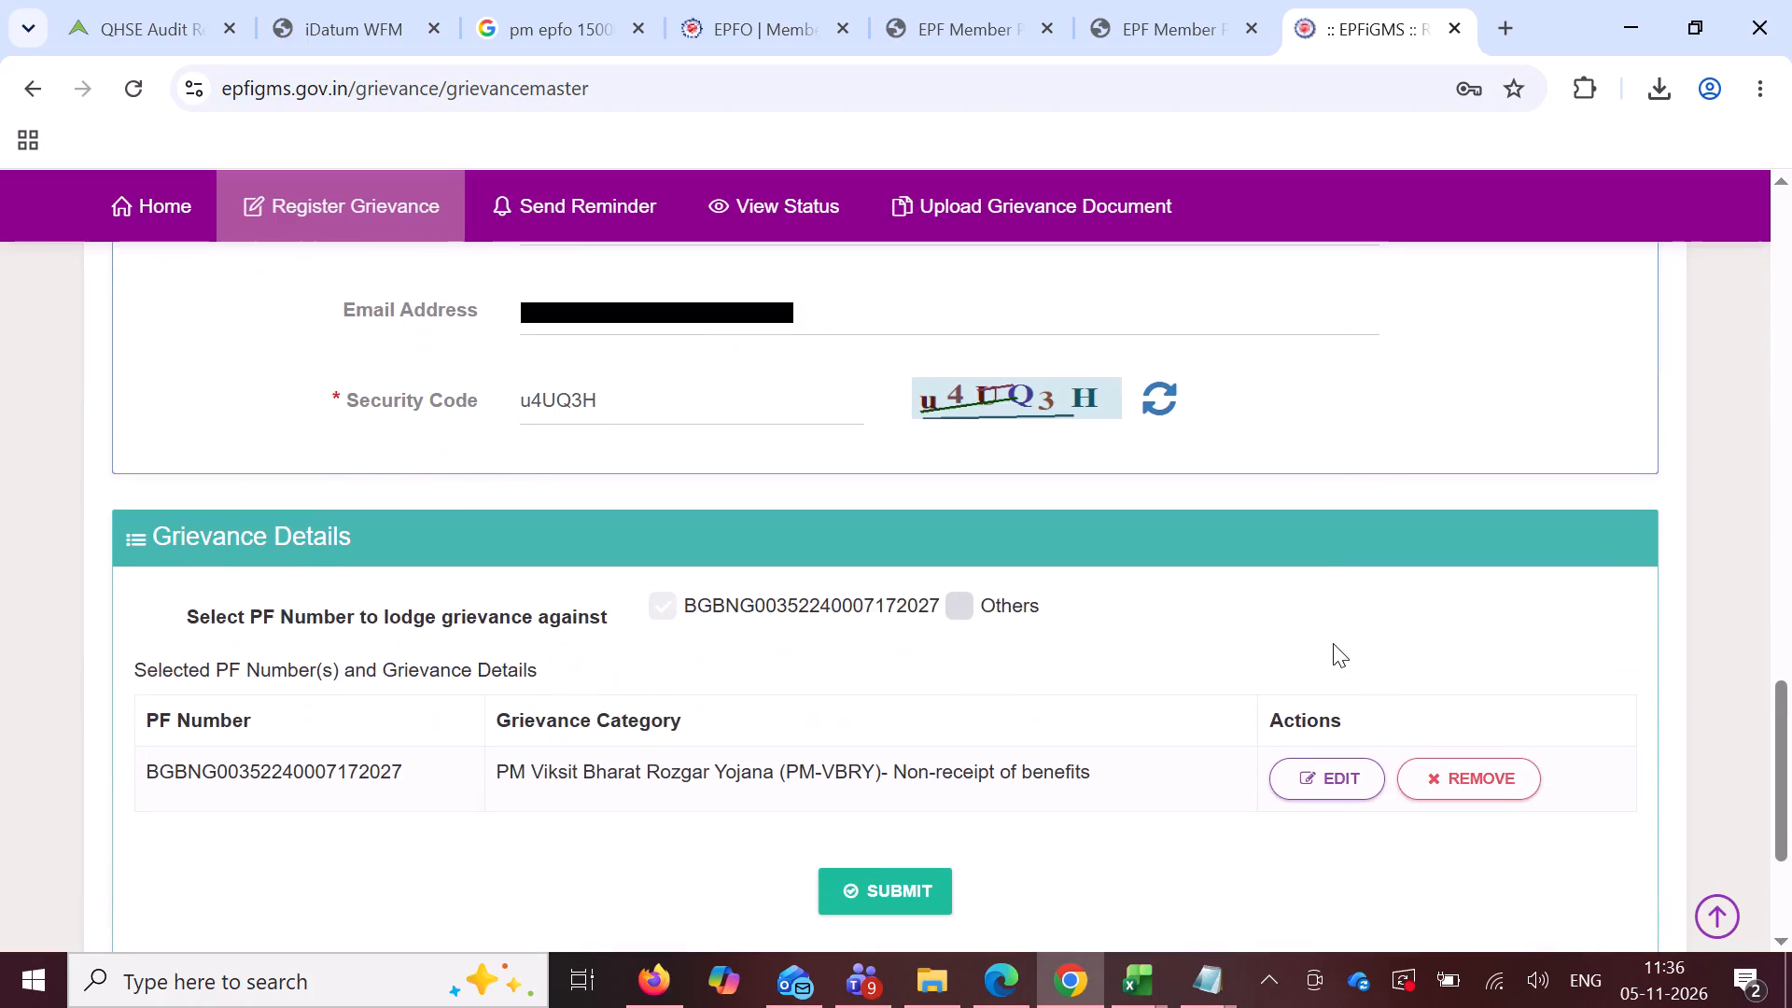
{"action": "scroll", "coordinate": [1333, 643], "scroll_direction": "down", "scroll_amount": 3}
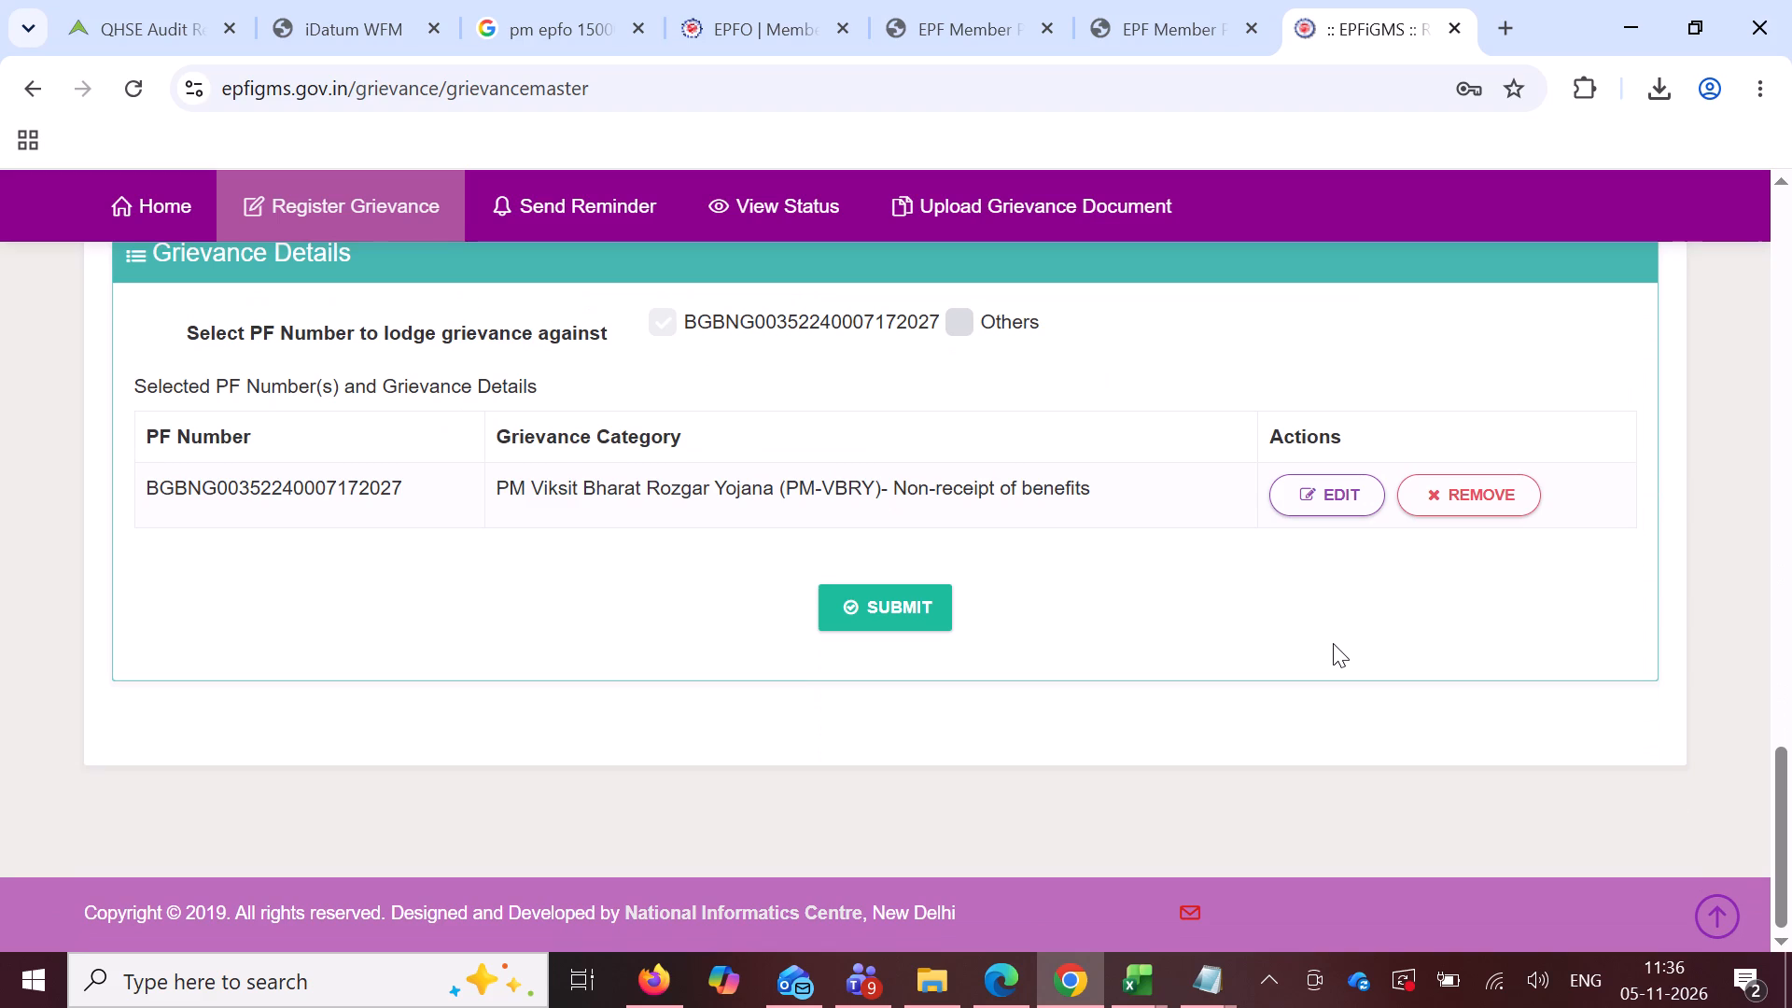
Submit the completed PM-VBRY non-receipt of benefits grievance.
{"action": "left_click", "coordinate": [910, 608]}
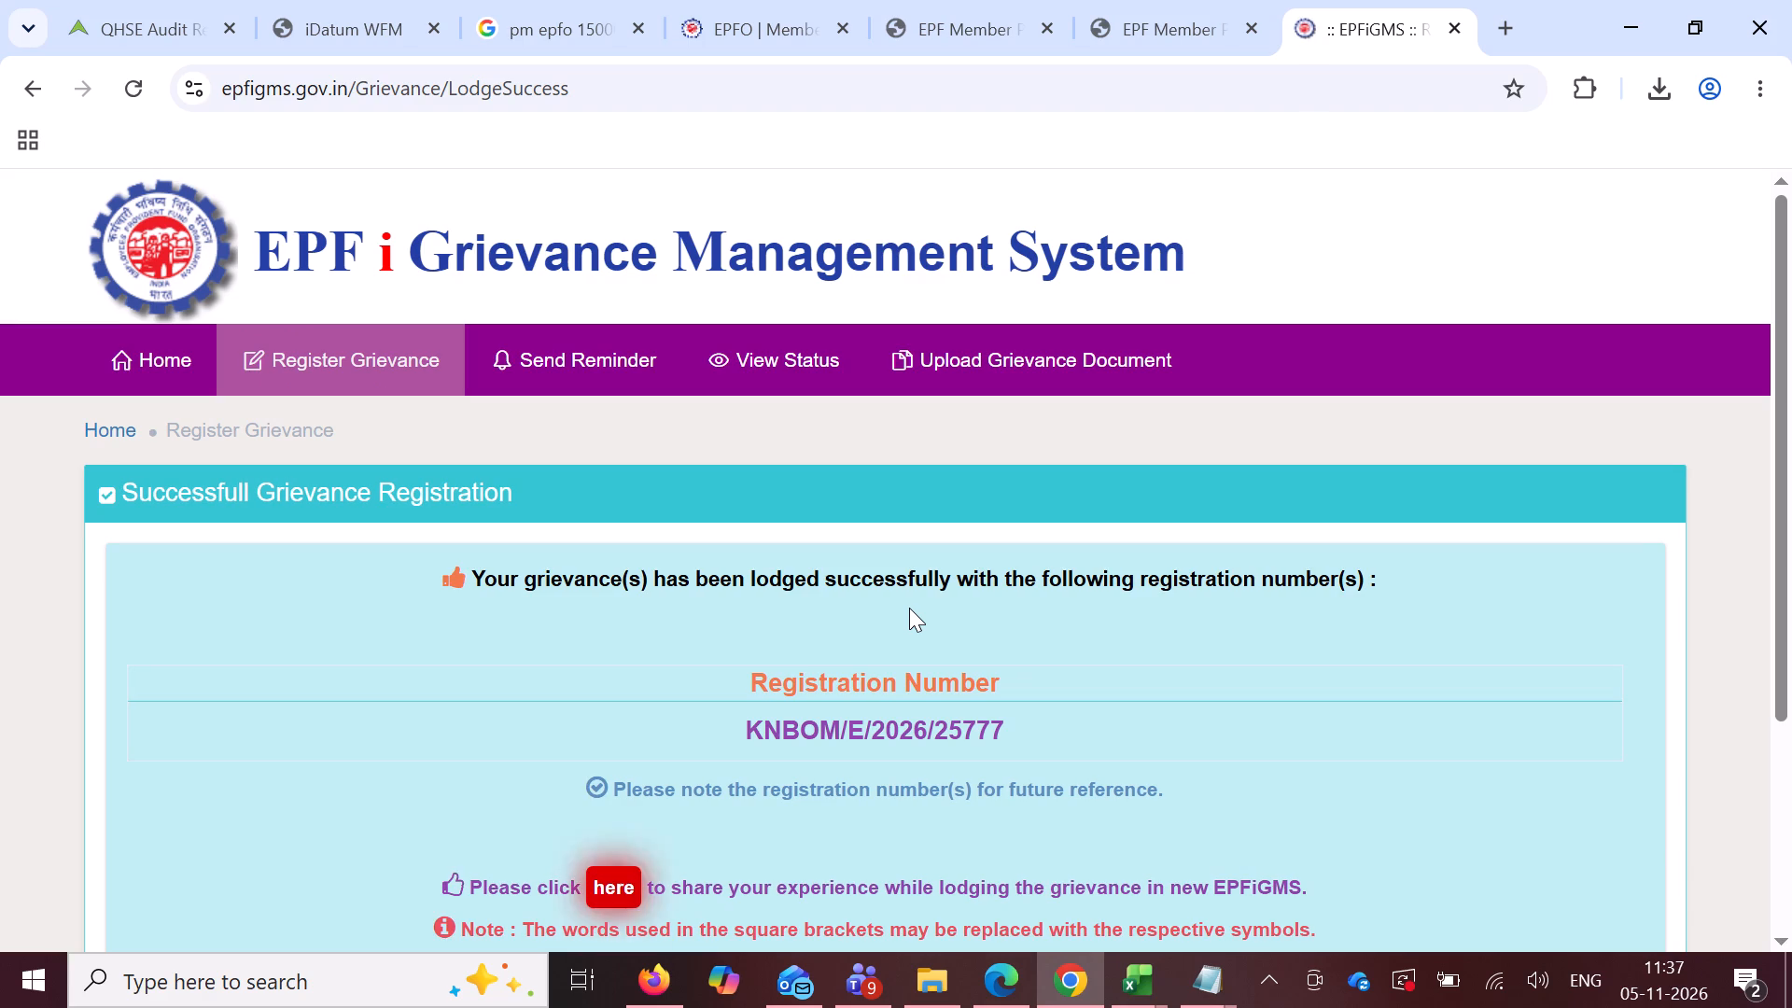
Copy the grievance's registration number from the registration page.
{"action": "scroll", "coordinate": [909, 608], "scroll_direction": "down", "scroll_amount": 2}
{"action": "scroll", "coordinate": [995, 535], "scroll_direction": "up", "scroll_amount": 1}
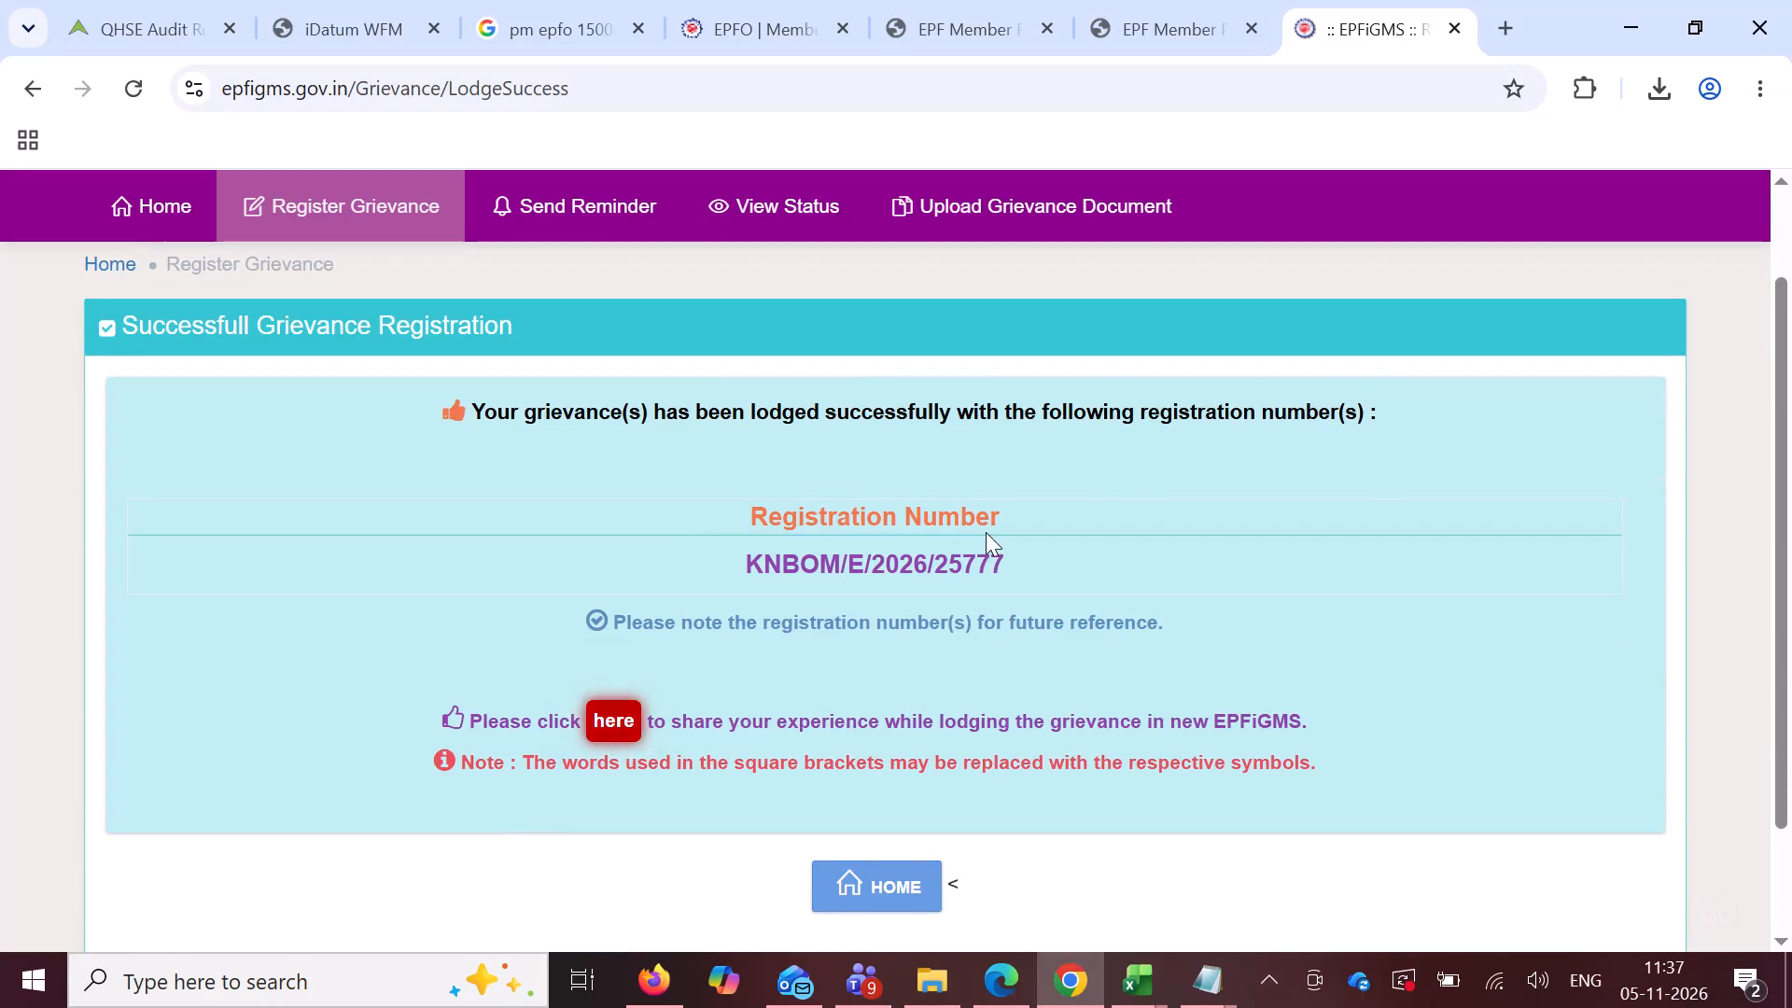
{"action": "key", "text": "F10"}
{"action": "key", "text": "F10"}
{"action": "key", "text": "F10"}
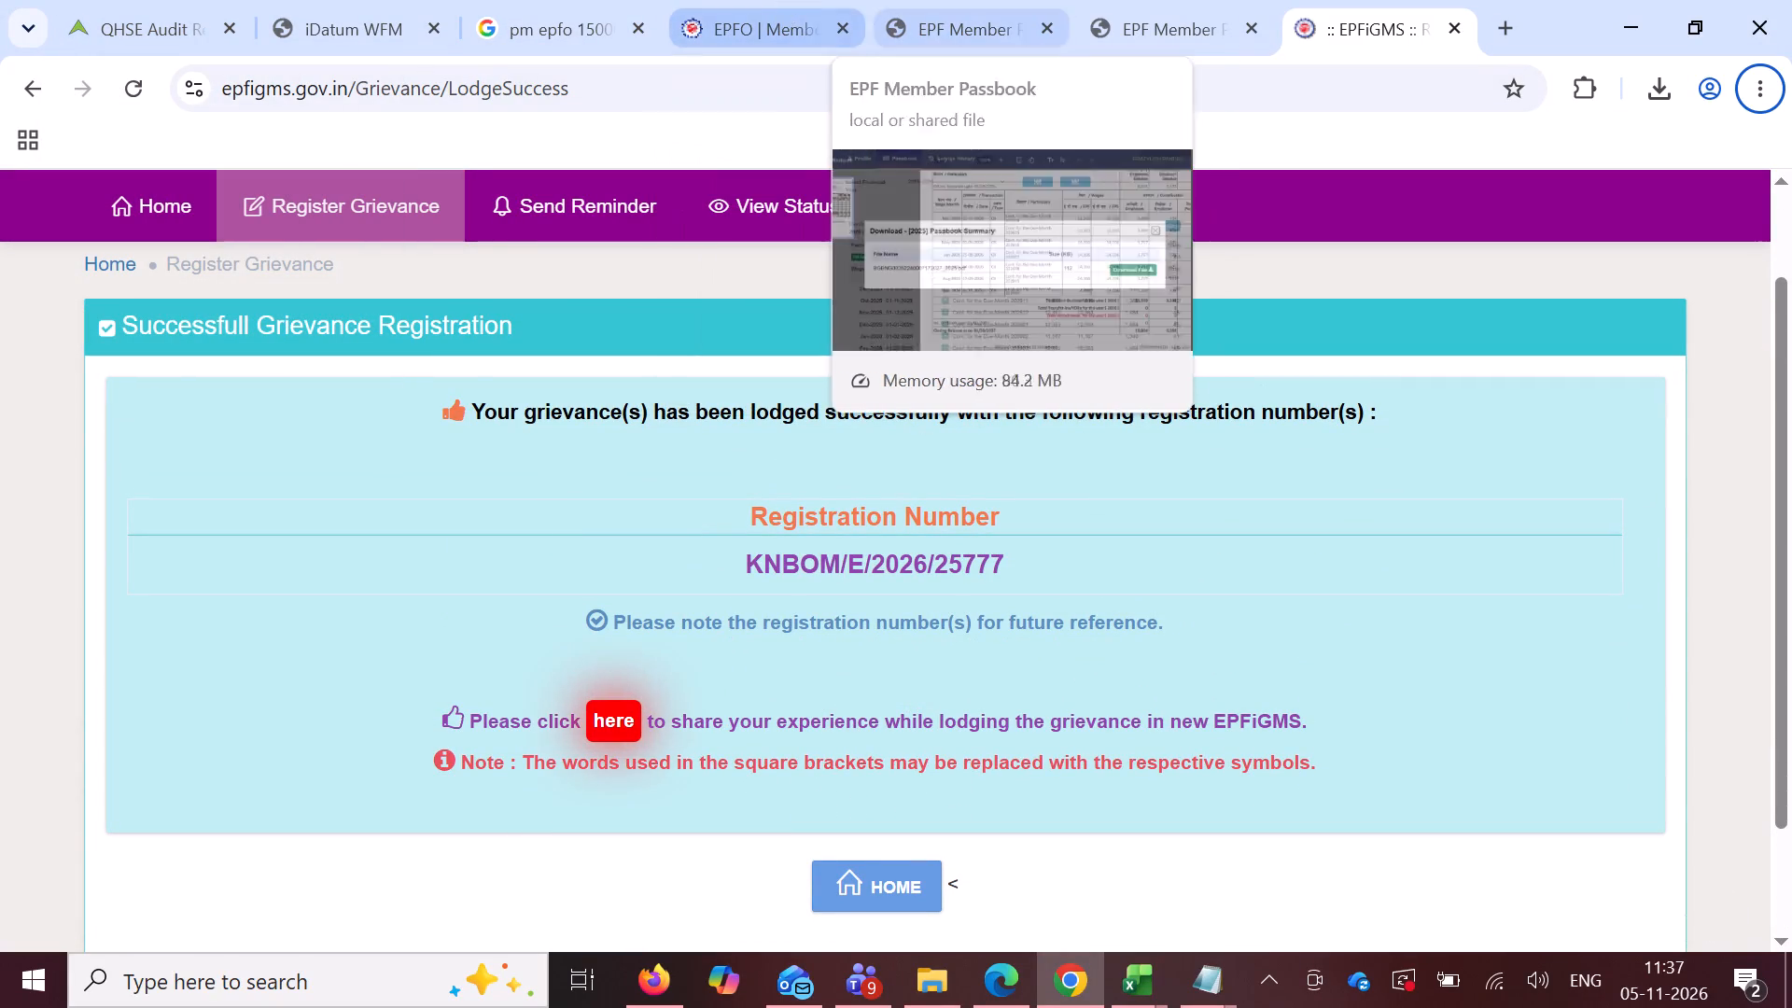
{"action": "left_click_drag", "start_coordinate": [1032, 570], "coordinate": [706, 550]}
{"action": "key", "text": "ctrl+c"}
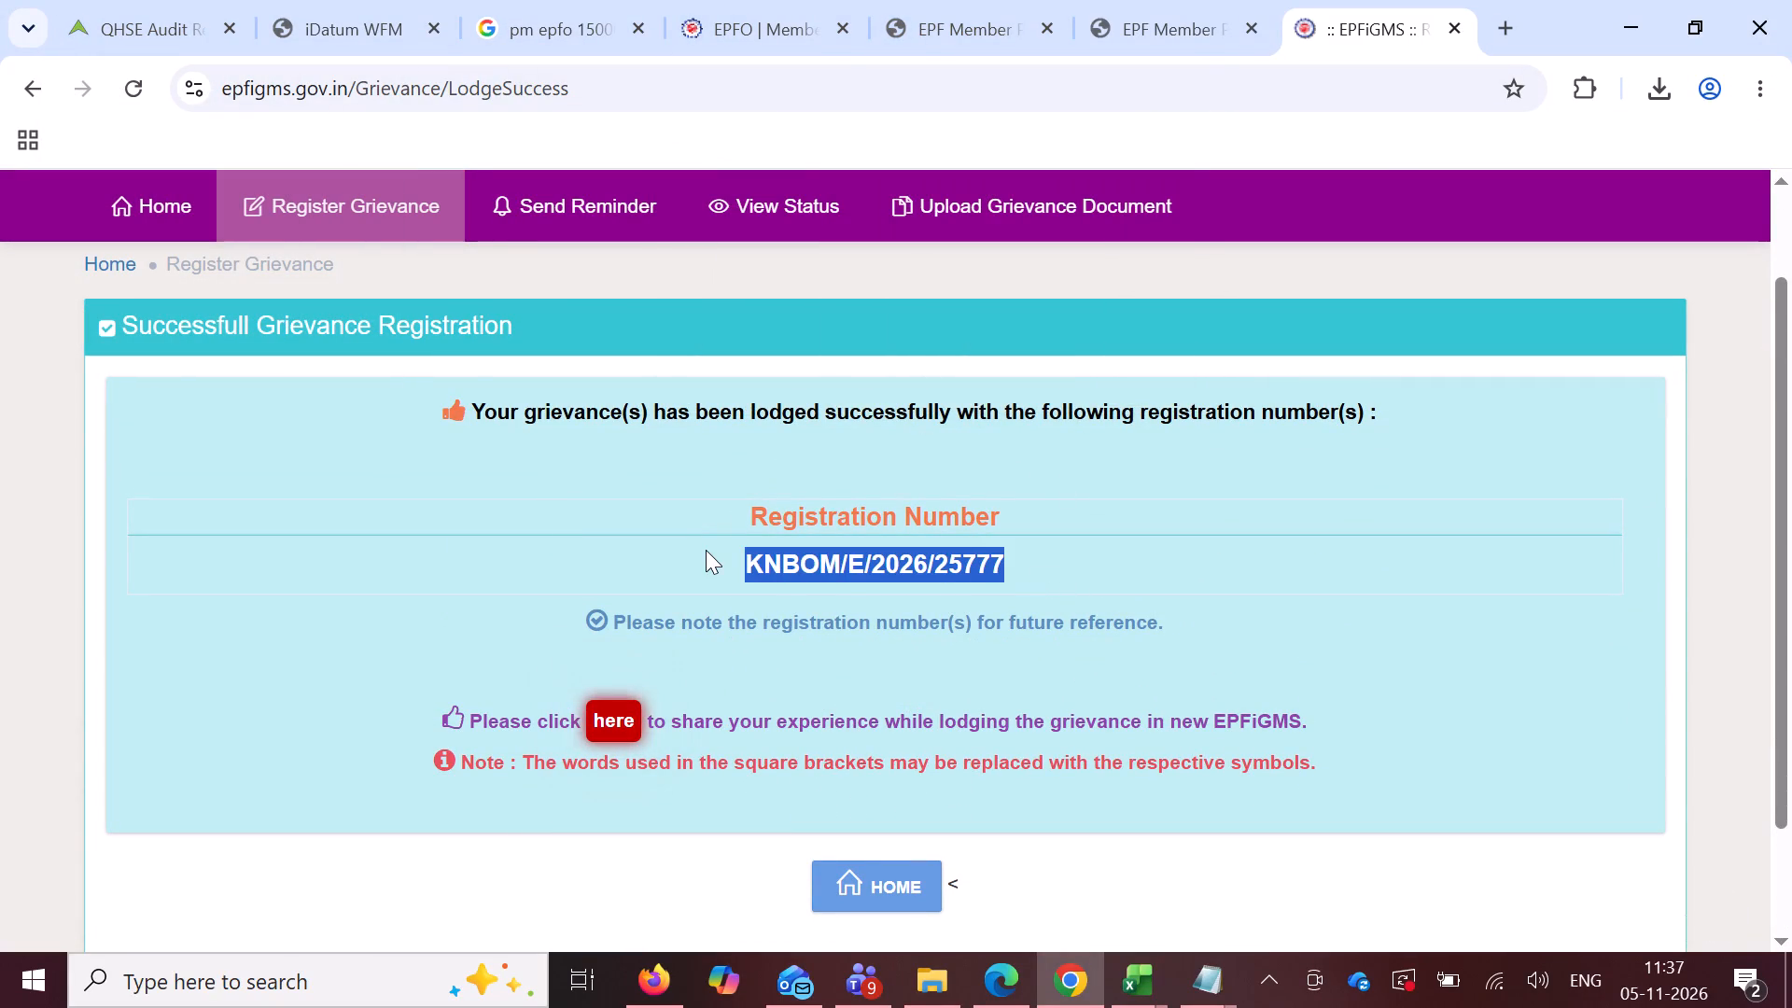
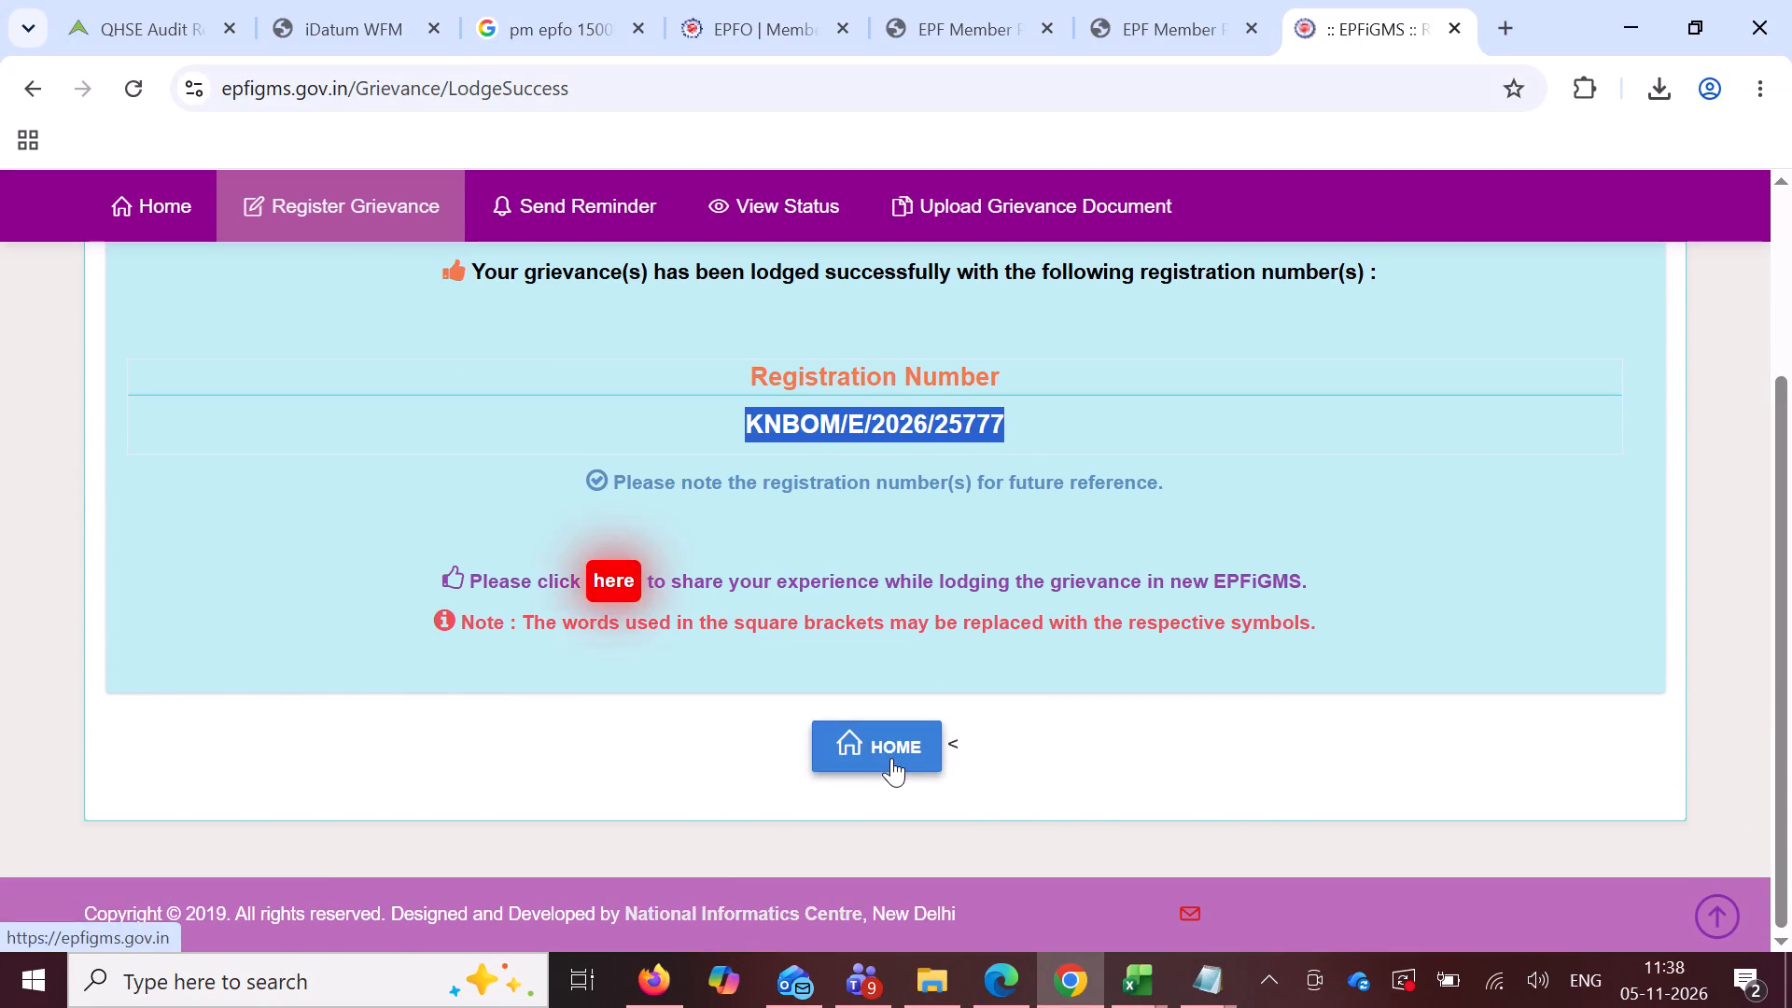
Return from the grievance registration confirmation to the EPFiGMS home page.
{"action": "left_click", "coordinate": [891, 758]}
{"action": "scroll", "coordinate": [1040, 585], "scroll_direction": "down", "scroll_amount": 12}
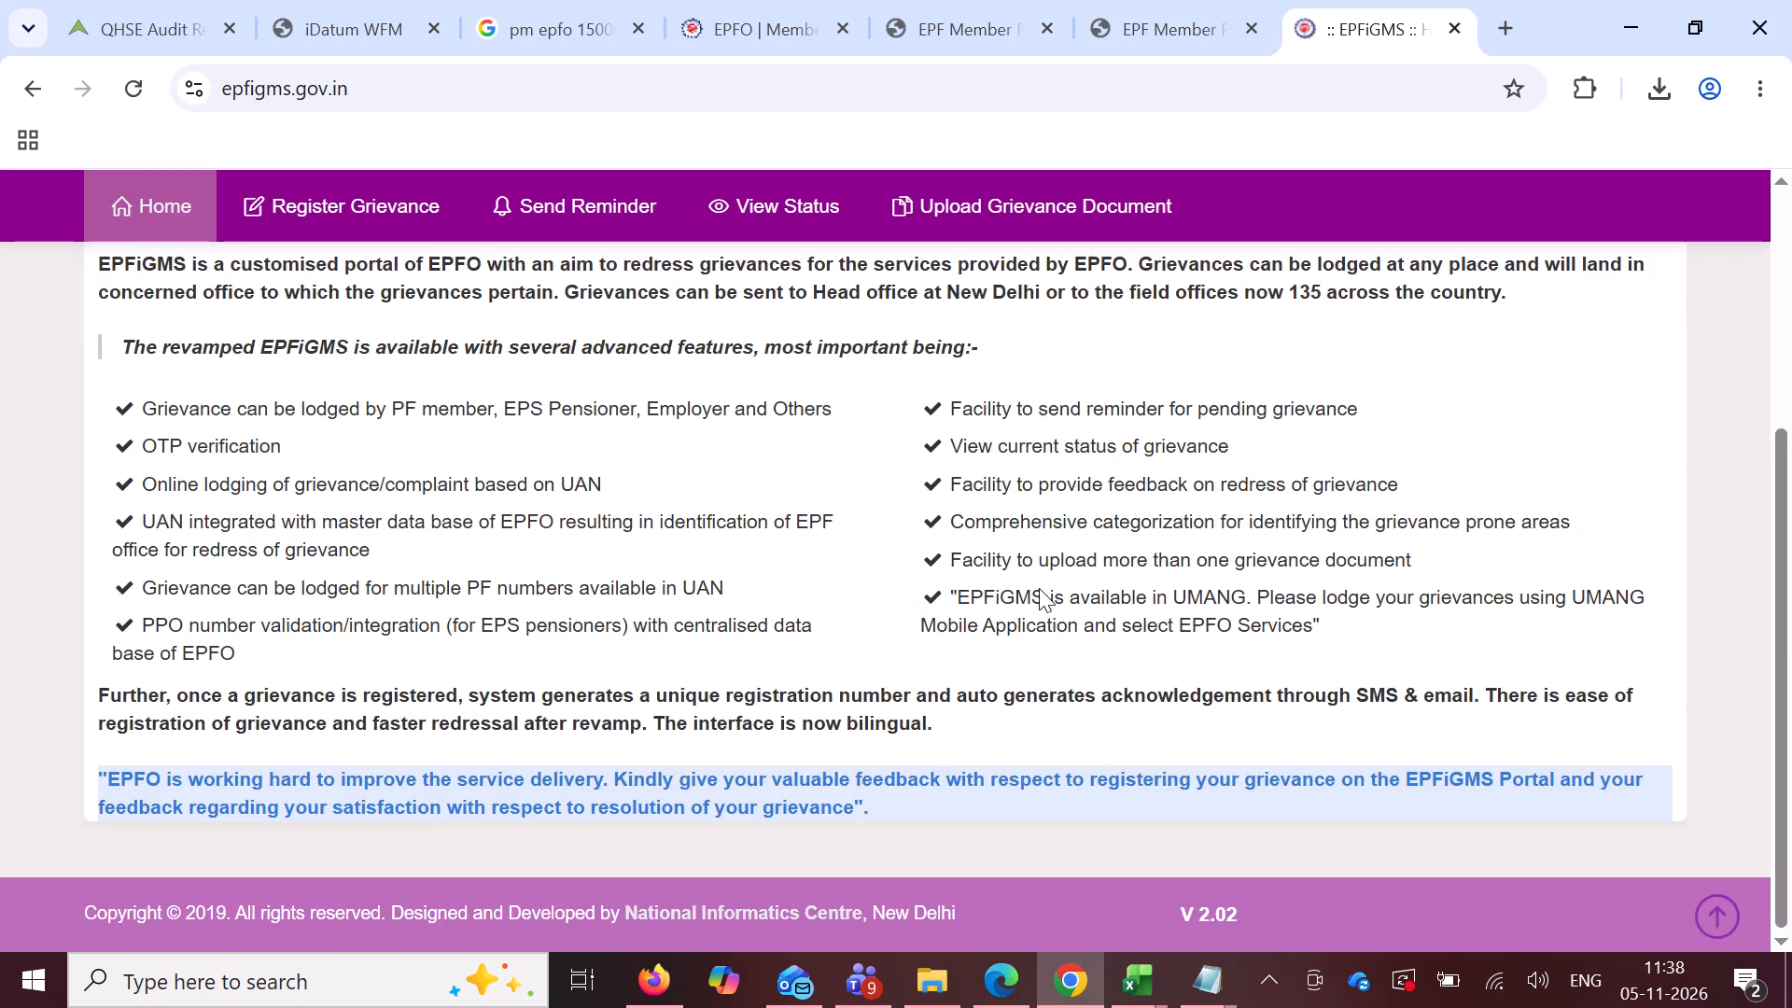
{"action": "scroll", "coordinate": [1039, 588], "scroll_direction": "up", "scroll_amount": 7}
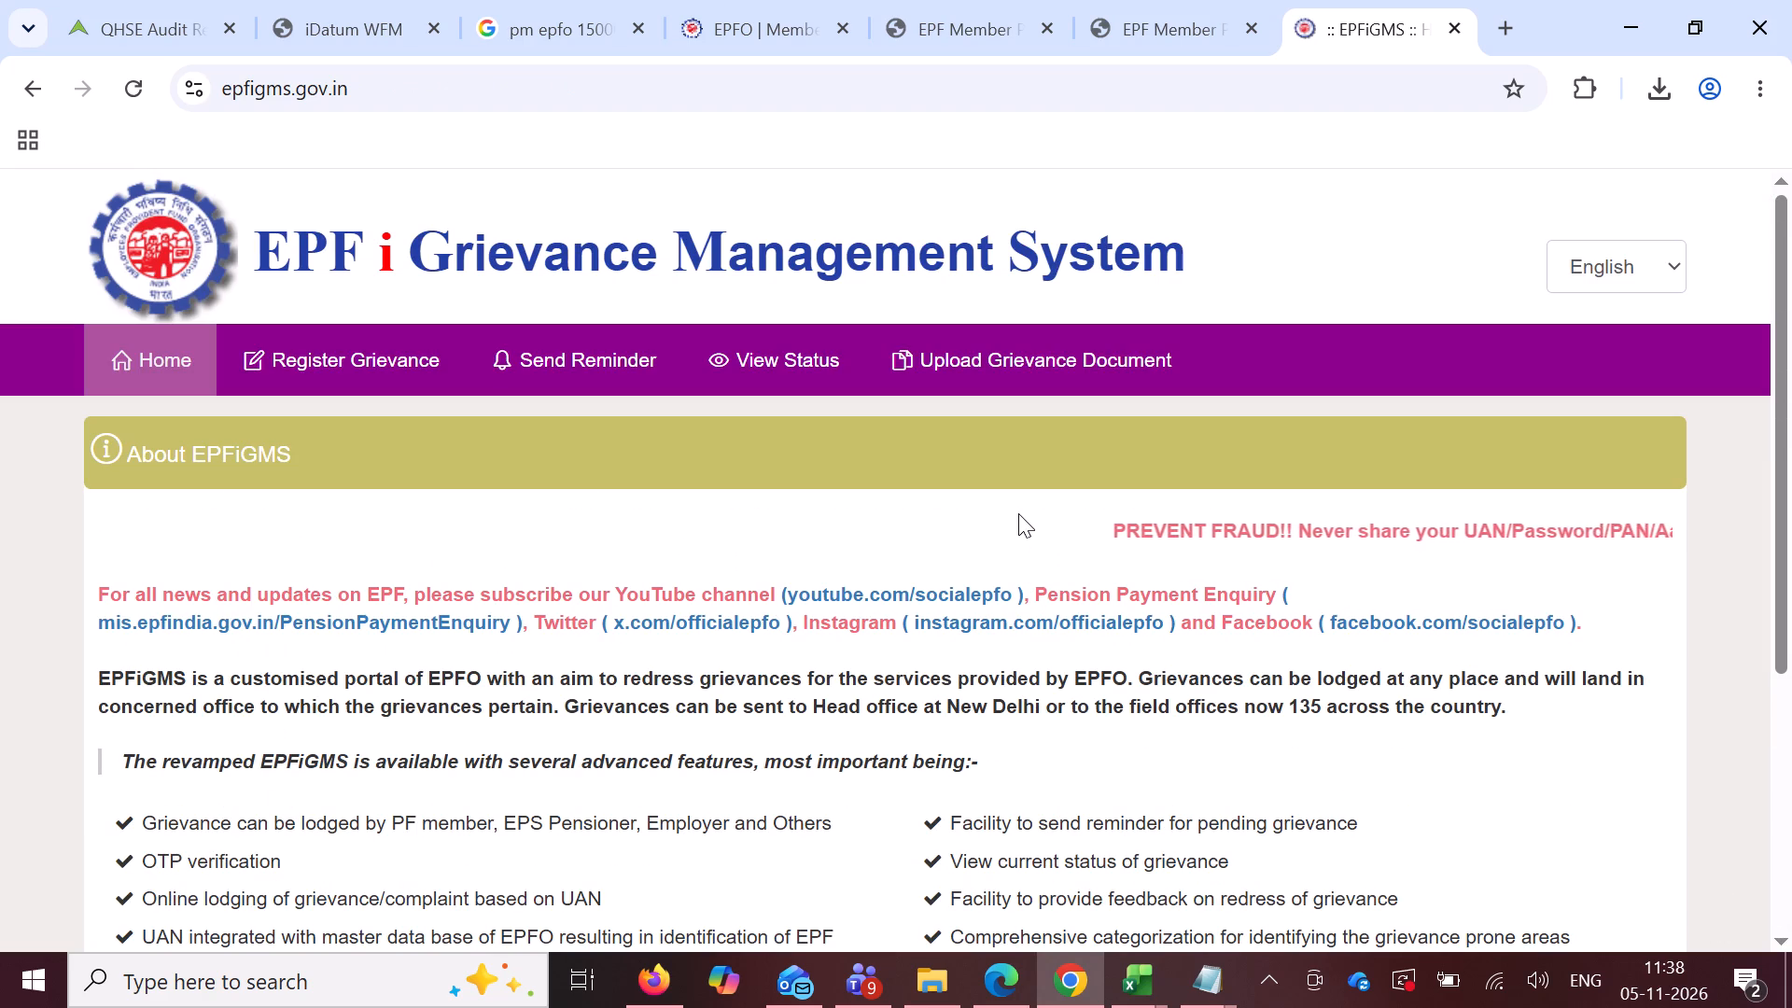
Close the two open EPF Member Passbook PDFs, for financial years 2026-2027 and 2025-2026.
{"action": "left_click", "coordinate": [1149, 40]}
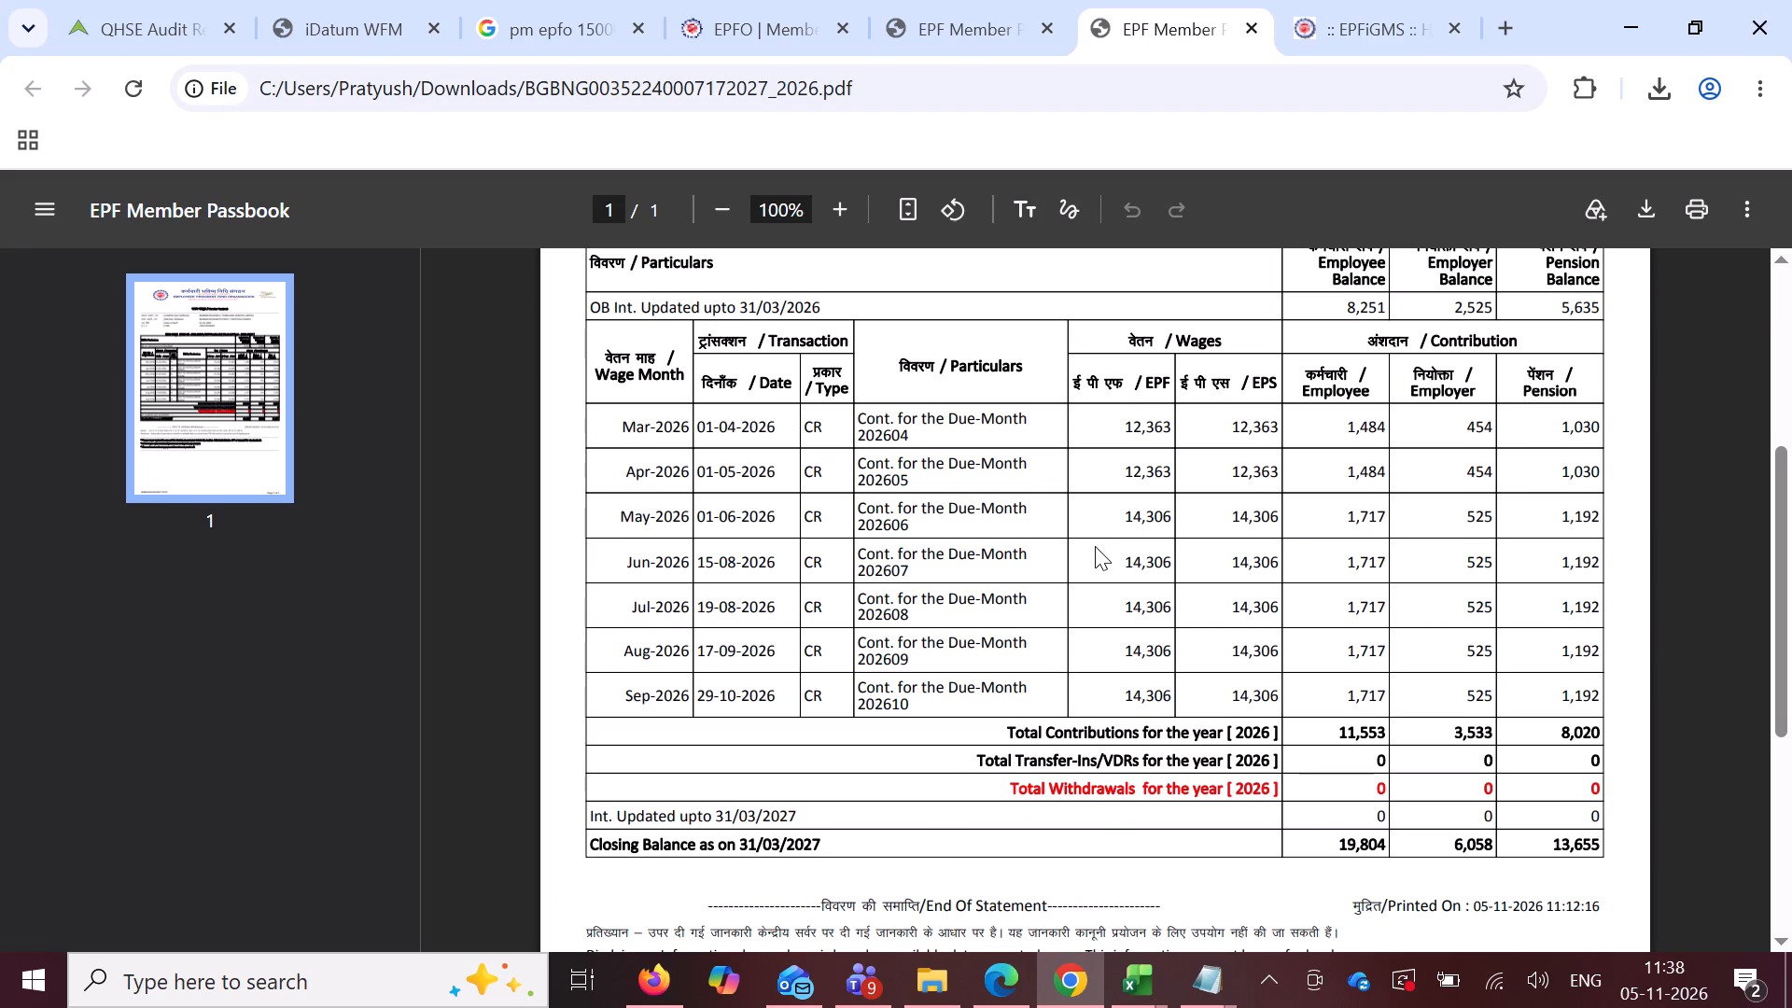
{"action": "scroll", "coordinate": [1105, 549], "scroll_direction": "up", "scroll_amount": 8}
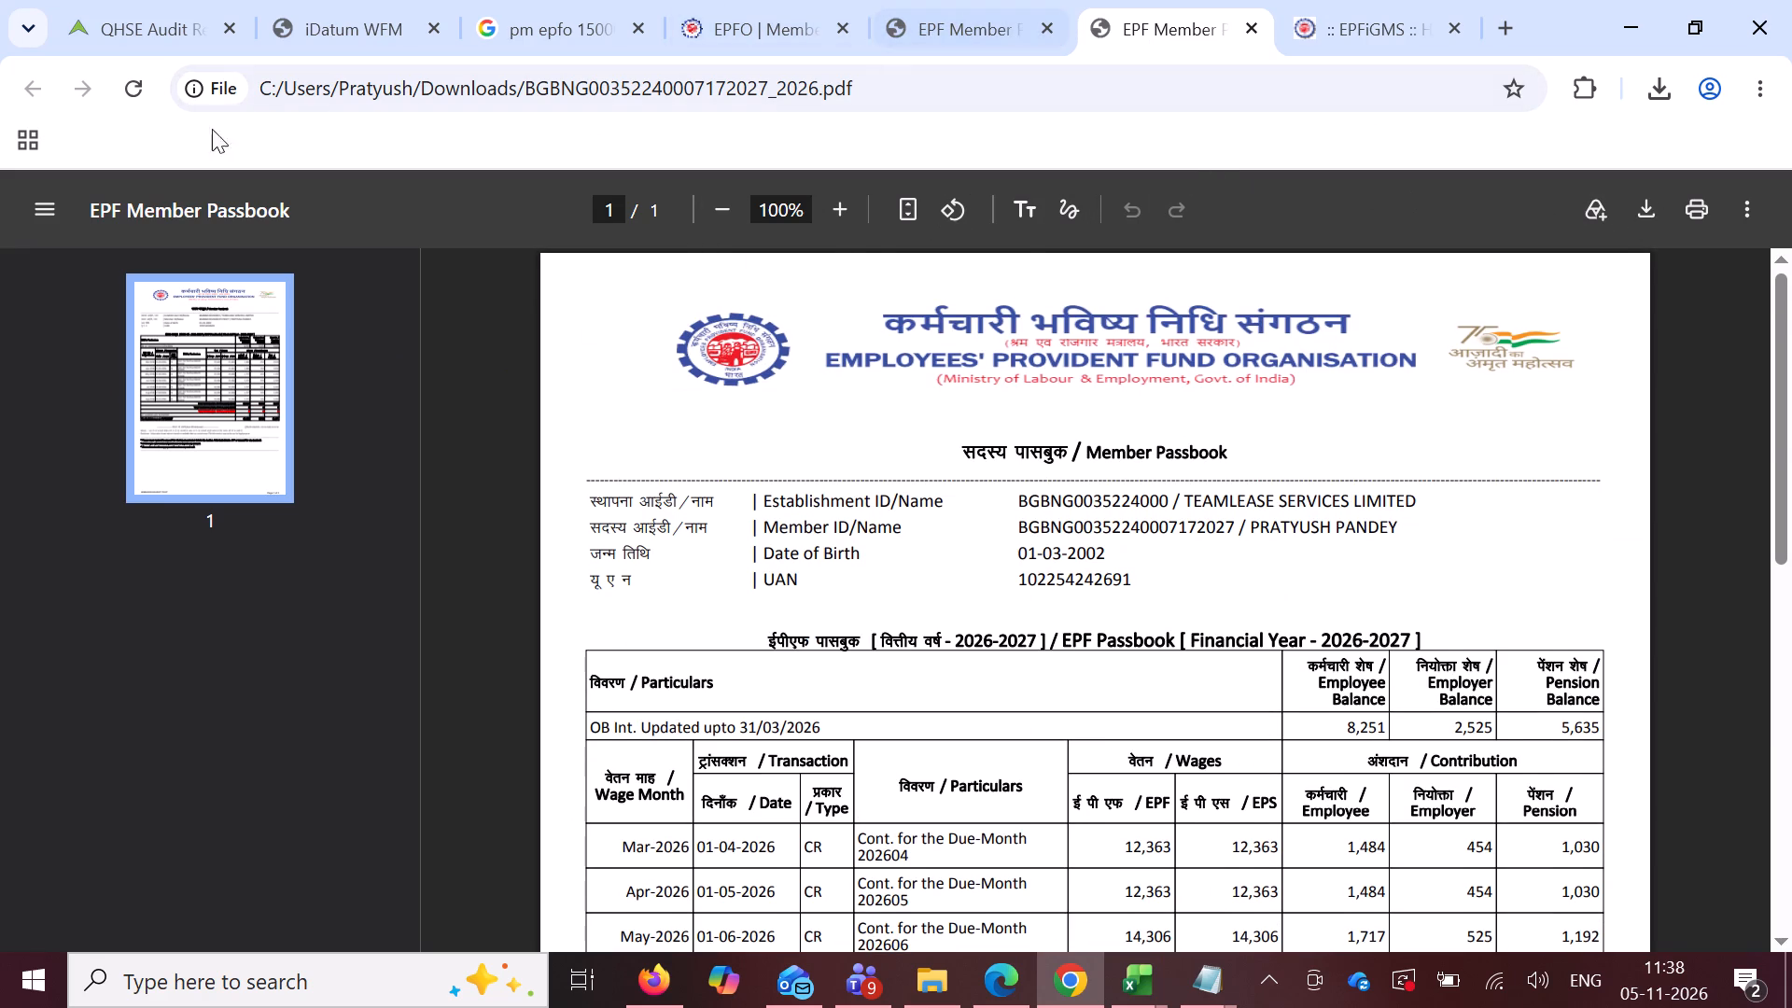
{"action": "left_click", "coordinate": [1249, 26]}
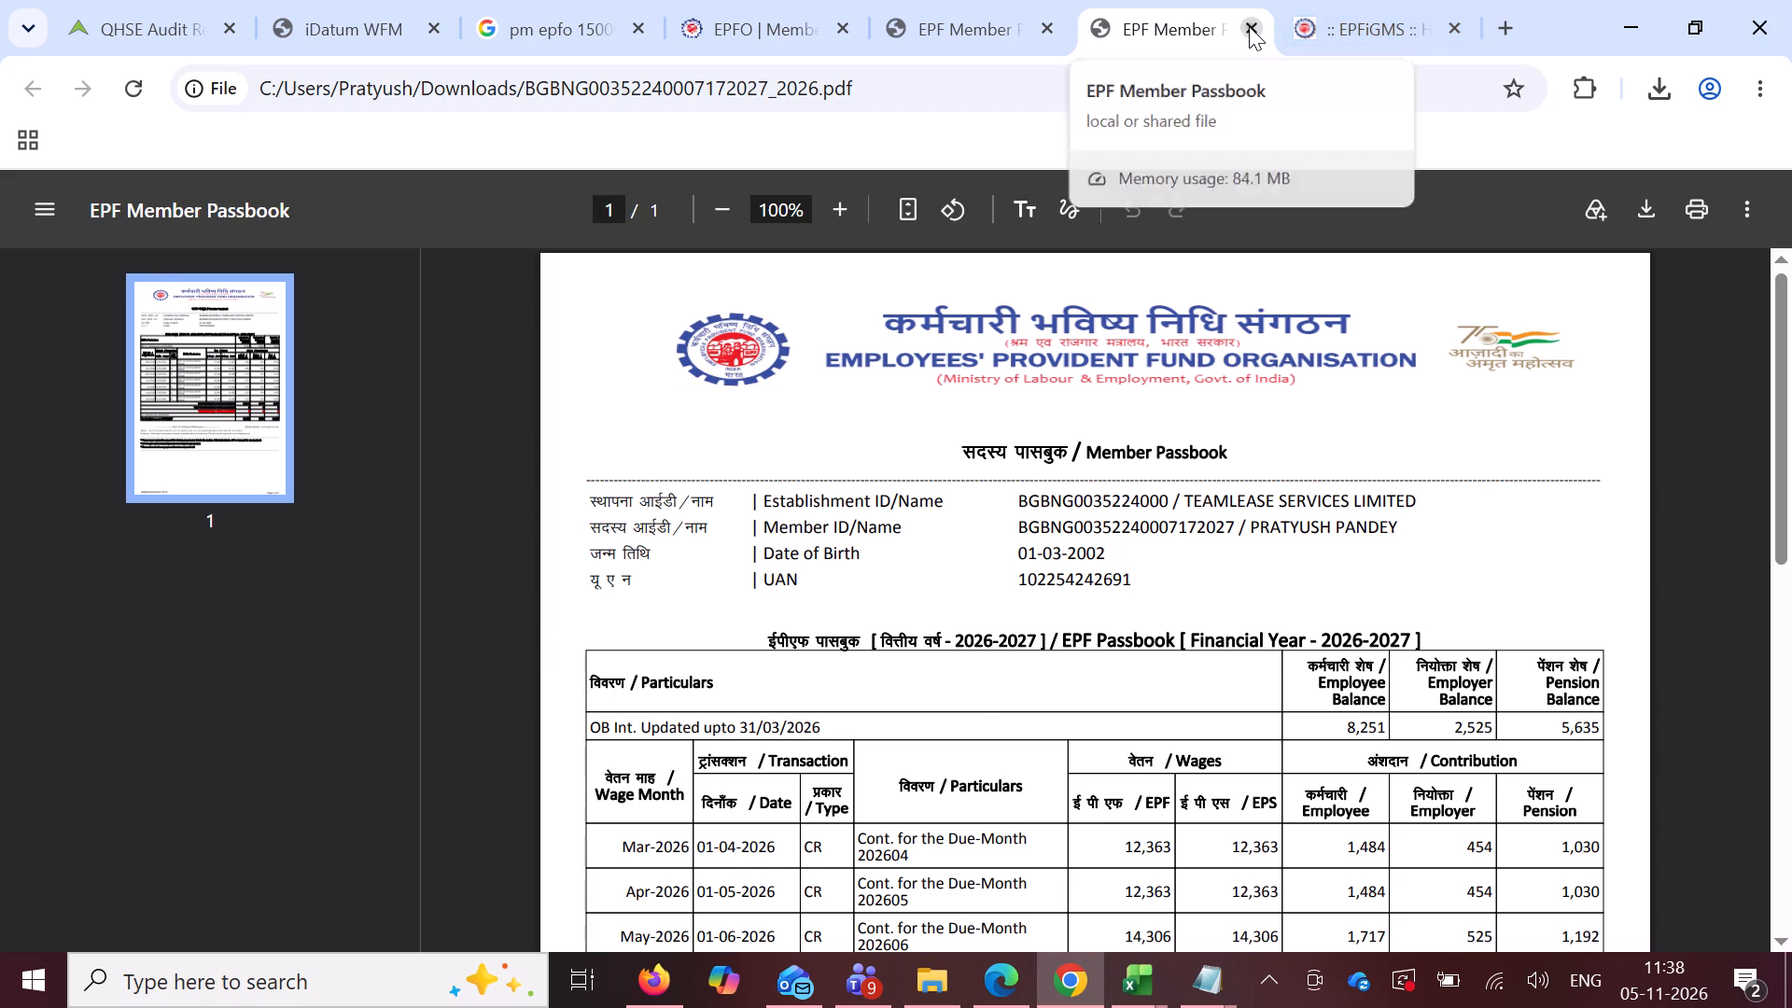
{"action": "left_click", "coordinate": [958, 39]}
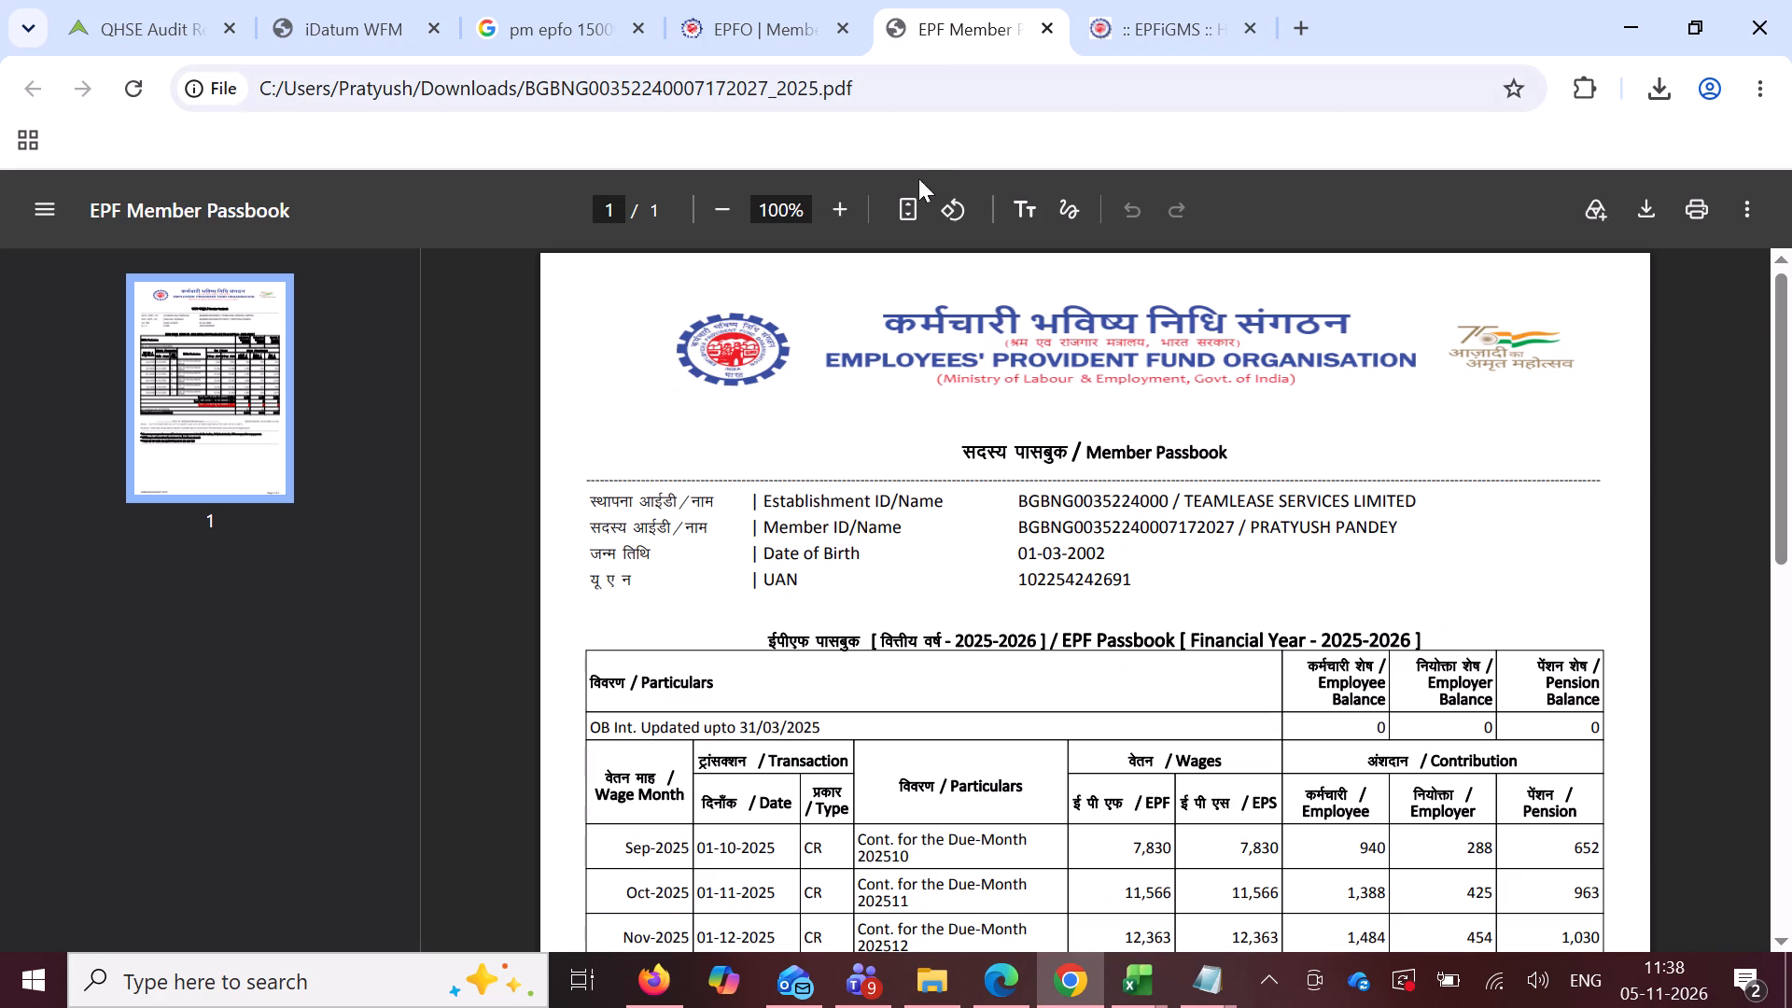
{"action": "left_click", "coordinate": [1039, 34]}
Go back to the EPFO member passbook page and dismiss its 2025 passbook summary download window.
{"action": "left_click", "coordinate": [767, 32]}
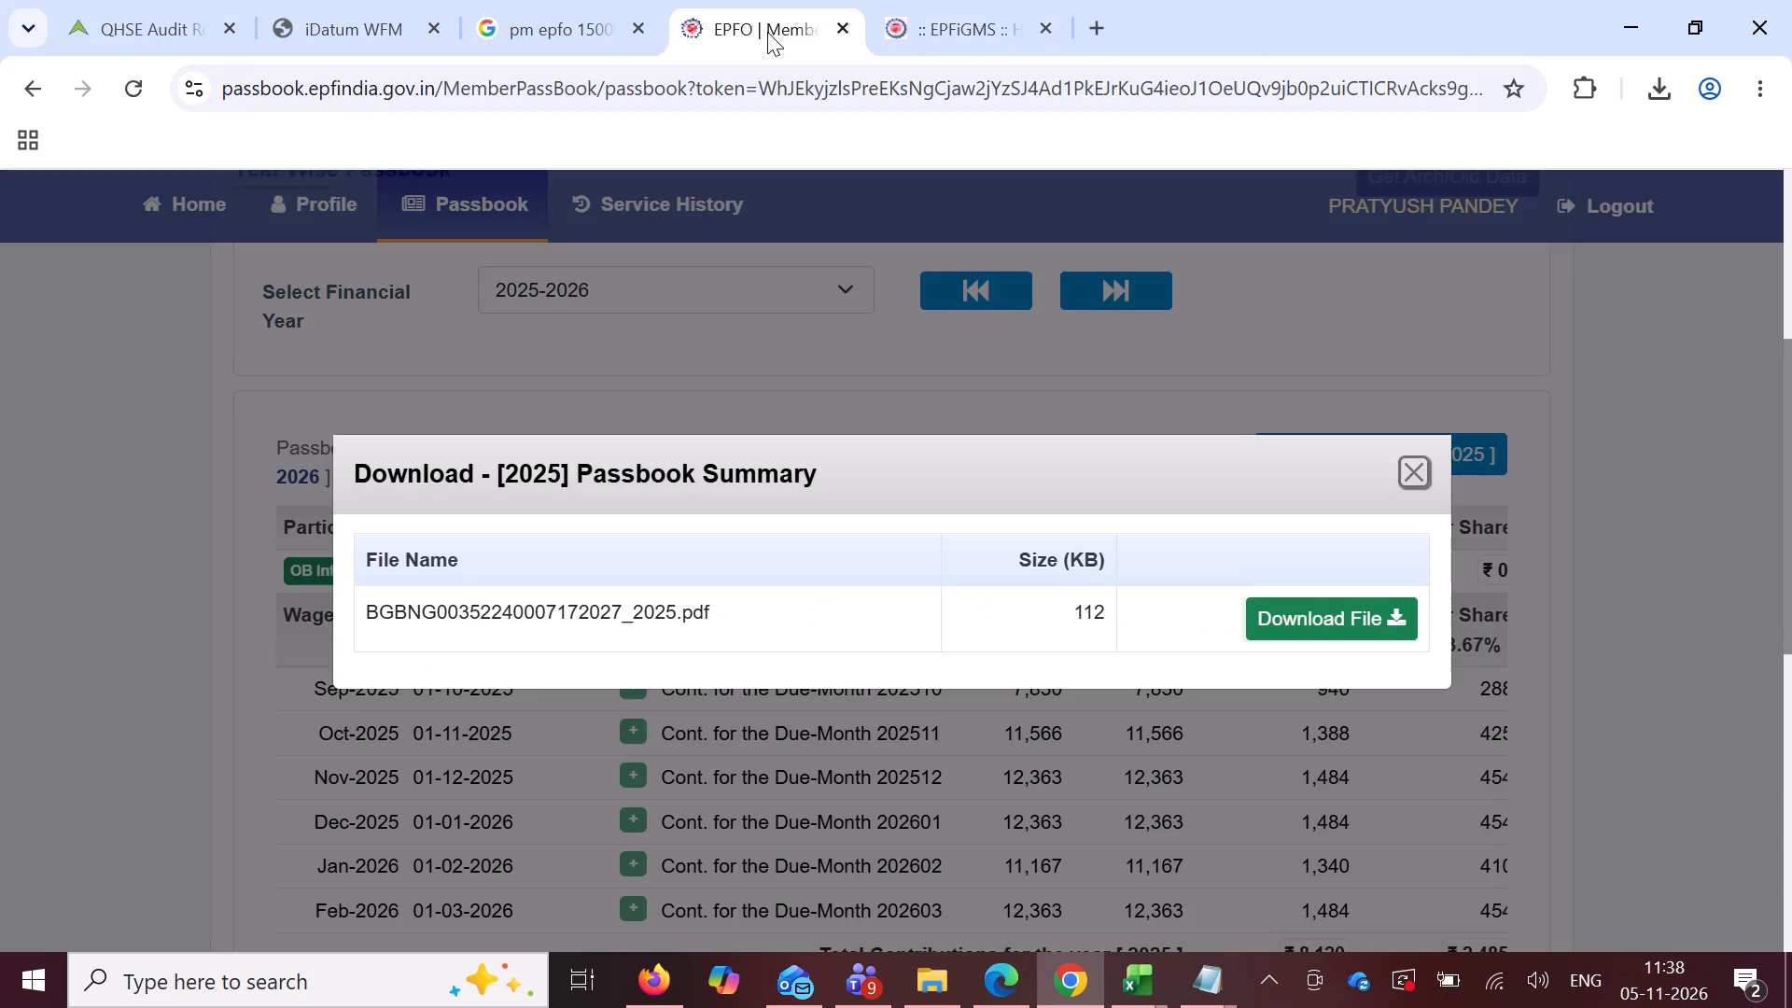
{"action": "left_click", "coordinate": [1421, 465]}
{"action": "scroll", "coordinate": [1194, 507], "scroll_direction": "up", "scroll_amount": 9}
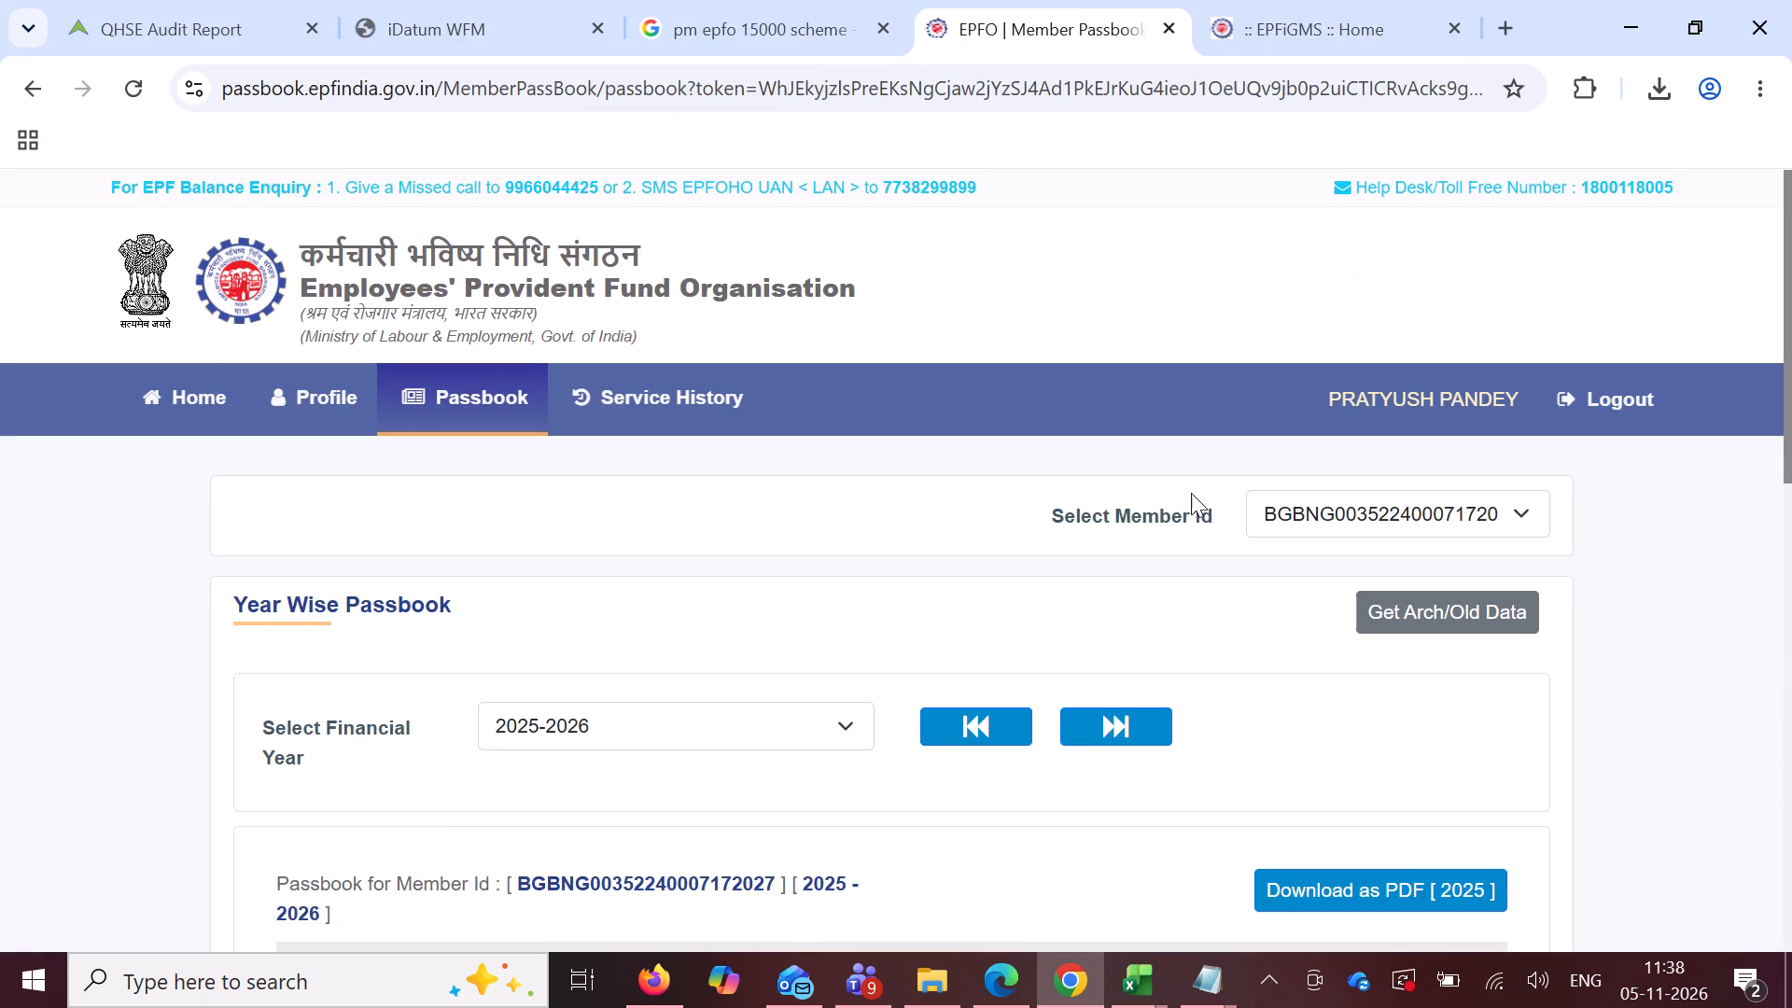